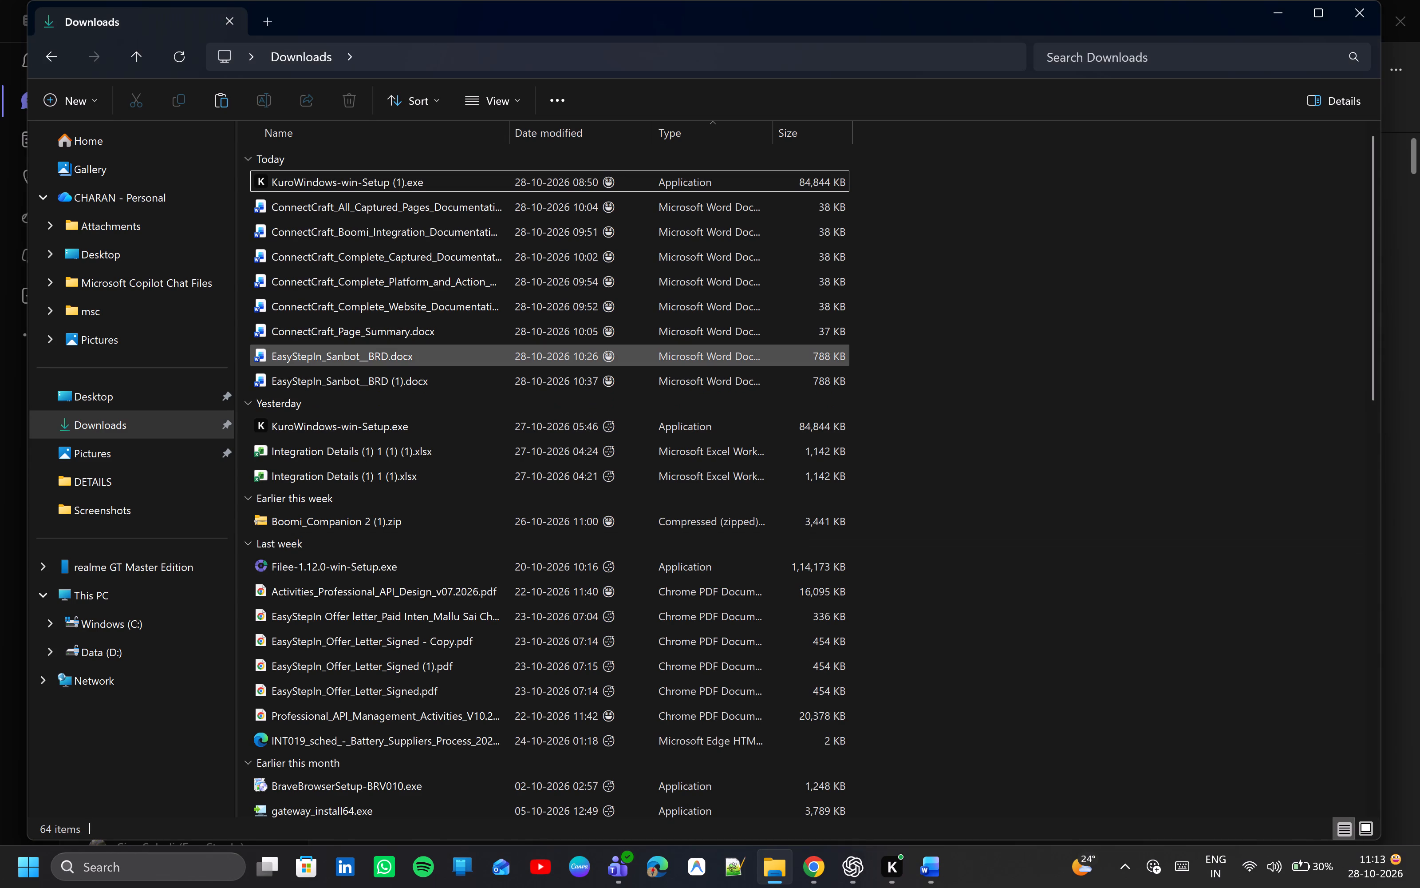
Open EasyStepIn_Sanbot__BRD.docx from Downloads in Word, enable editing, and place it side by side with the BoomiOps document.
{"action": "double_click", "coordinate": [372, 358]}
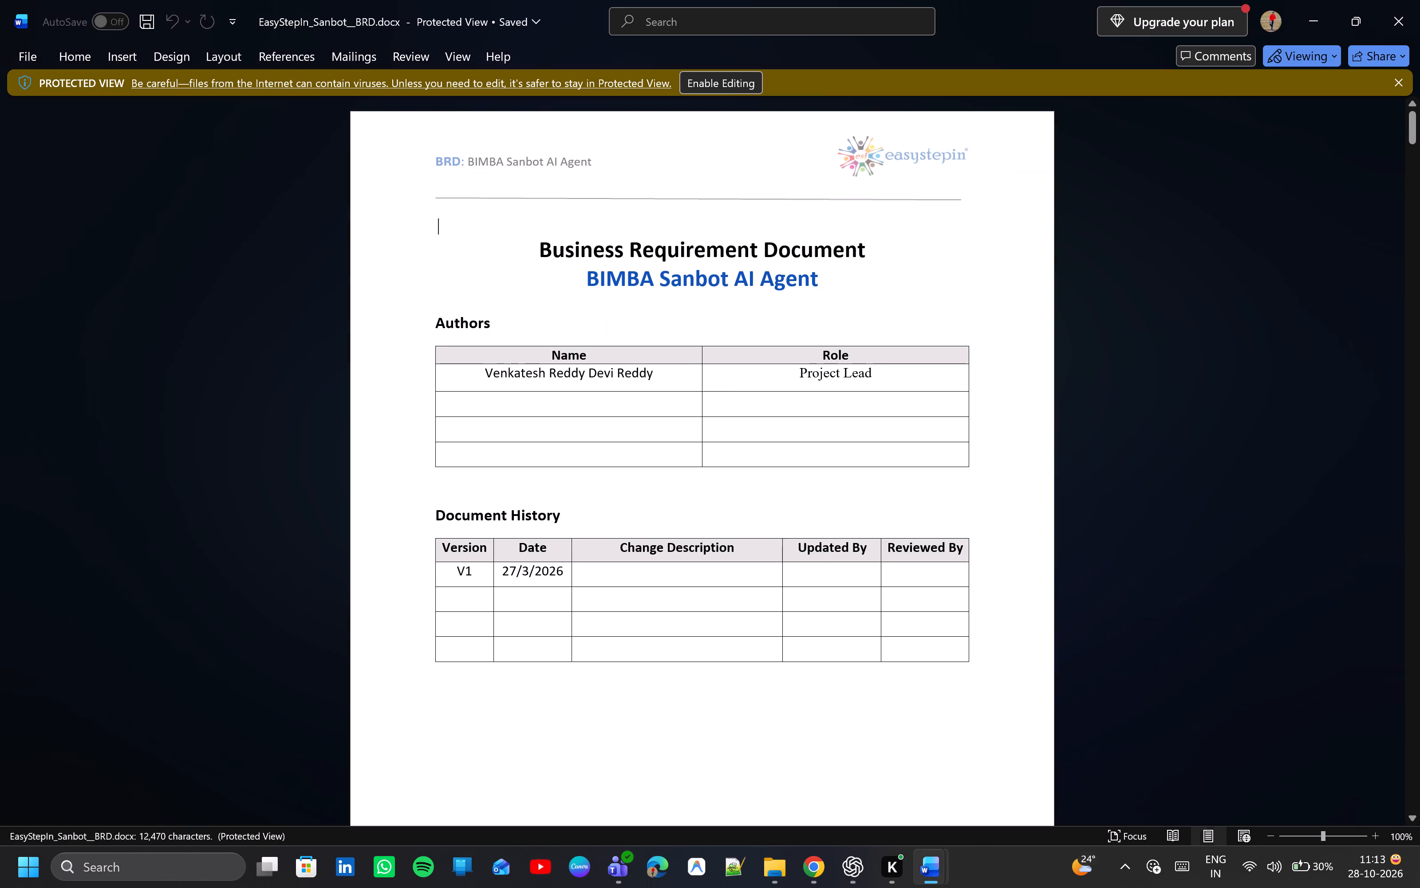
{"action": "left_click", "coordinate": [716, 89]}
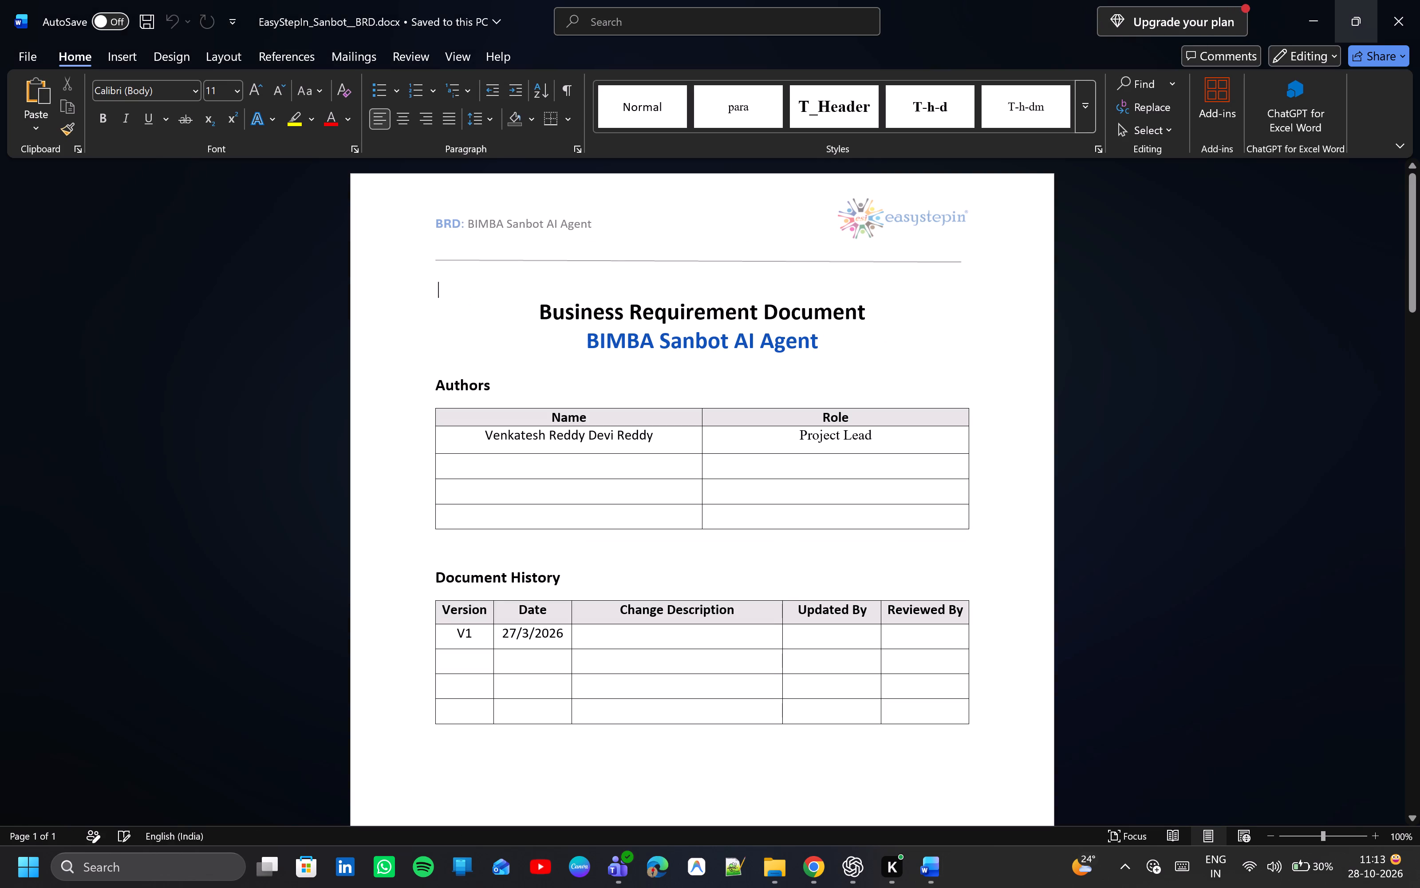
{"action": "left_click", "coordinate": [1258, 47]}
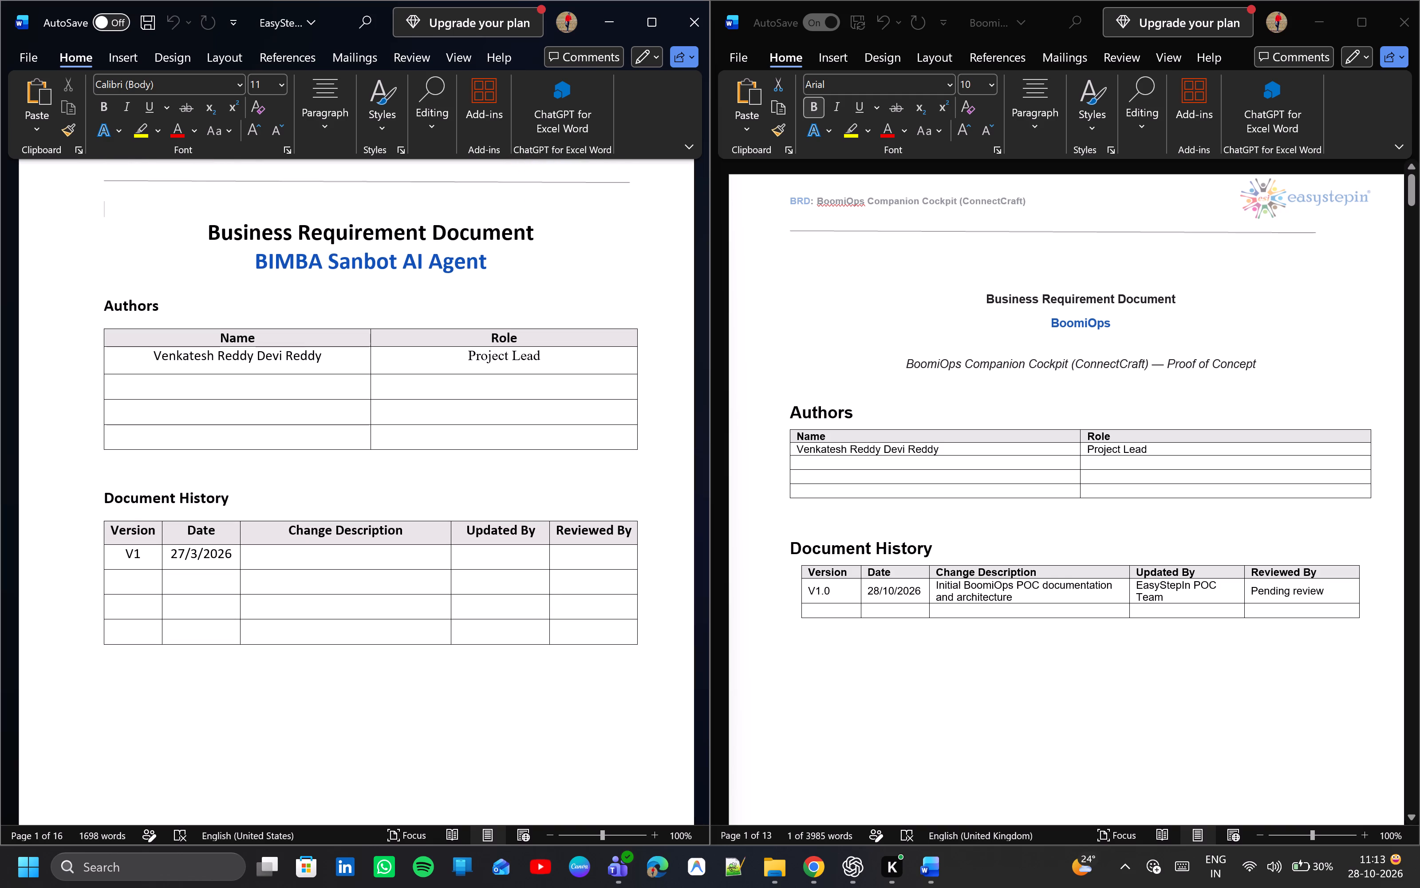
Replace the BoomiOps cover page titles, Authors table and Document History table with those copied from the Sanbot BRD cover page.
{"action": "left_click_drag", "start_coordinate": [90, 300], "coordinate": [170, 332]}
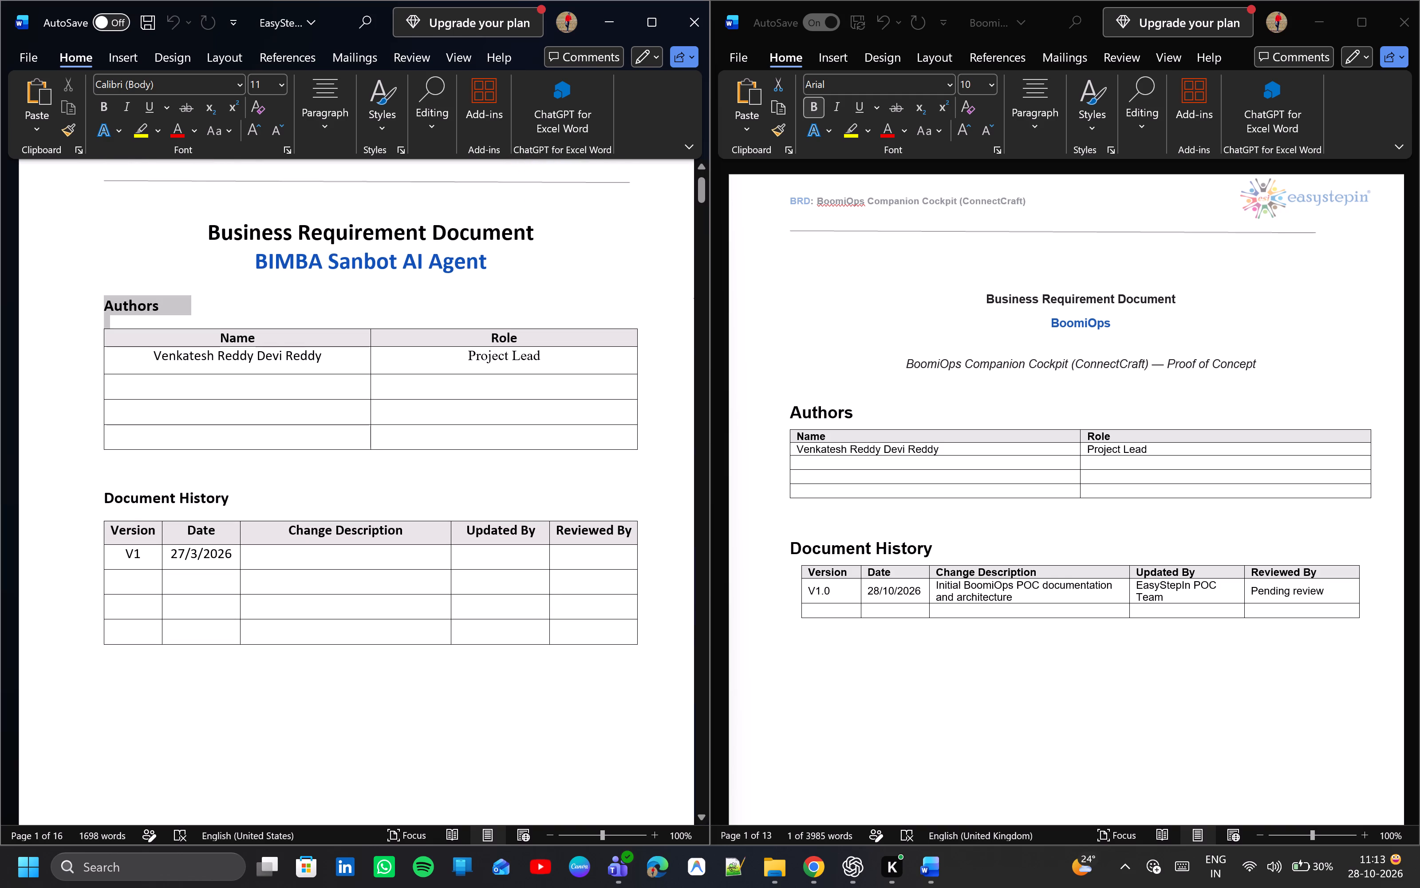
{"action": "left_click_drag", "start_coordinate": [170, 332], "coordinate": [319, 398]}
{"action": "left_click_drag", "start_coordinate": [169, 222], "coordinate": [567, 681]}
{"action": "key", "text": "ctrl+c"}
{"action": "left_click", "coordinate": [966, 385]}
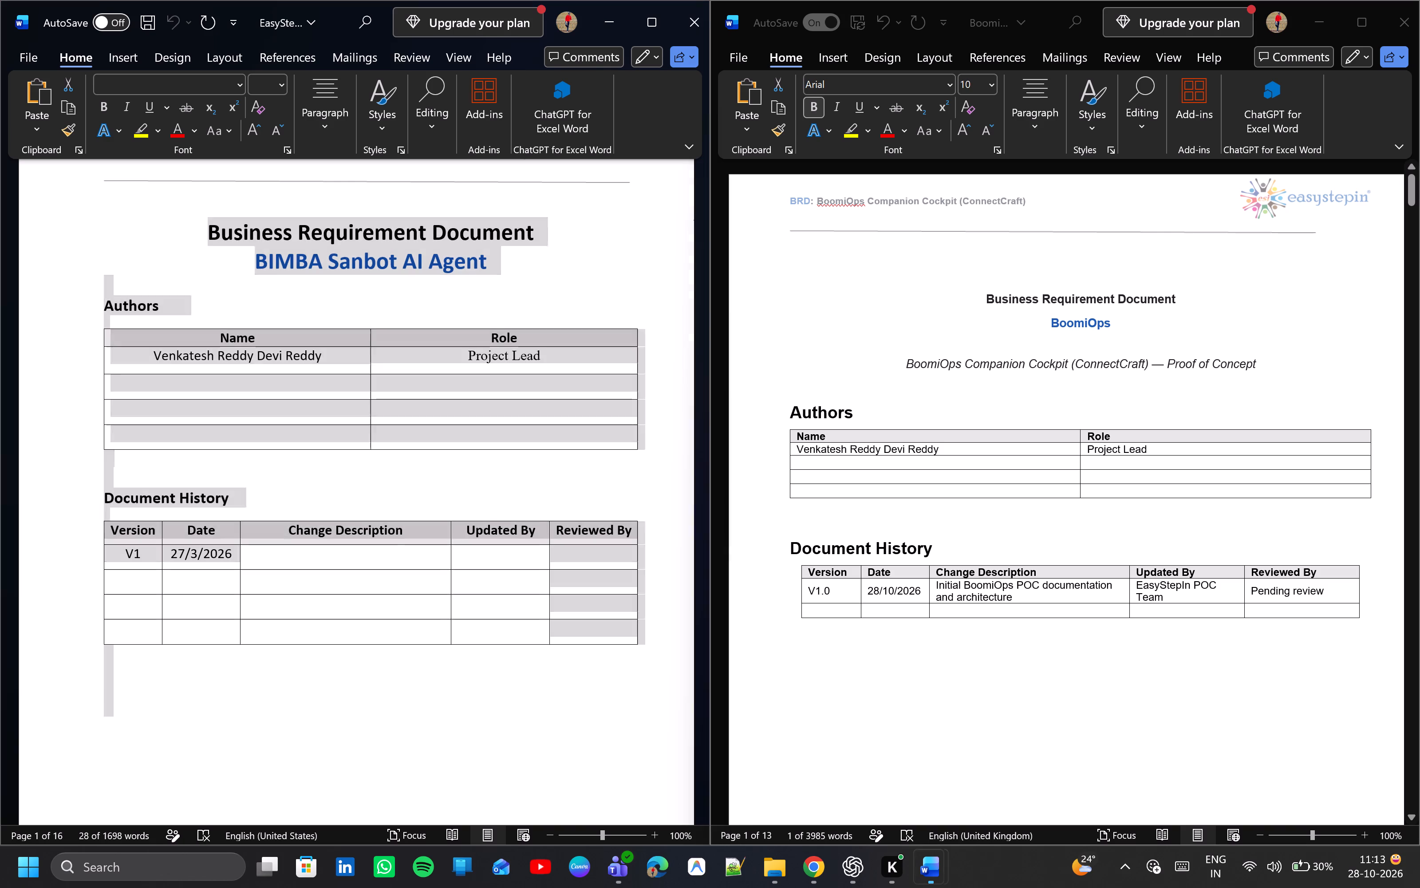
{"action": "left_click_drag", "start_coordinate": [895, 285], "coordinate": [1157, 639]}
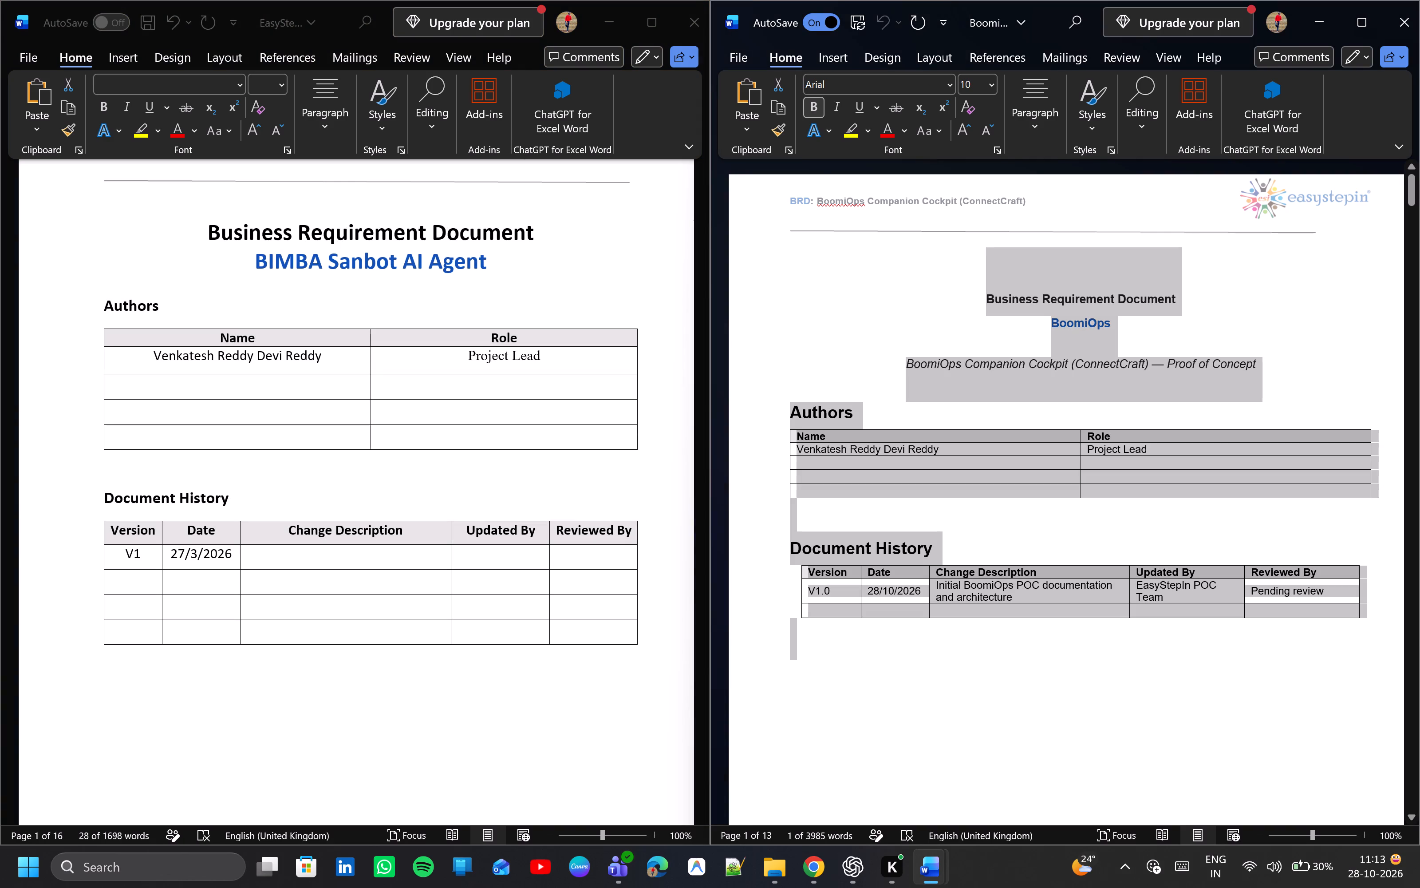
{"action": "left_click_drag", "start_coordinate": [1157, 639], "coordinate": [1164, 654]}
{"action": "key", "text": "ctrl+v"}
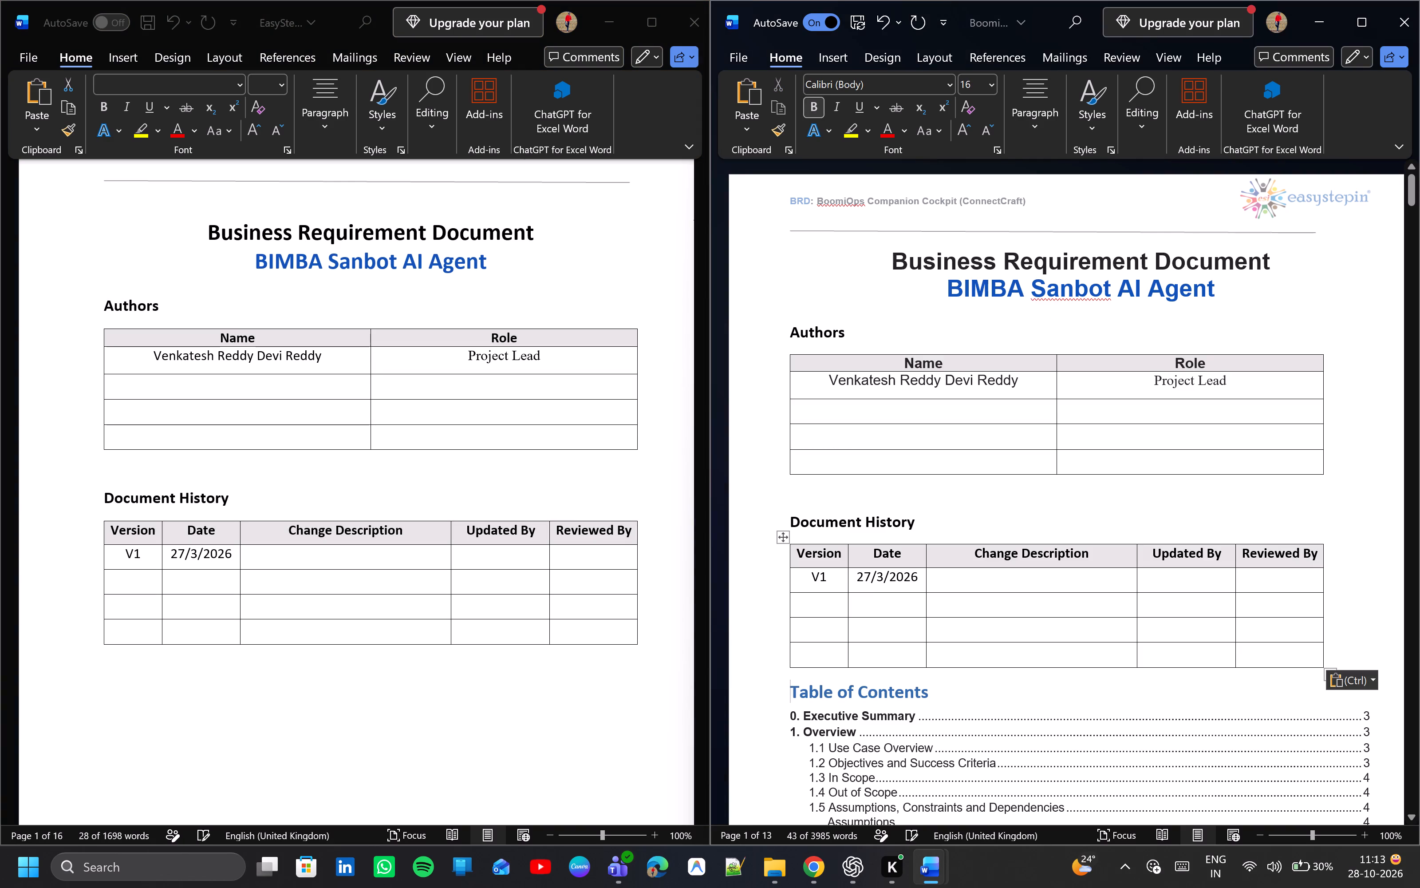
Insert blank lines between the Document History table and the Table of Contents in the BoomiOps document to push the contents down.
{"action": "scroll", "coordinate": [1100, 590], "scroll_direction": "down", "scroll_amount": 1}
{"action": "scroll", "coordinate": [1100, 590], "scroll_direction": "up", "scroll_amount": 1}
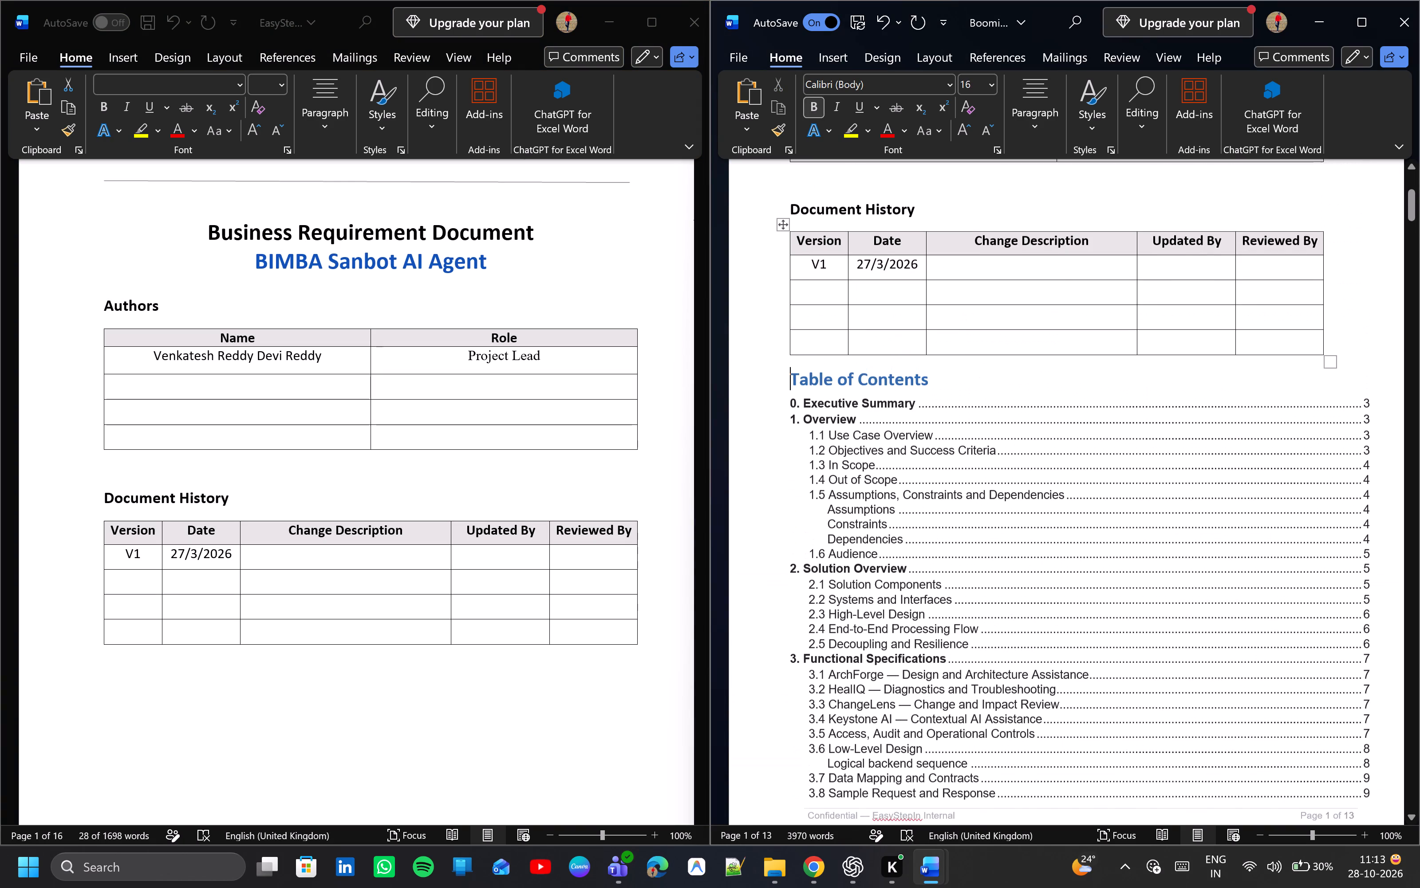
{"action": "key", "text": "Return"}
{"action": "key", "text": "Return"}
{"action": "key", "text": "Return"}
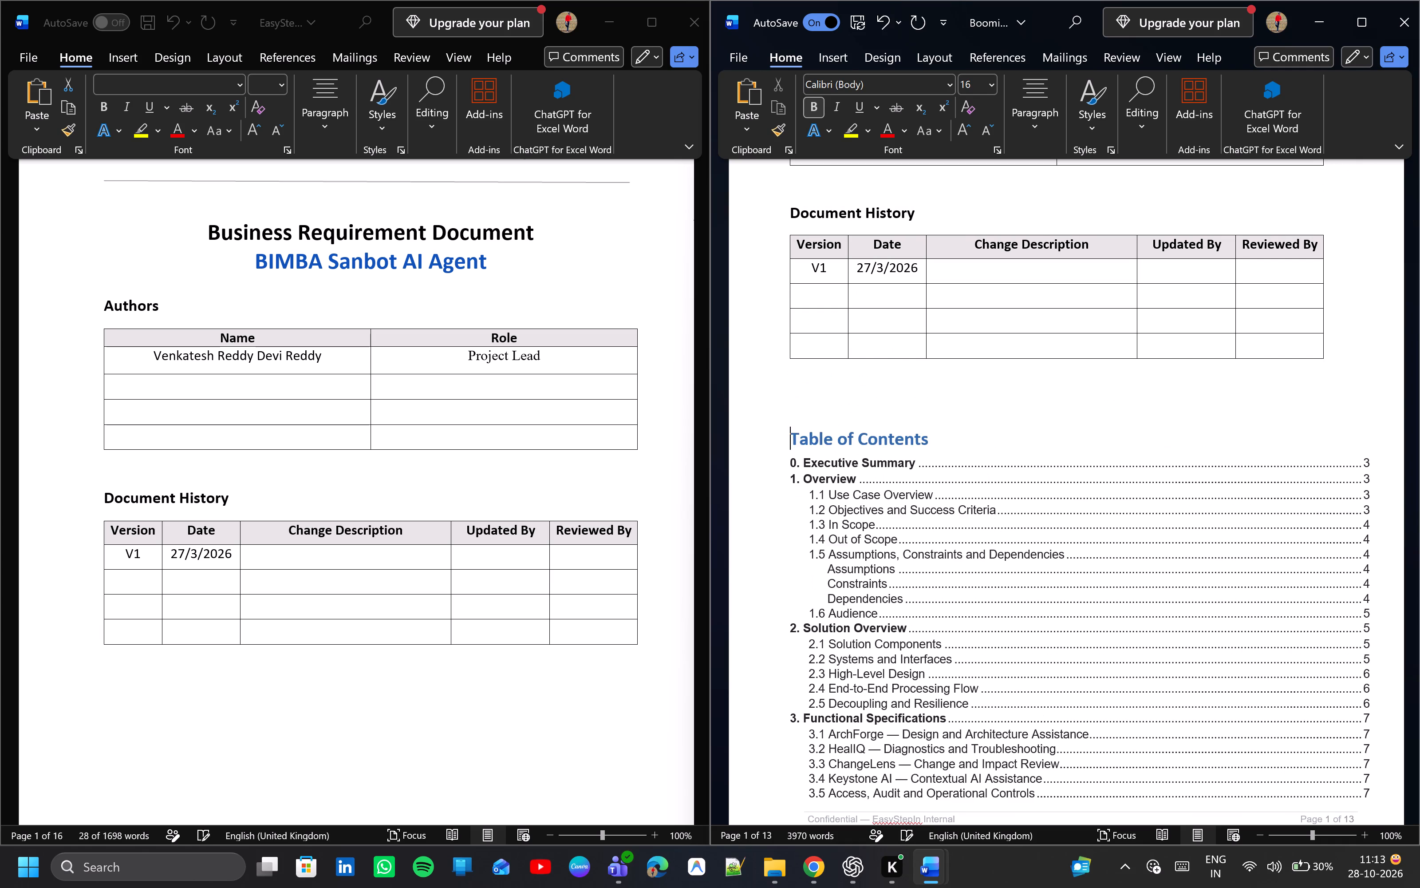
{"action": "key", "text": "Return"}
{"action": "key", "text": "Return"}
{"action": "key", "text": "Return"}
{"action": "key", "text": "Return"}
{"action": "key", "text": "Return"}
{"action": "key", "text": "Return"}
{"action": "key", "text": "Return"}
{"action": "key", "text": "Return"}
{"action": "key", "text": "Return"}
{"action": "key", "text": "Return"}
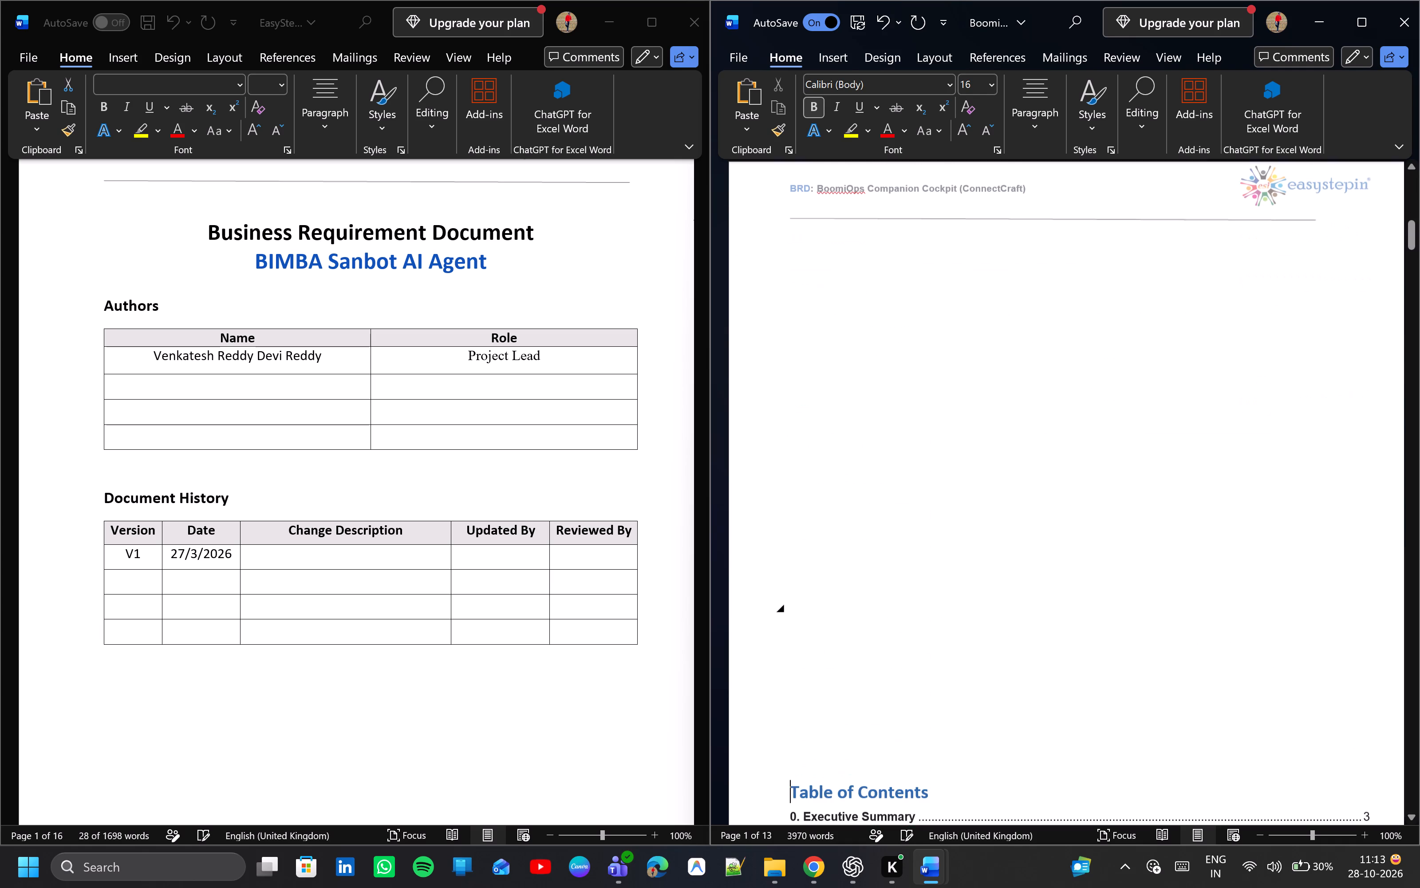
{"action": "key", "text": "BackSpace"}
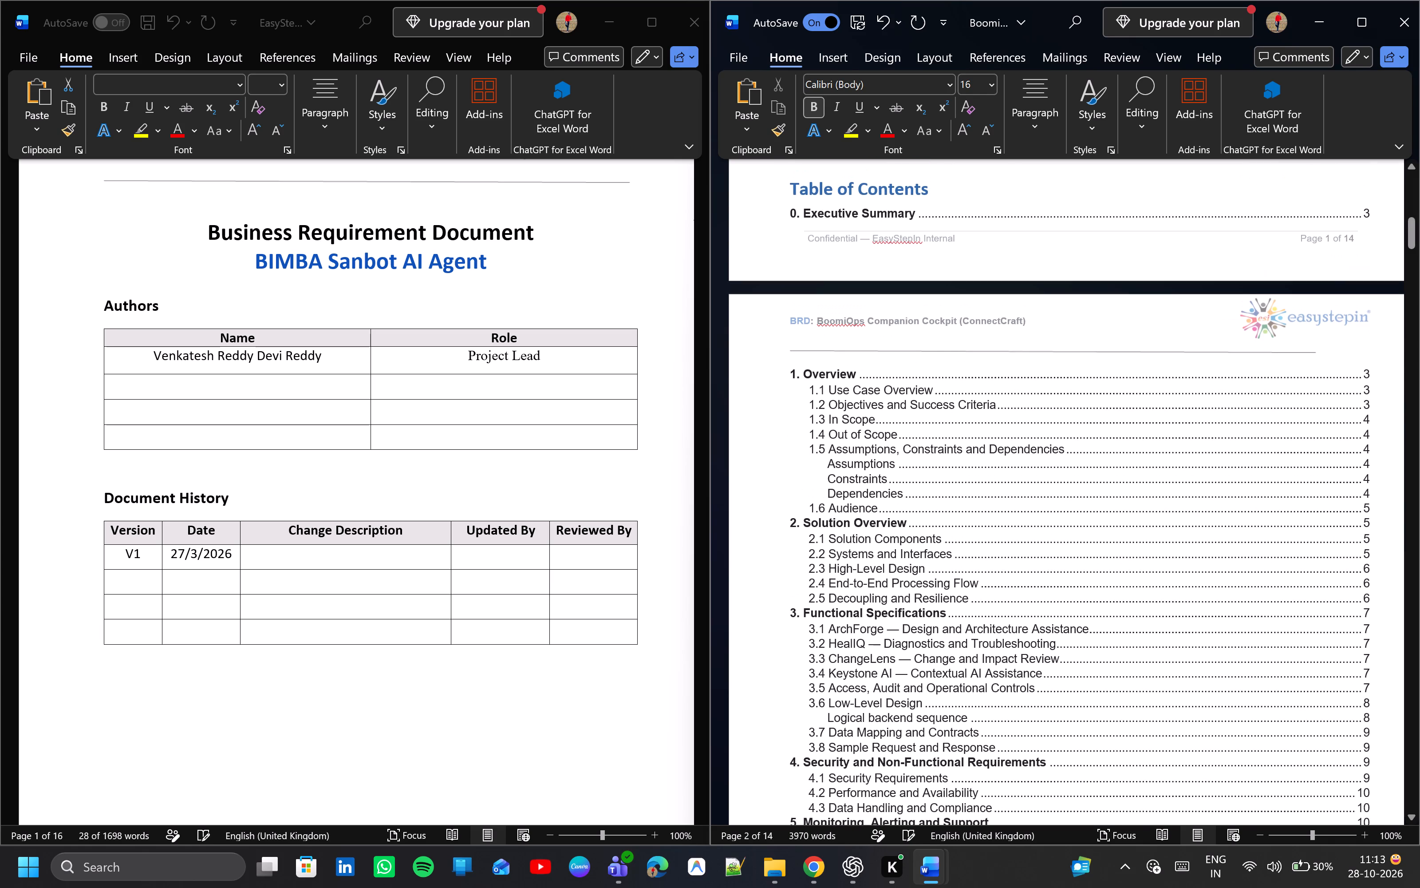
{"action": "scroll", "coordinate": [1103, 626], "scroll_direction": "up", "scroll_amount": 1}
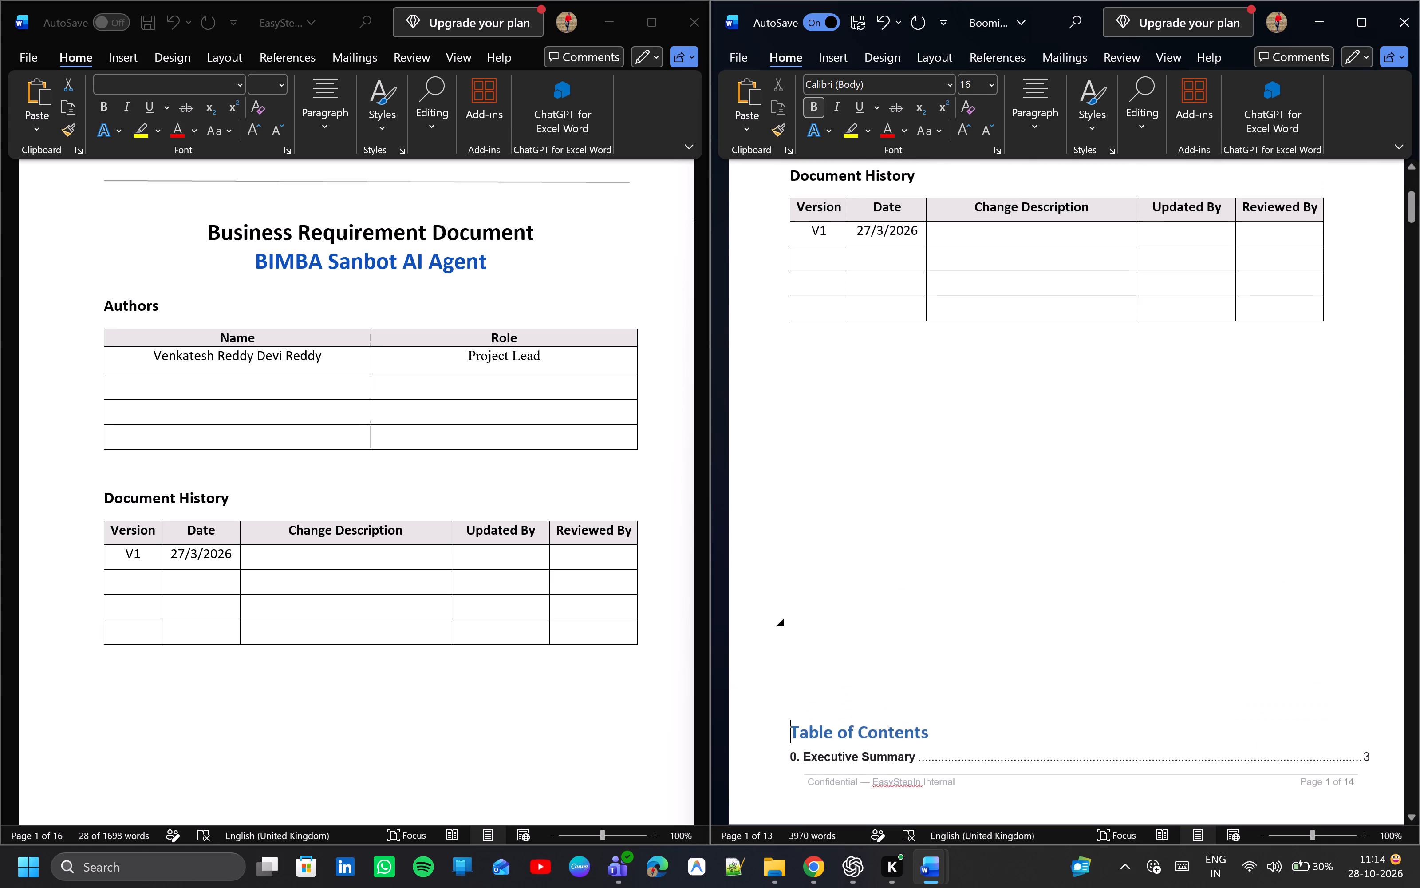
Add further blank lines above the Table of Contents heading so that it moves onto the second page.
{"action": "left_click", "coordinate": [781, 623]}
{"action": "right_click", "coordinate": [781, 623]}
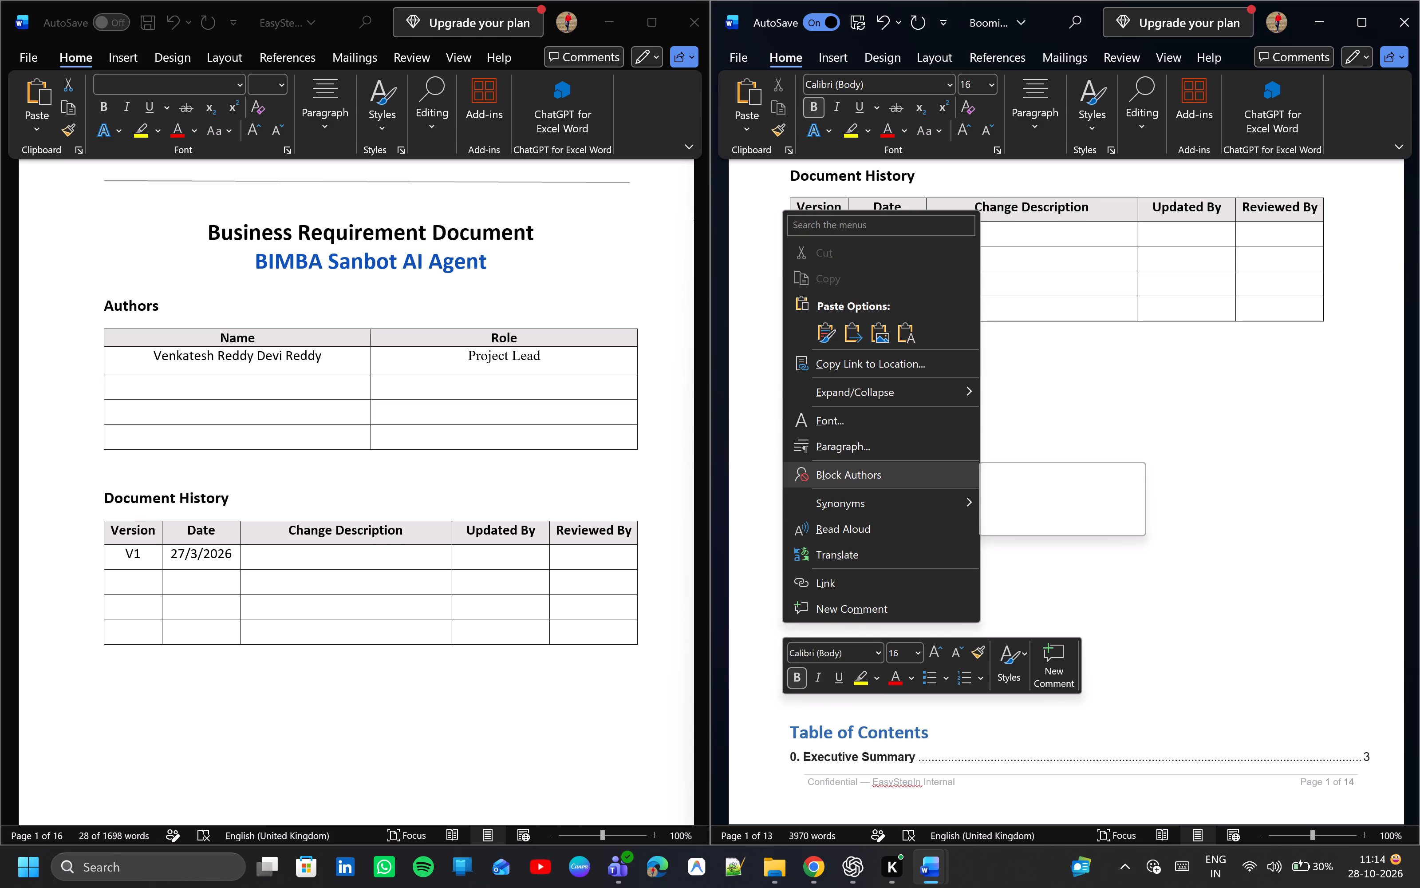
{"action": "left_click", "coordinate": [1195, 575]}
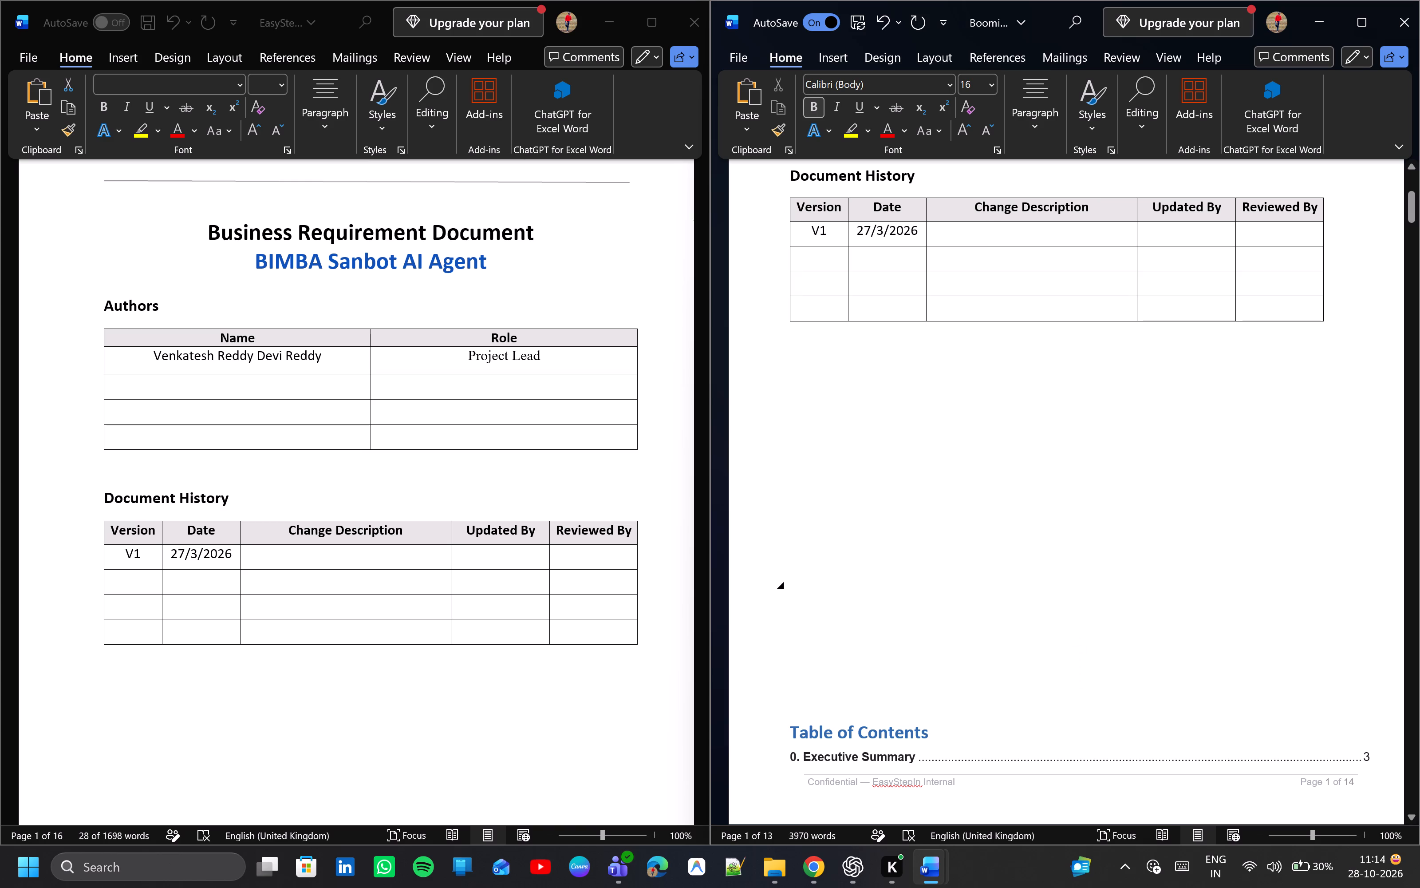
{"action": "key", "text": "Return"}
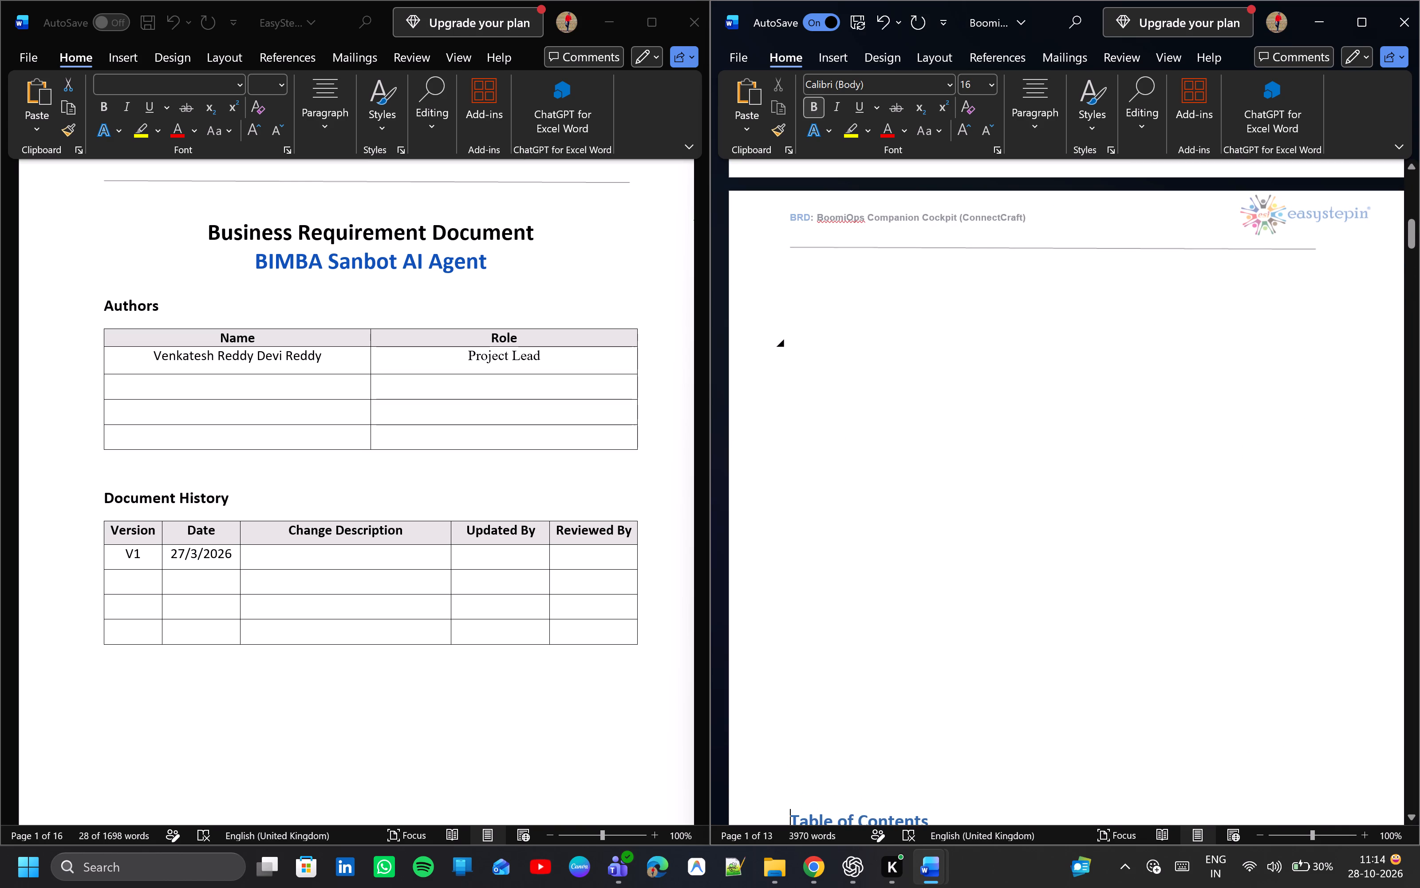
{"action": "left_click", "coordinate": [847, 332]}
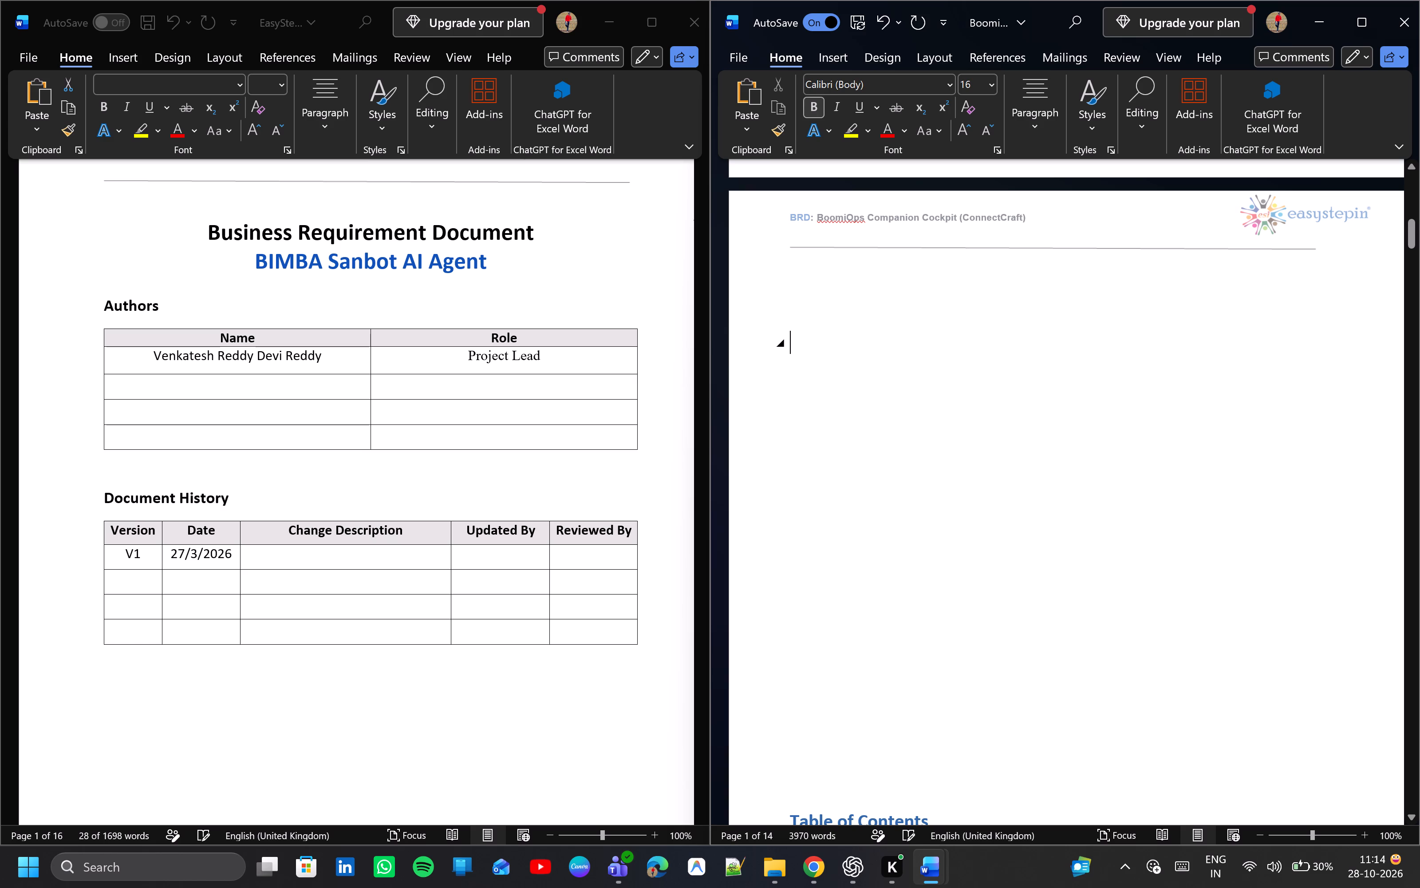
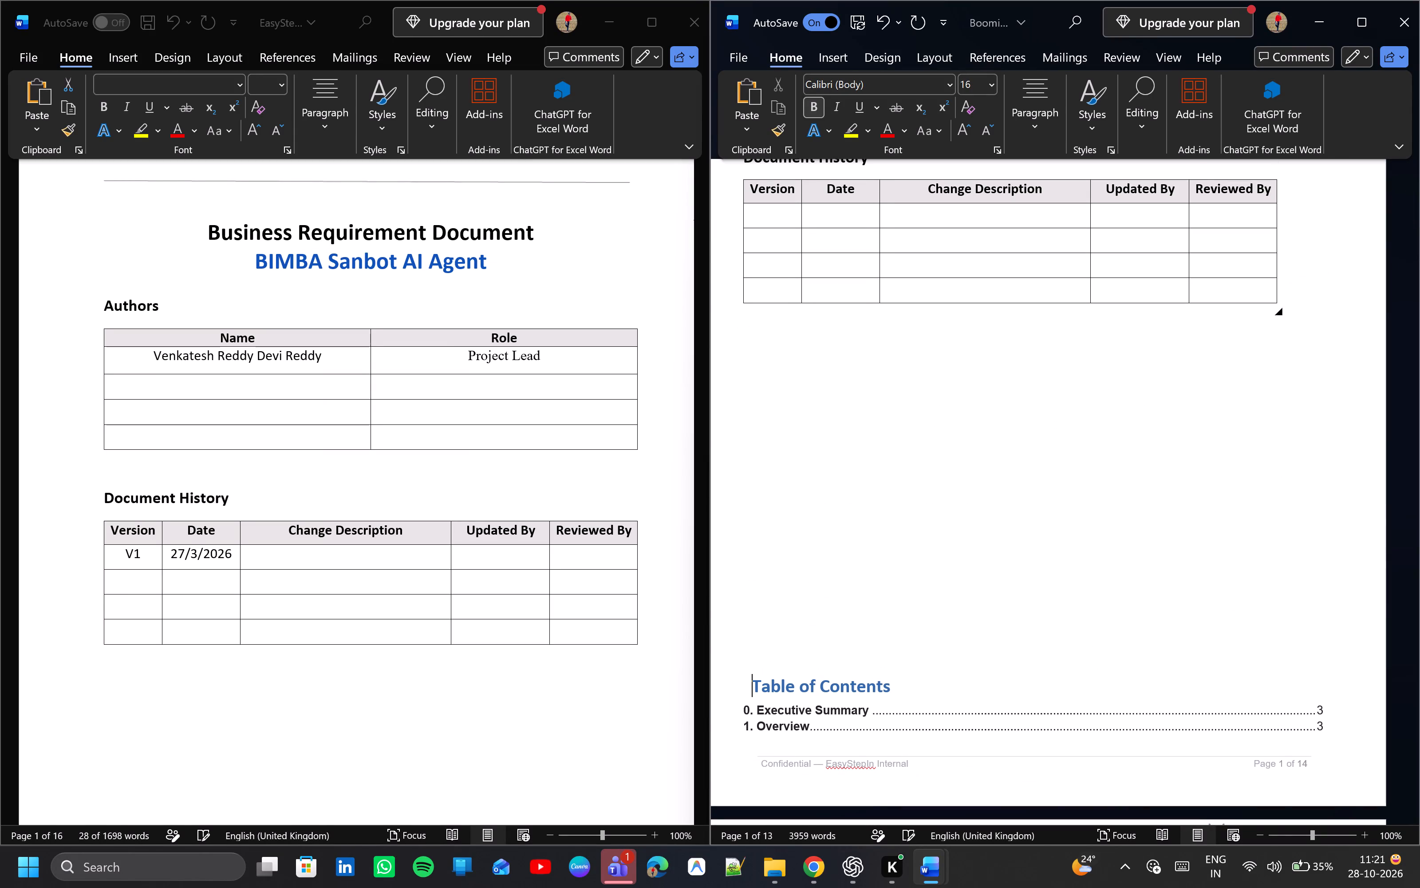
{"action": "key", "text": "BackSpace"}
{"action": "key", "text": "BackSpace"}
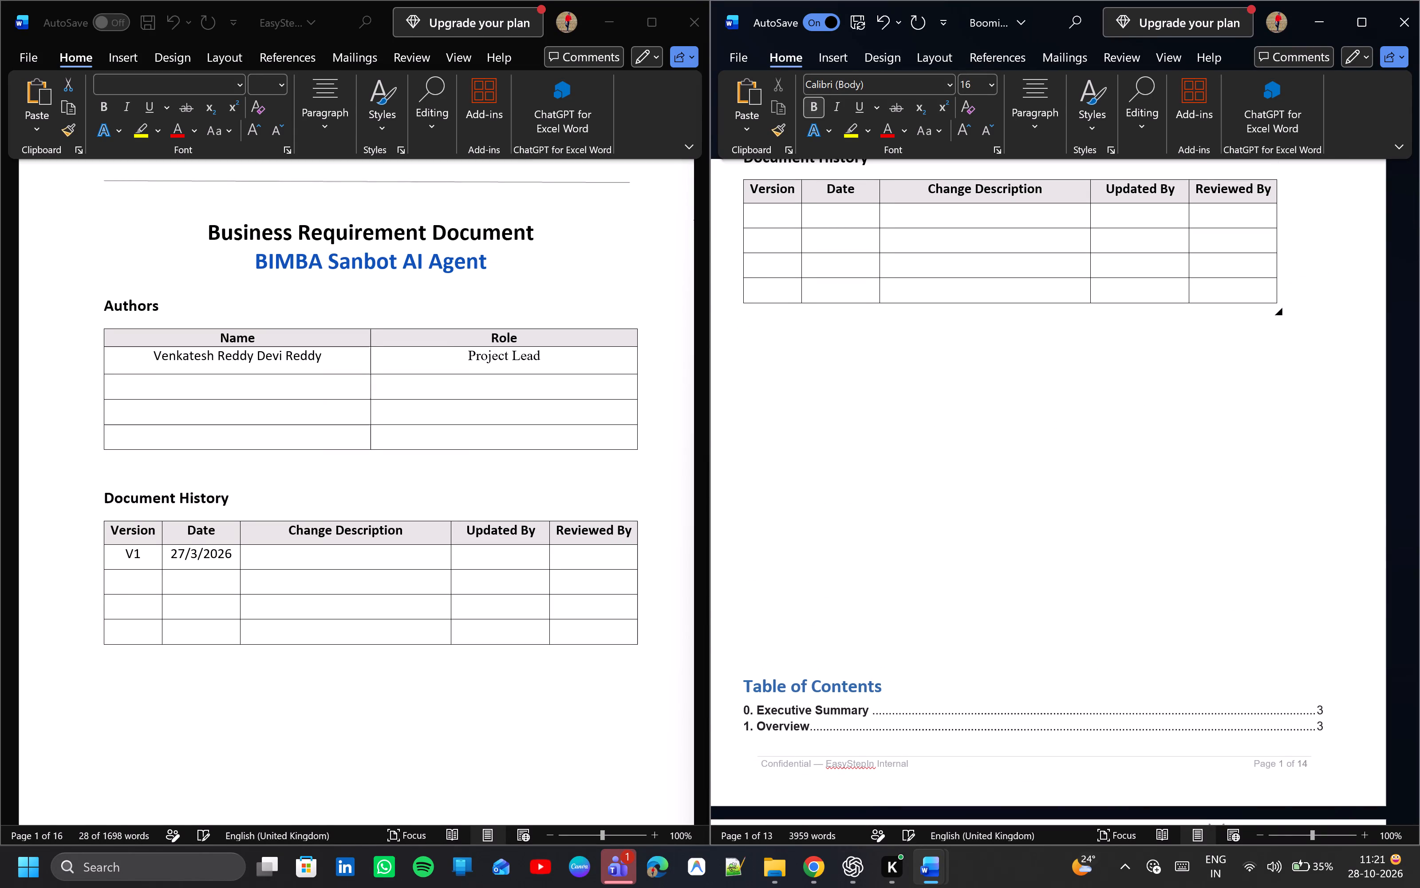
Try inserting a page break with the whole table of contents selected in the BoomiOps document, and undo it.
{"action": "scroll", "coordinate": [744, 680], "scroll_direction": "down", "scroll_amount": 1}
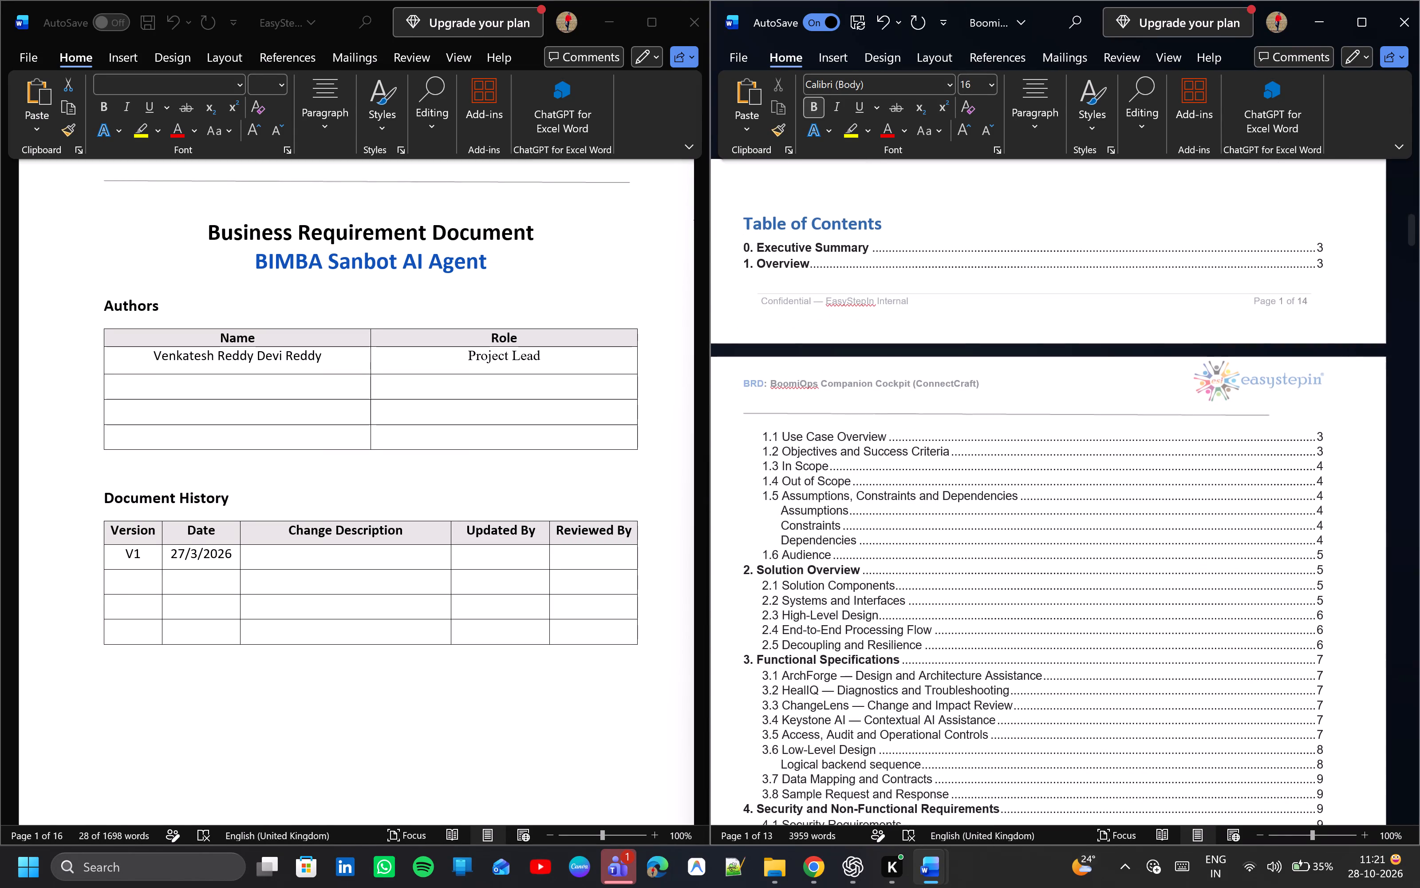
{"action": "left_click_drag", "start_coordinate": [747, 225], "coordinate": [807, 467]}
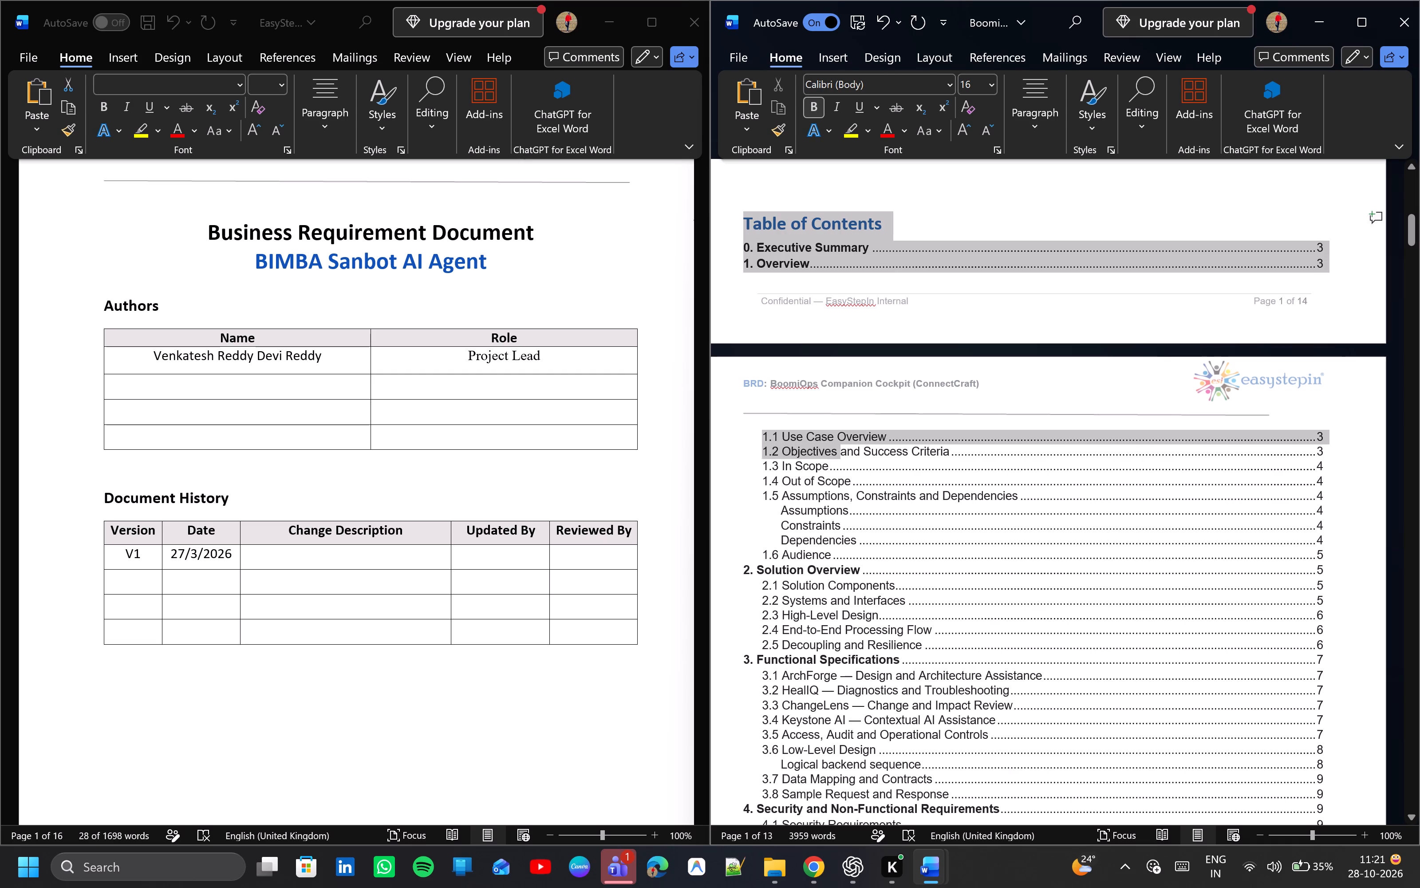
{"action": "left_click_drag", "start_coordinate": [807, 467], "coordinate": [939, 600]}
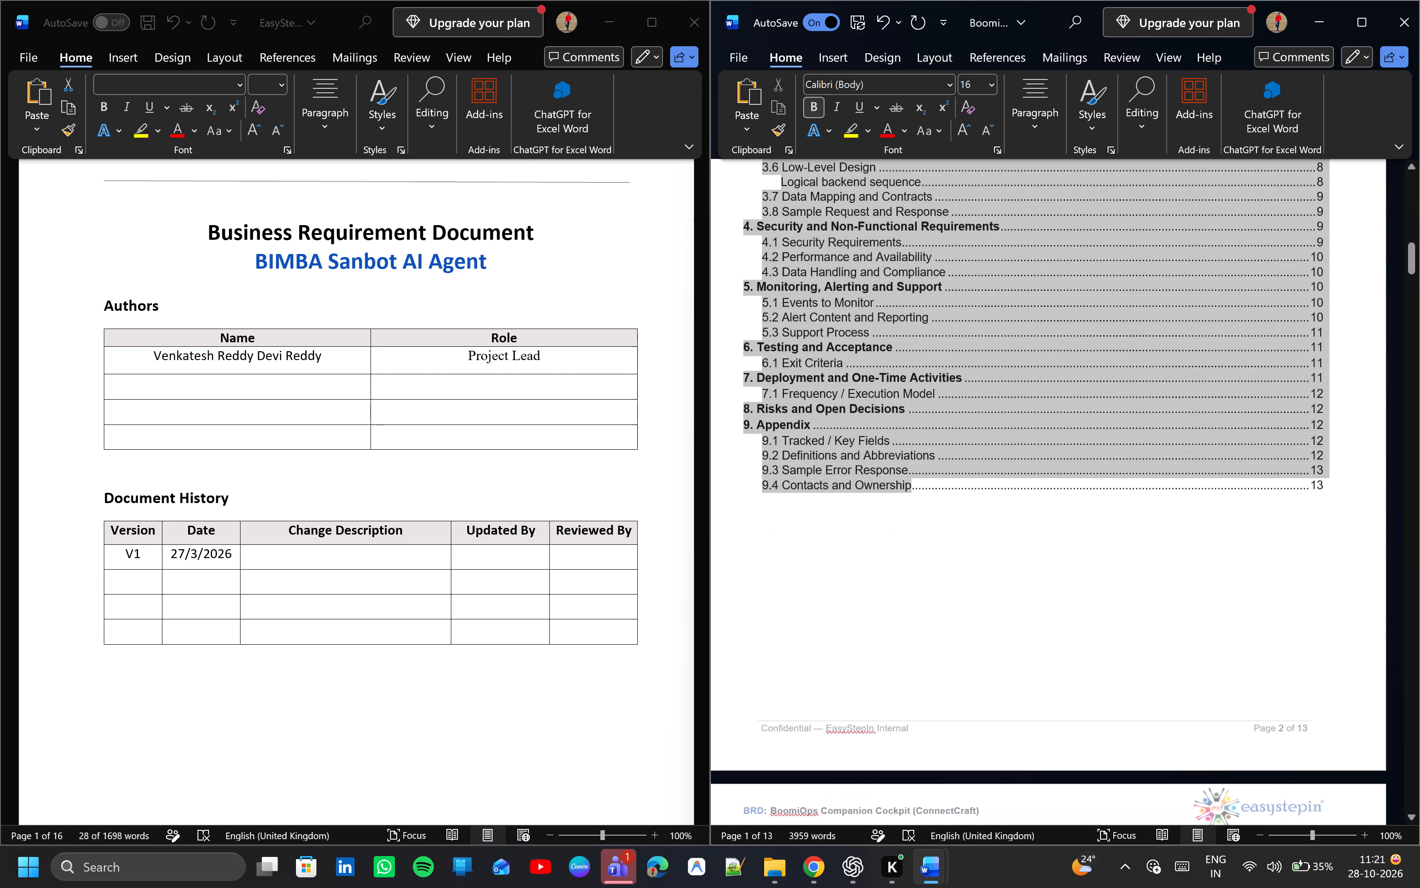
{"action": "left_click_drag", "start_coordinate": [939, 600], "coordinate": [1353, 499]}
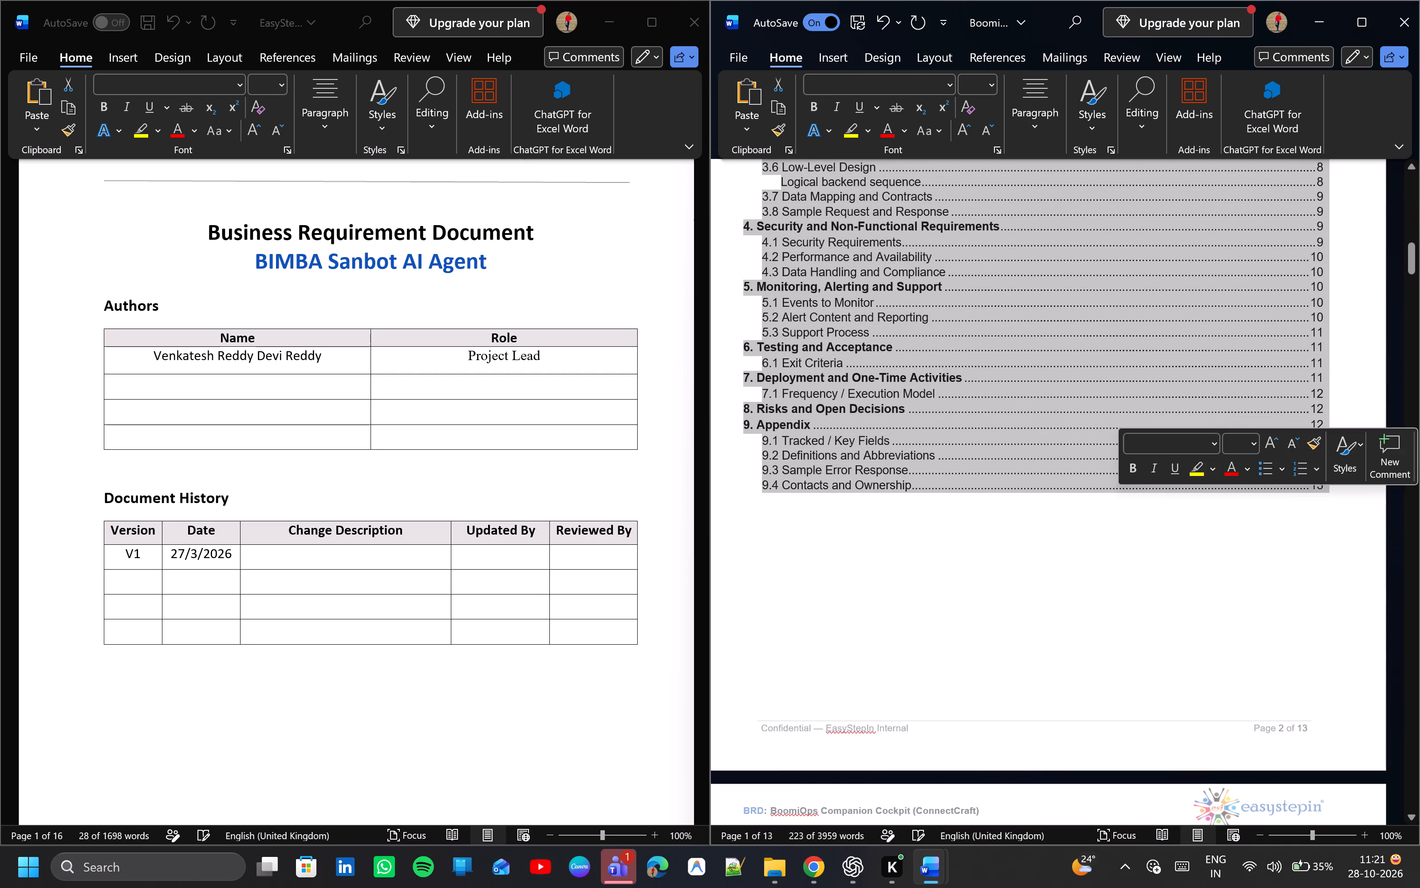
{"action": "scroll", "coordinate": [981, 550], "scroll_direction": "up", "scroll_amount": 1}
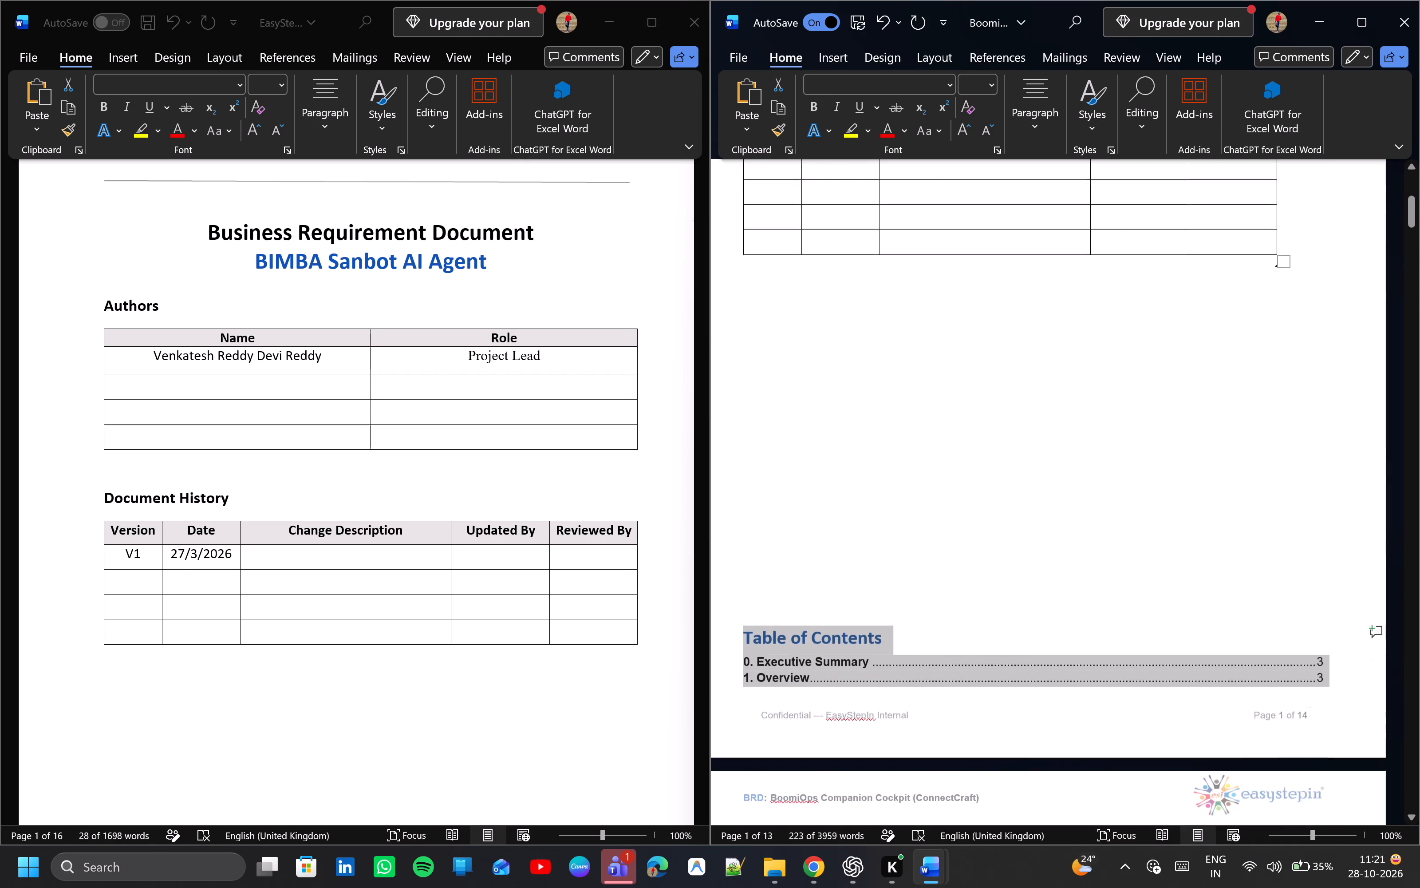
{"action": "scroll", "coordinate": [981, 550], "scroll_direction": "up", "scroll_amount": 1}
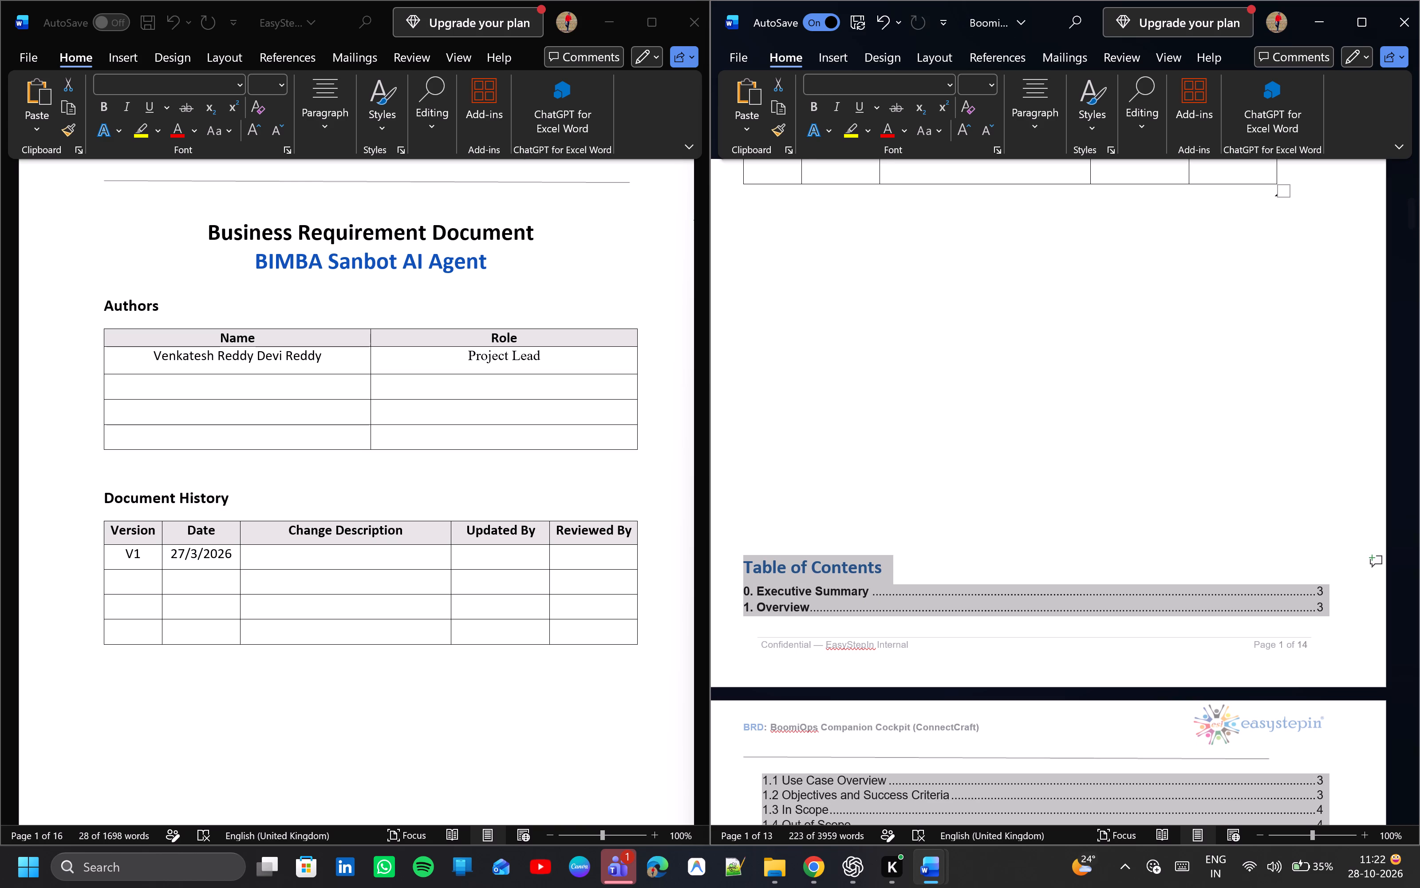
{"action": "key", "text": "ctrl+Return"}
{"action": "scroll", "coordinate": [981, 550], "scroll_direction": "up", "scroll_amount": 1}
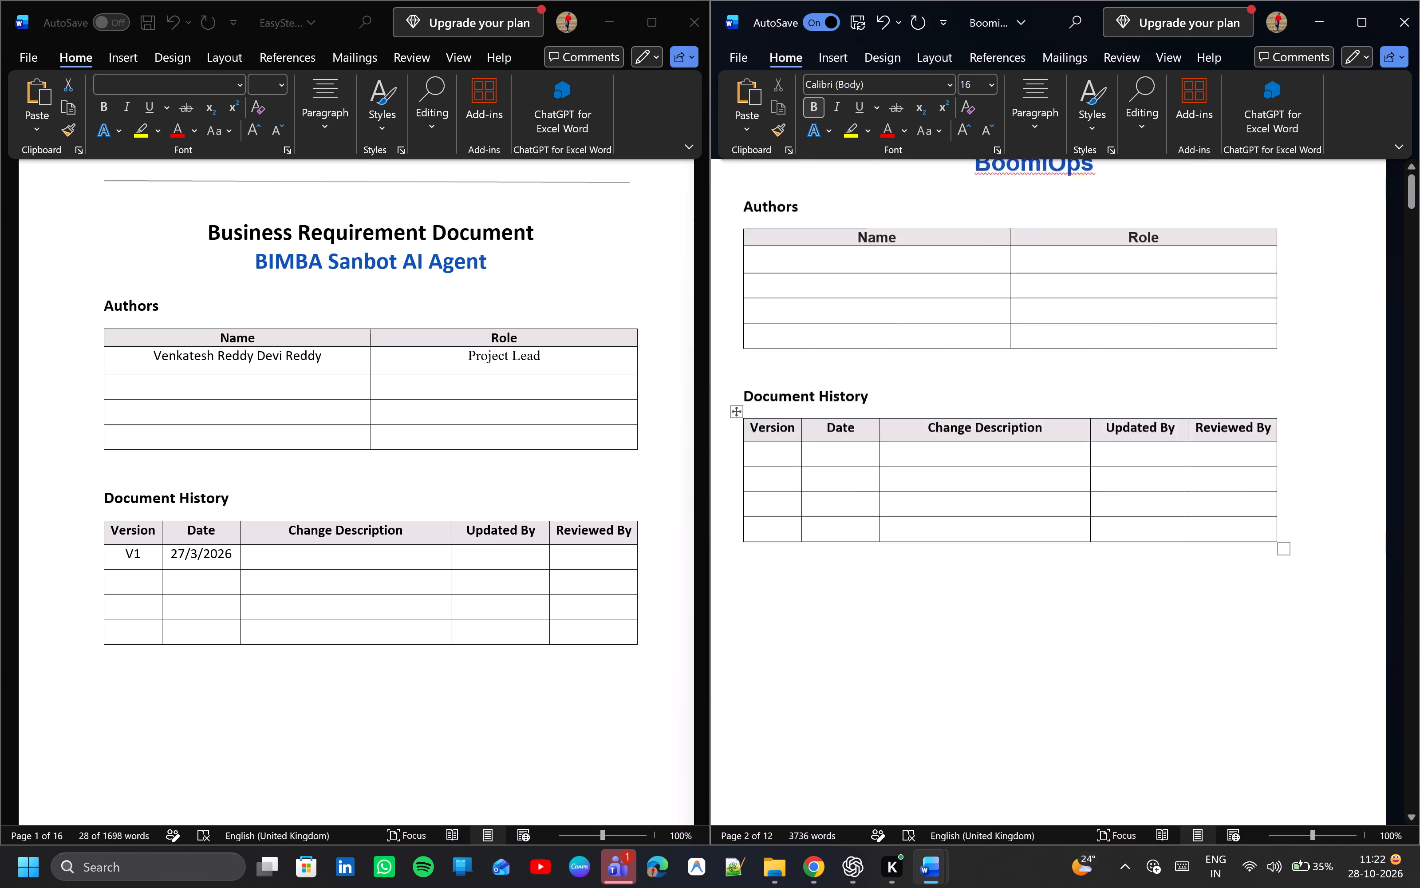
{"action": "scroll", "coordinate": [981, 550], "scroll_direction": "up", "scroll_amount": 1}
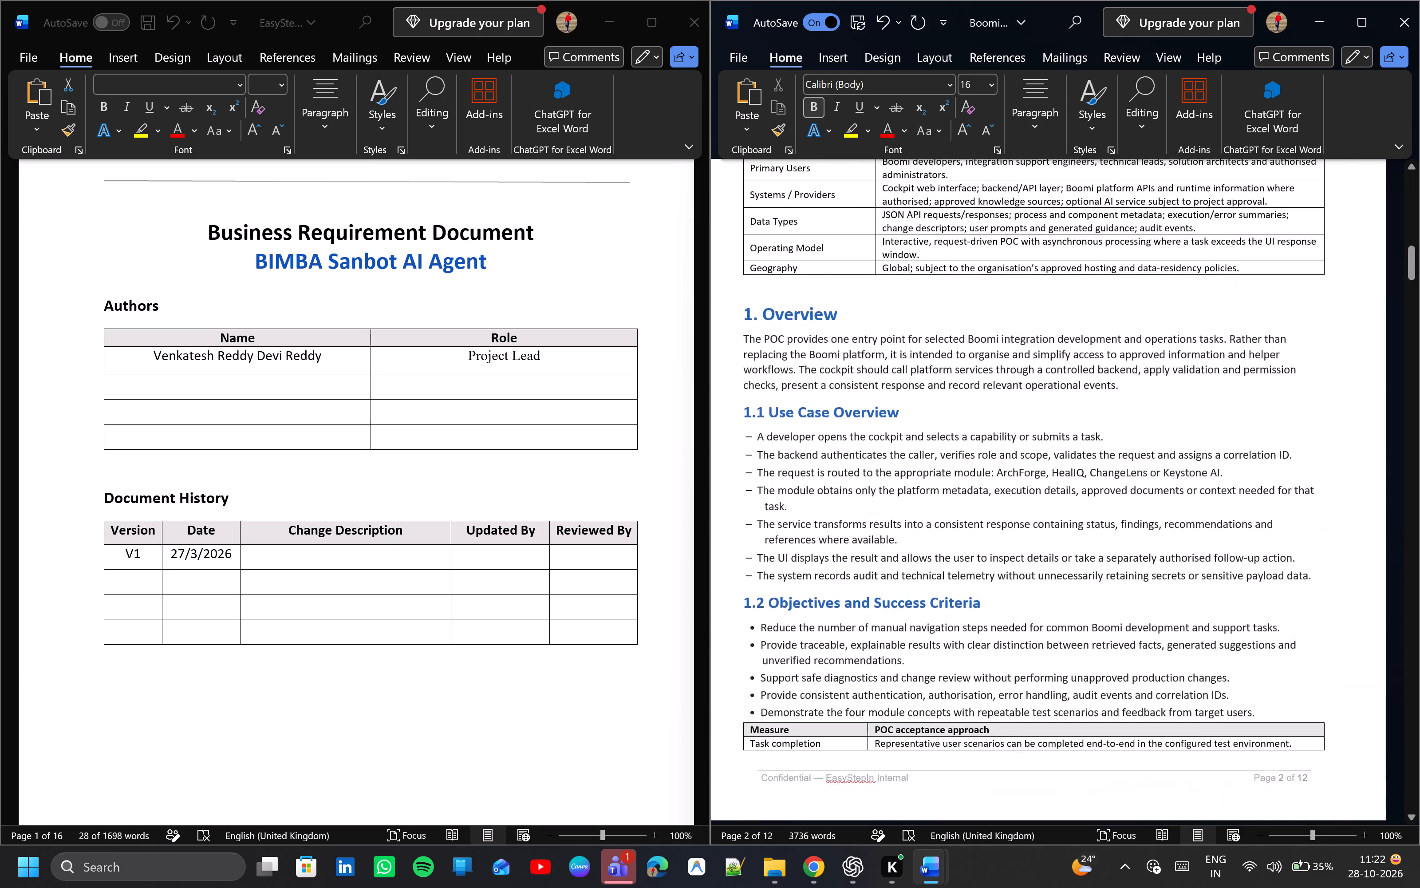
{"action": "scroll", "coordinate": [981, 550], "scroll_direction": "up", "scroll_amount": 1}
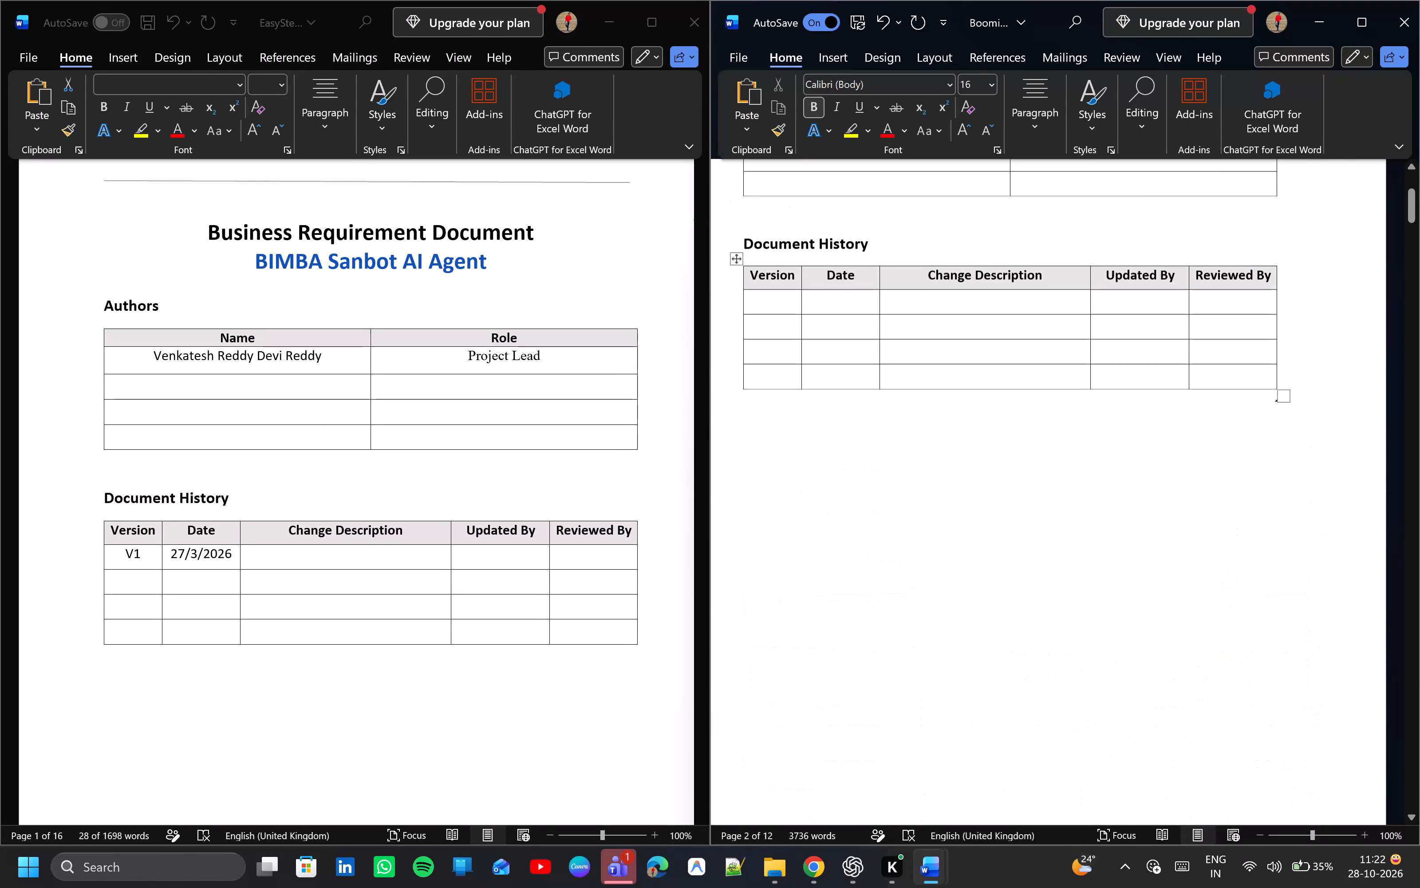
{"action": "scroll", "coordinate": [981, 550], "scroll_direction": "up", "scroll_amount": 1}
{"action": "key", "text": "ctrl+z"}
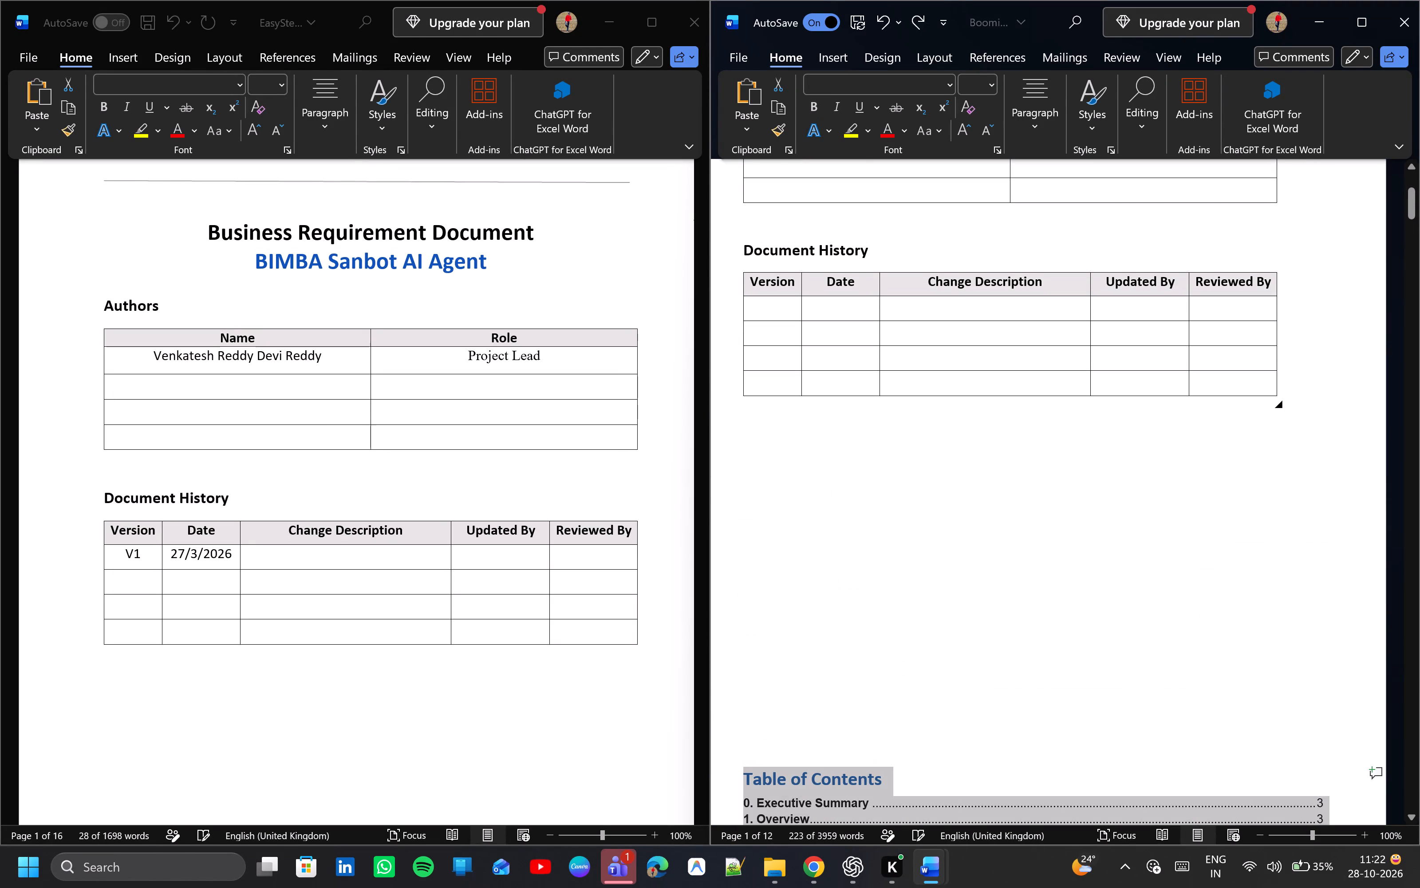
Add 14 blank lines after the last table of contents entry, 9.4 Contacts and Ownership.
{"action": "scroll", "coordinate": [981, 550], "scroll_direction": "down", "scroll_amount": 1}
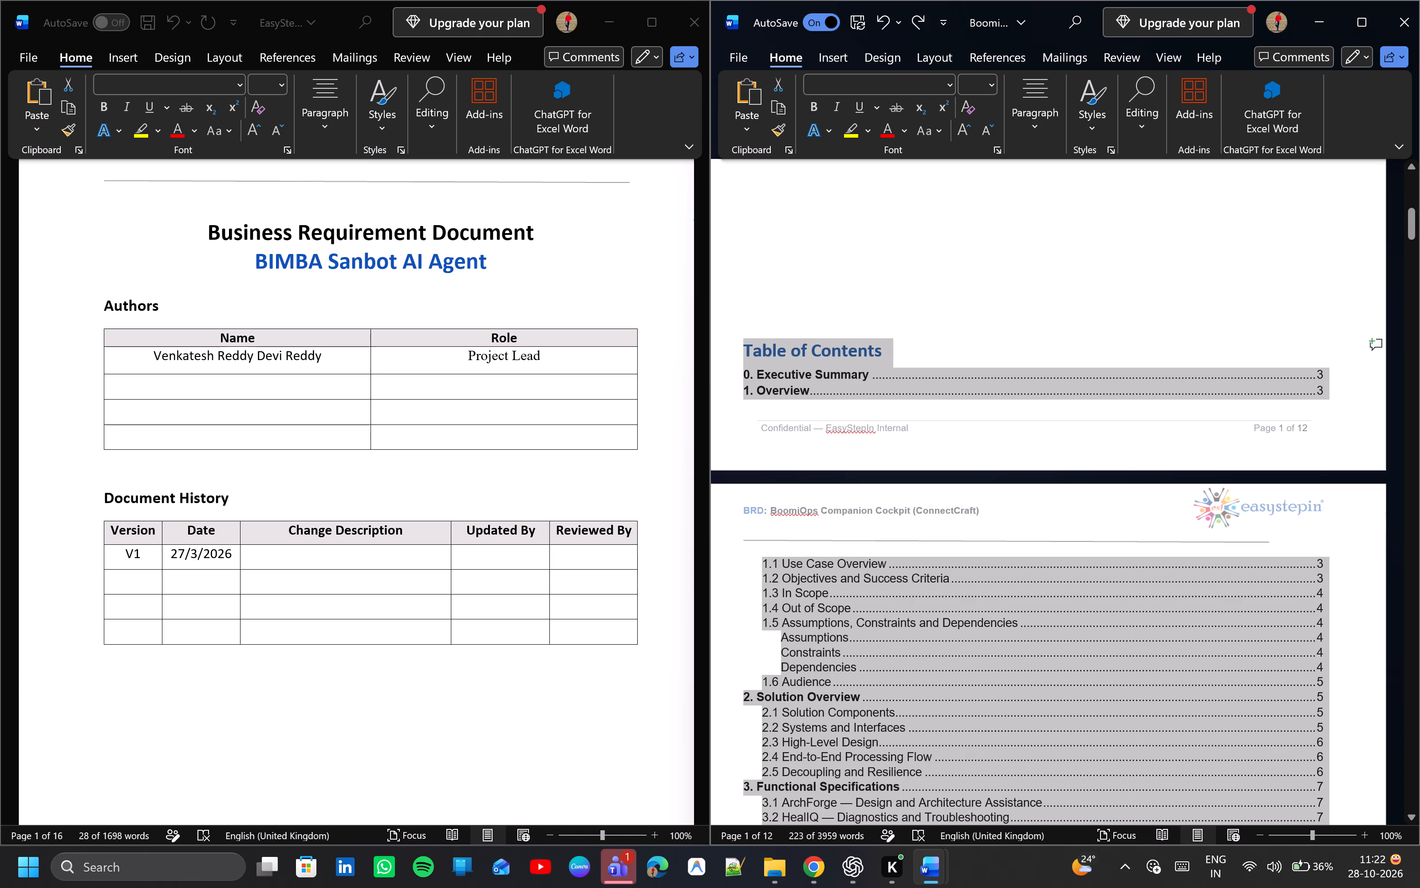
{"action": "left_click", "coordinate": [742, 344]}
{"action": "scroll", "coordinate": [742, 344], "scroll_direction": "down", "scroll_amount": 1}
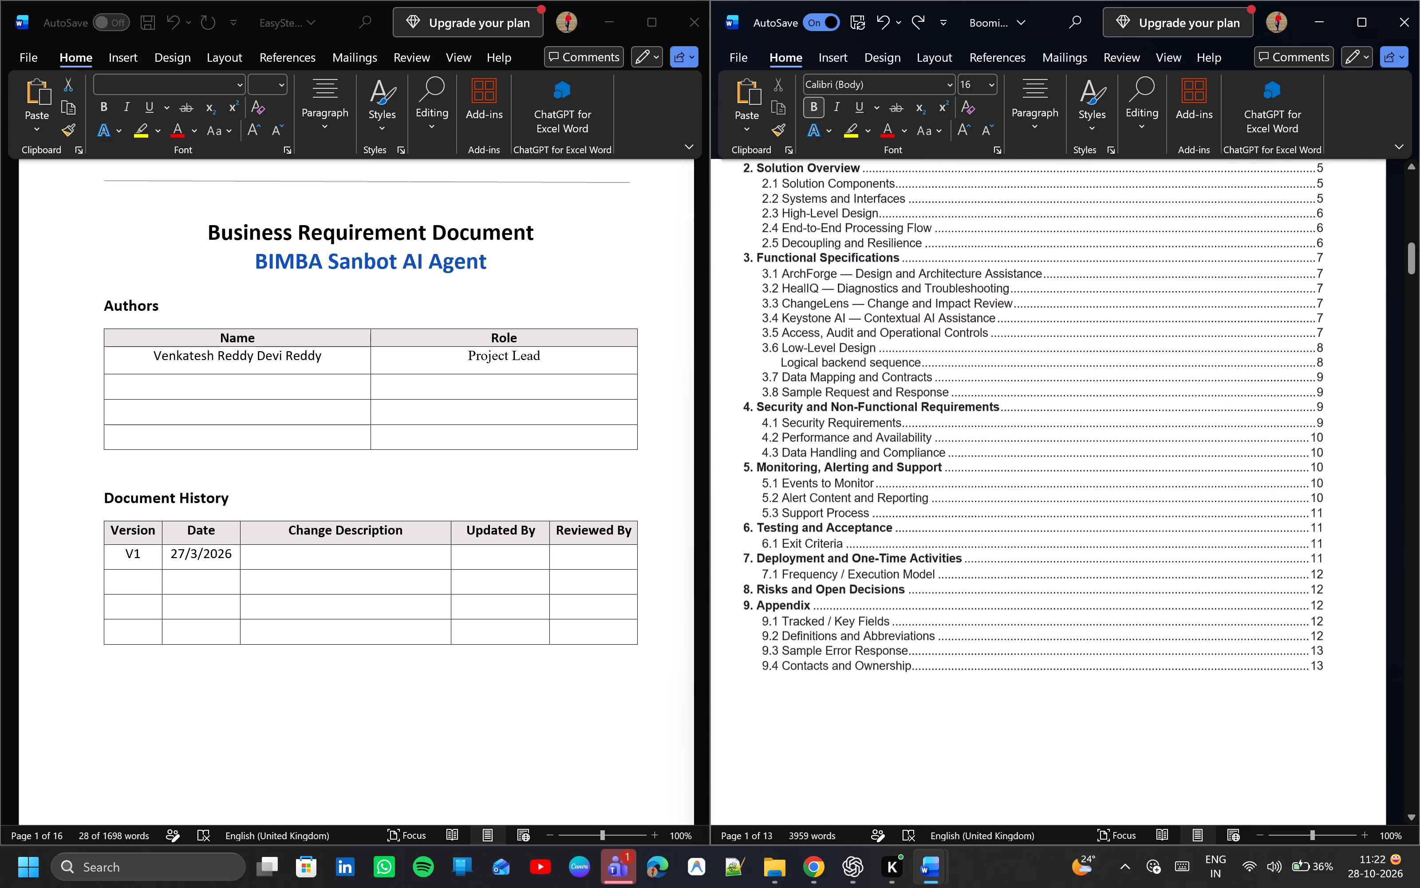
{"action": "scroll", "coordinate": [742, 344], "scroll_direction": "down", "scroll_amount": 1}
{"action": "left_click", "coordinate": [742, 344]}
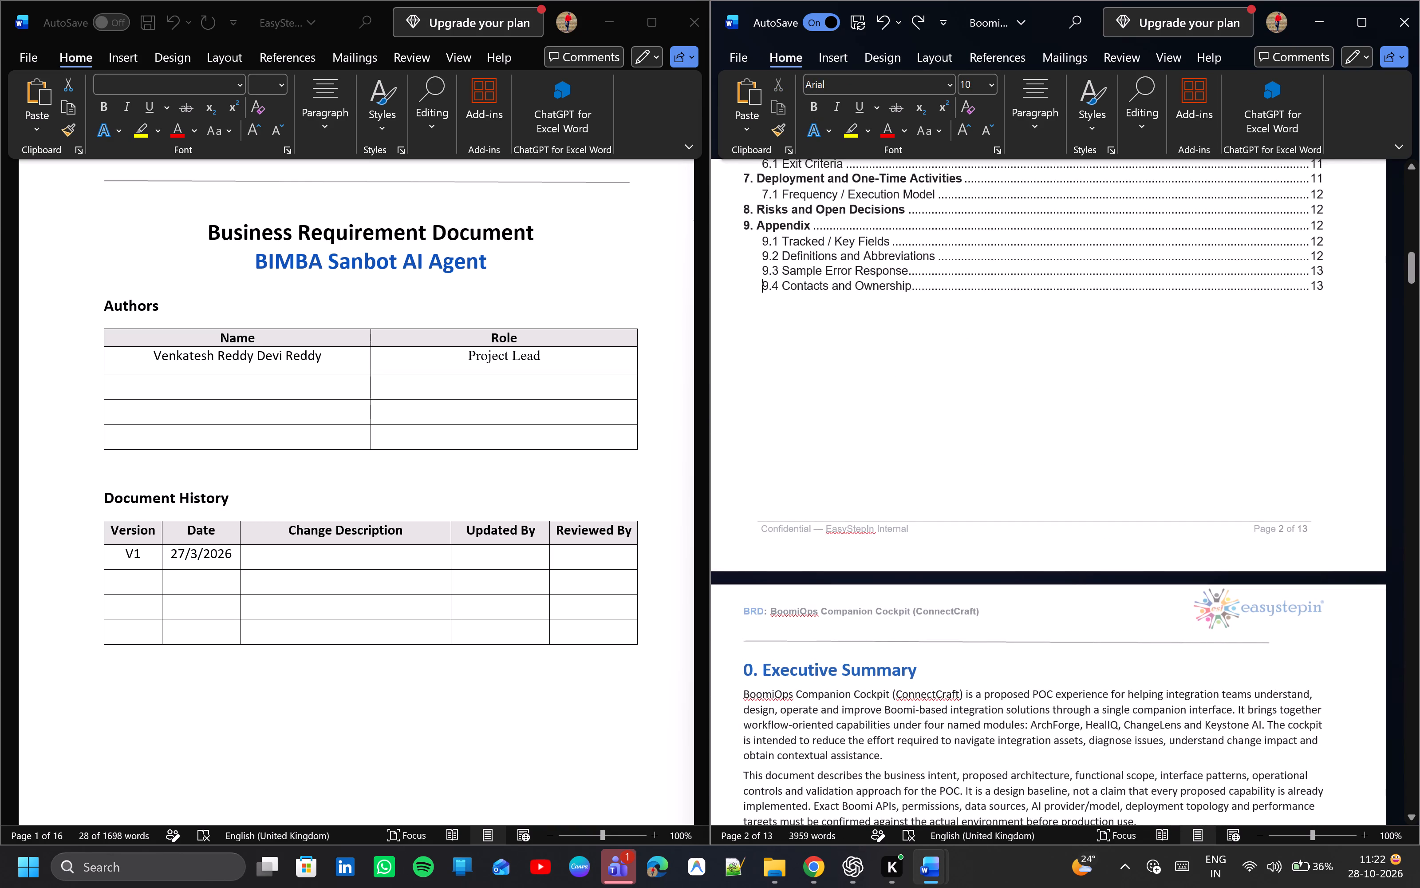
{"action": "left_click", "coordinate": [1317, 369]}
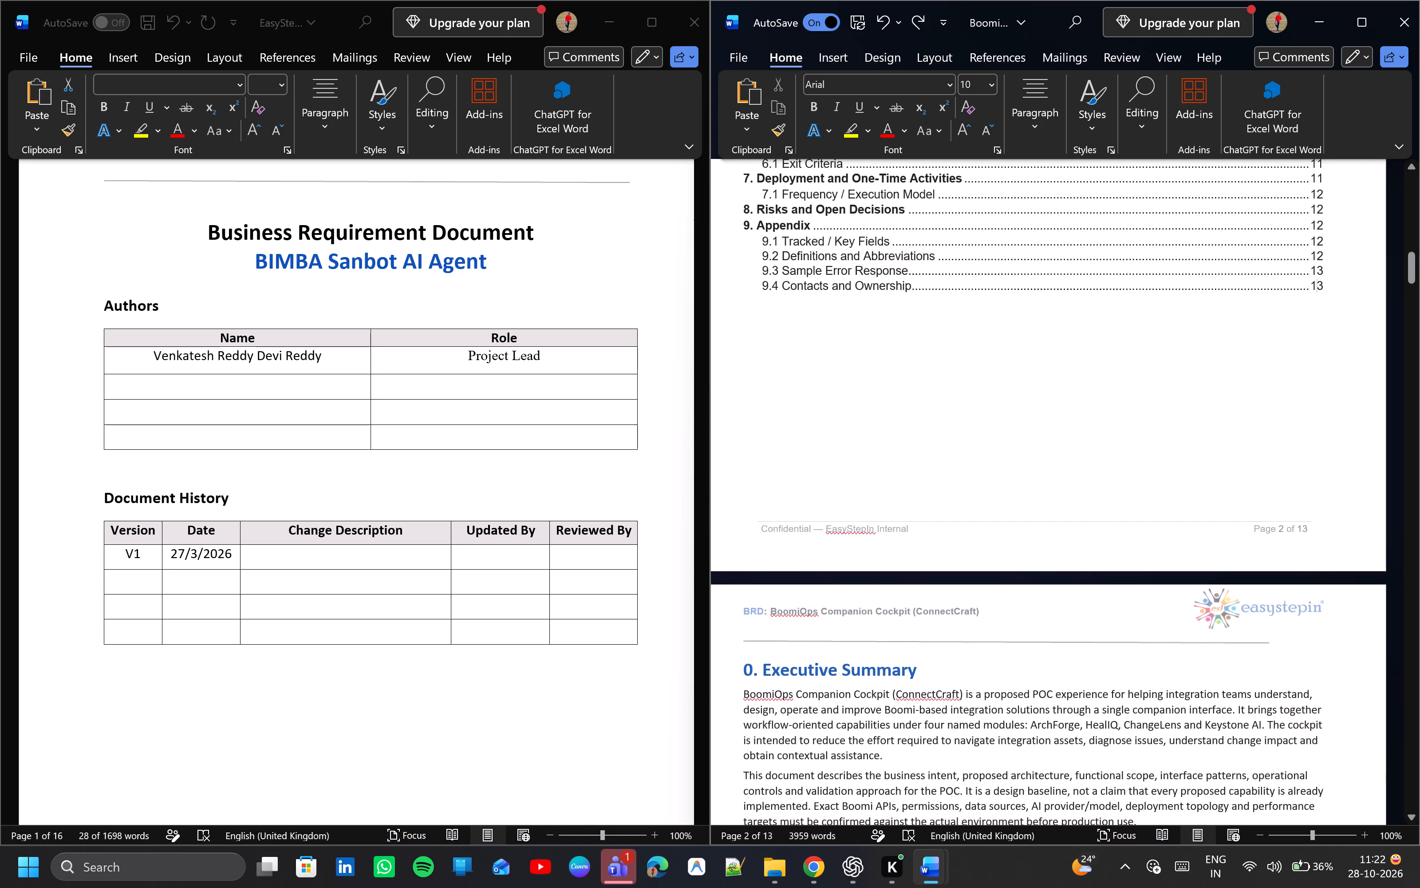
{"action": "left_click", "coordinate": [1317, 369]}
{"action": "key", "text": "Right"}
{"action": "key", "text": "Return"}
{"action": "key", "text": "Return"}
{"action": "key", "text": "Return"}
{"action": "key", "text": "Return"}
{"action": "key", "text": "Return"}
{"action": "key", "text": "Return"}
{"action": "key", "text": "Return"}
{"action": "key", "text": "Return"}
{"action": "key", "text": "Return"}
{"action": "key", "text": "Return"}
{"action": "key", "text": "Return"}
{"action": "key", "text": "Return"}
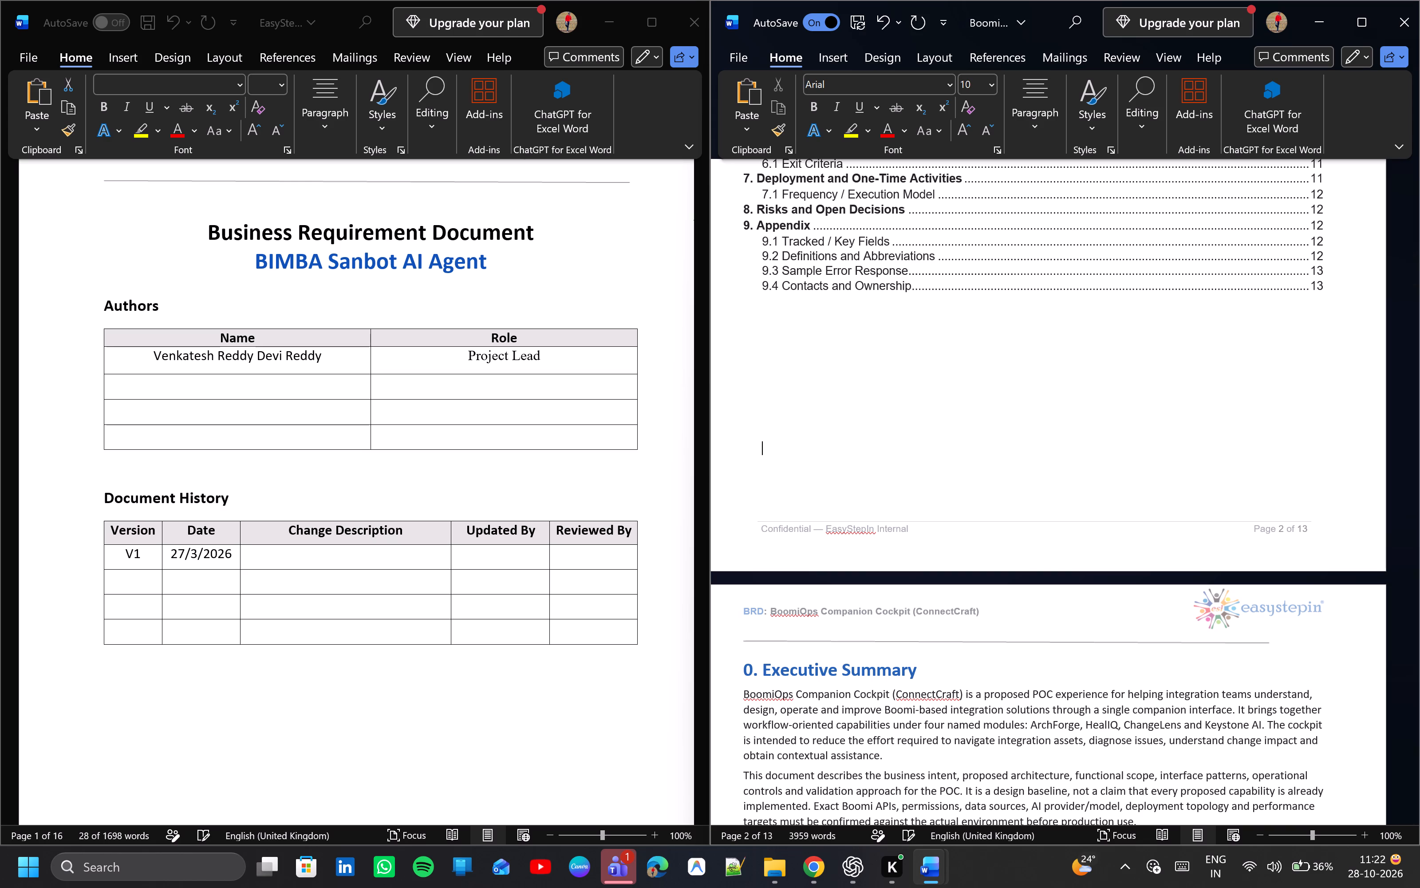
{"action": "key", "text": "Return"}
{"action": "key", "text": "Return"}
{"action": "key", "text": "Return"}
{"action": "key", "text": "BackSpace"}
Insert a blank line above the Table of Contents heading to push it onto the second page.
{"action": "scroll", "coordinate": [1106, 405], "scroll_direction": "up", "scroll_amount": 1}
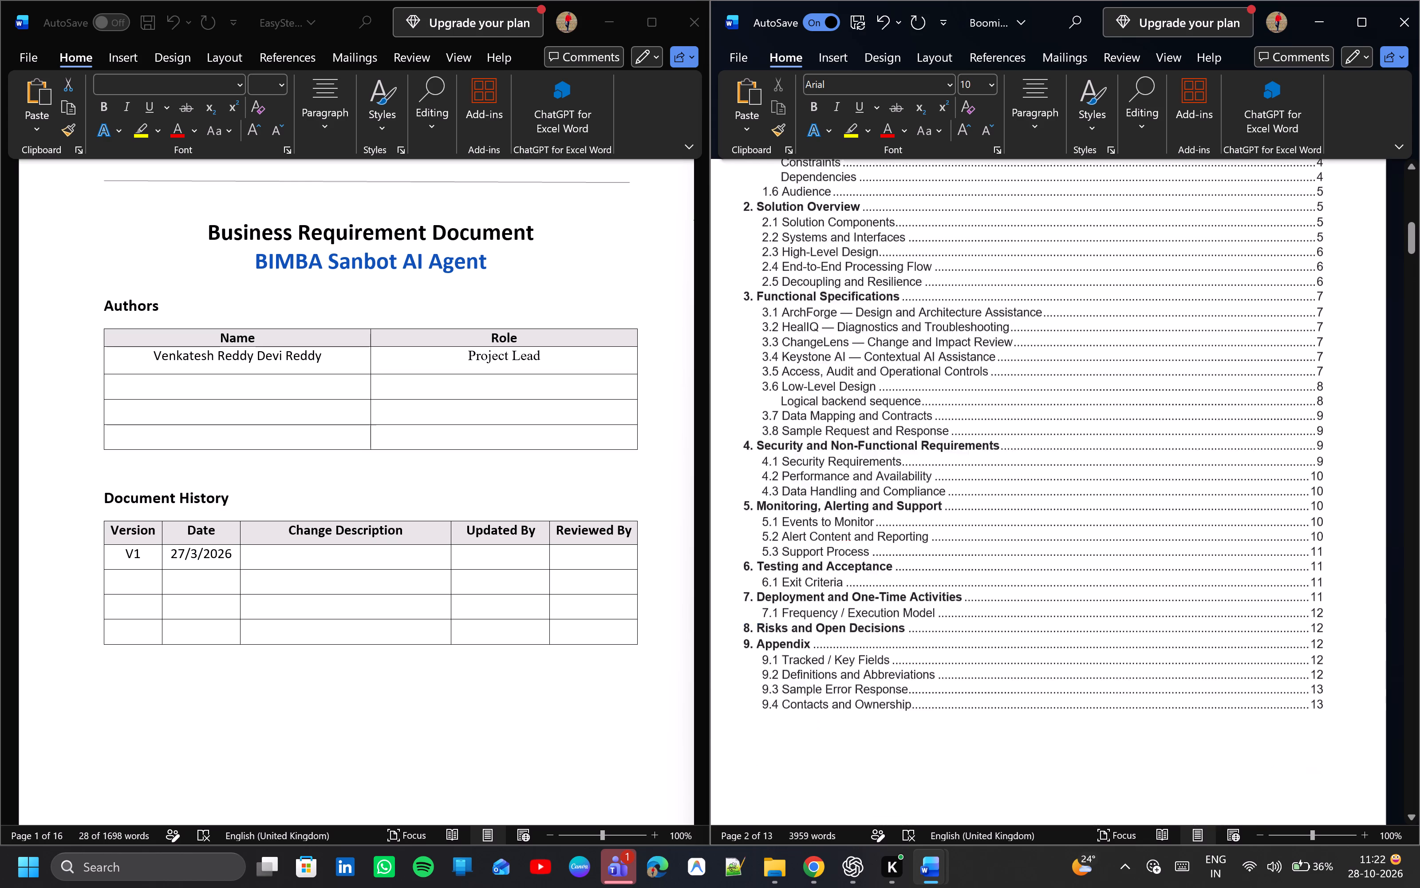
{"action": "scroll", "coordinate": [1106, 405], "scroll_direction": "up", "scroll_amount": 1}
{"action": "left_click", "coordinate": [875, 415]}
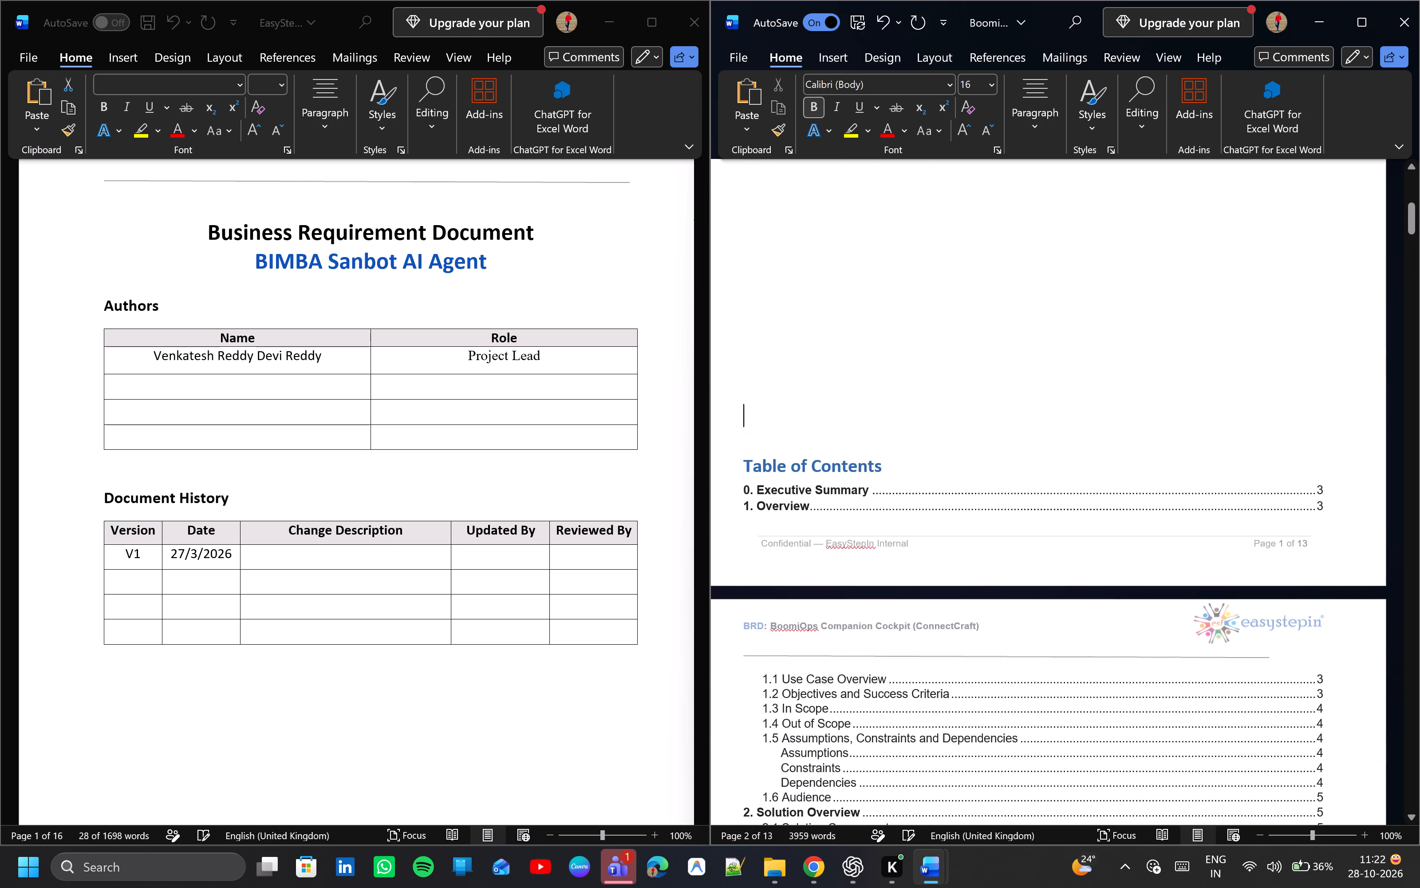
{"action": "key", "text": "Return"}
Examine the page layout from the cover page through the table of contents to the Executive Summary.
{"action": "scroll", "coordinate": [905, 452], "scroll_direction": "up", "scroll_amount": 1}
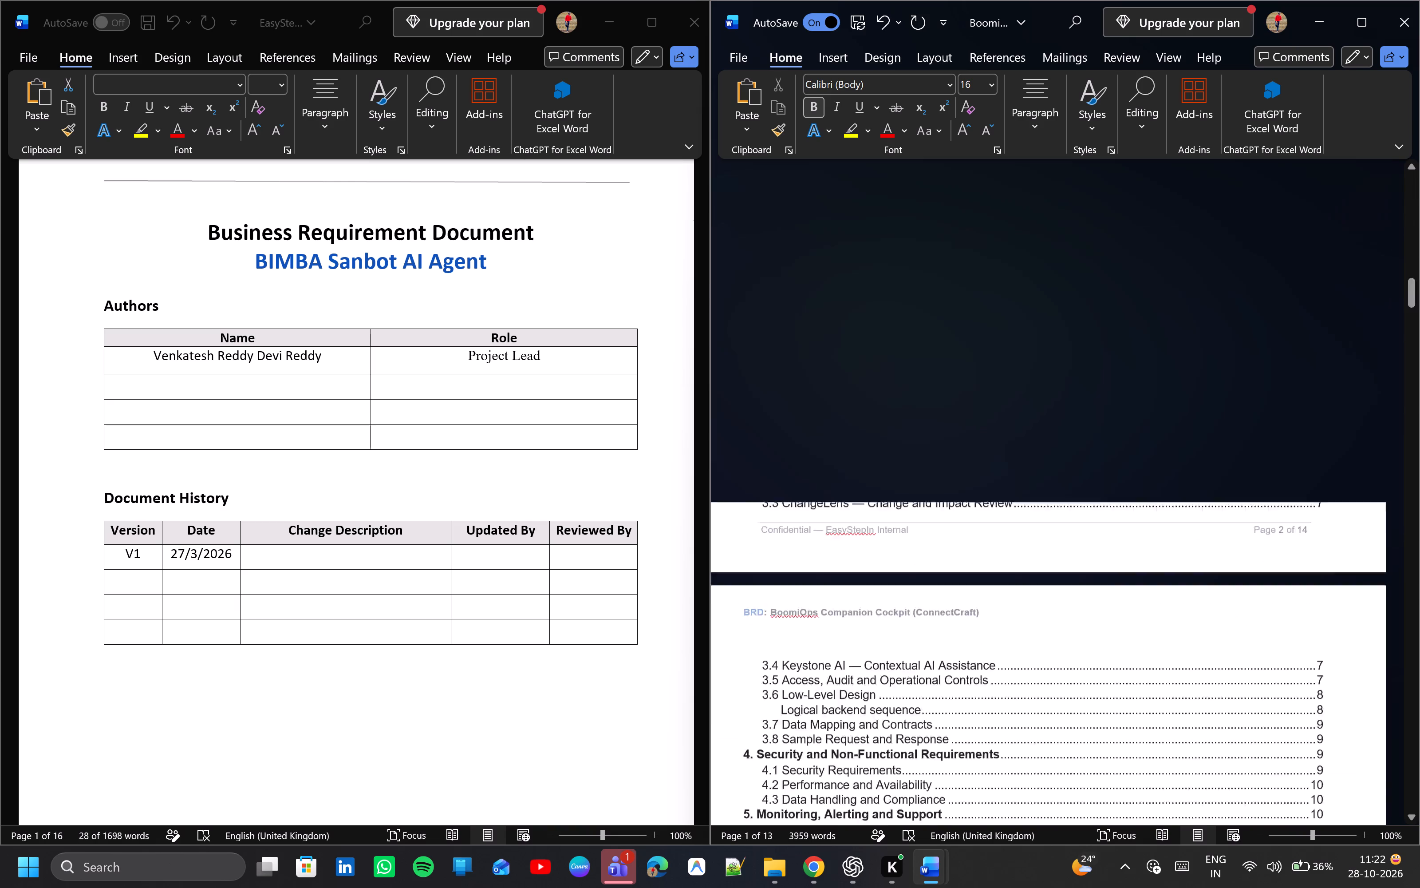
{"action": "scroll", "coordinate": [905, 452], "scroll_direction": "up", "scroll_amount": 2}
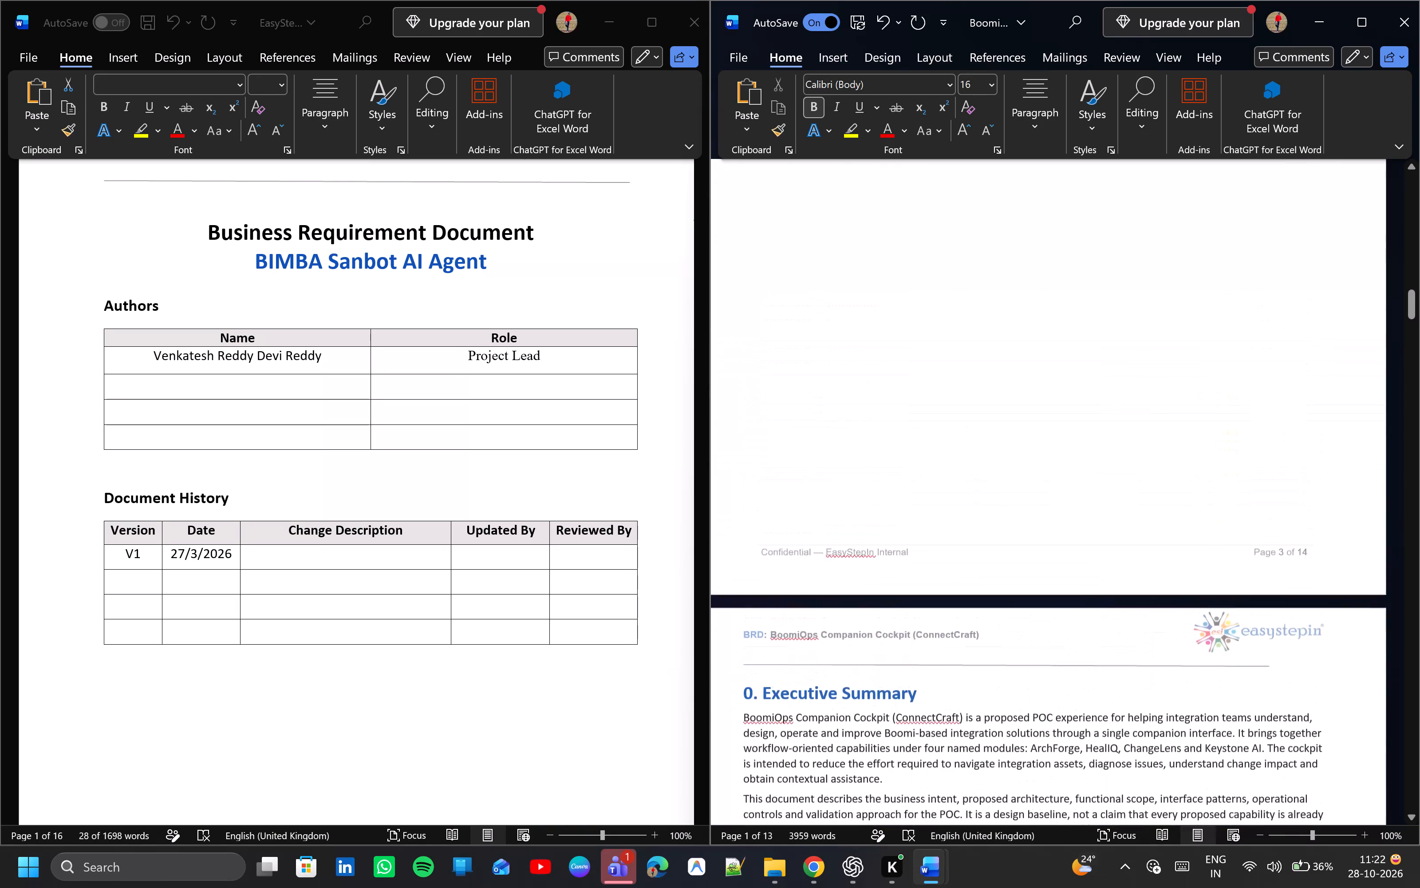
{"action": "scroll", "coordinate": [905, 452], "scroll_direction": "up", "scroll_amount": 1}
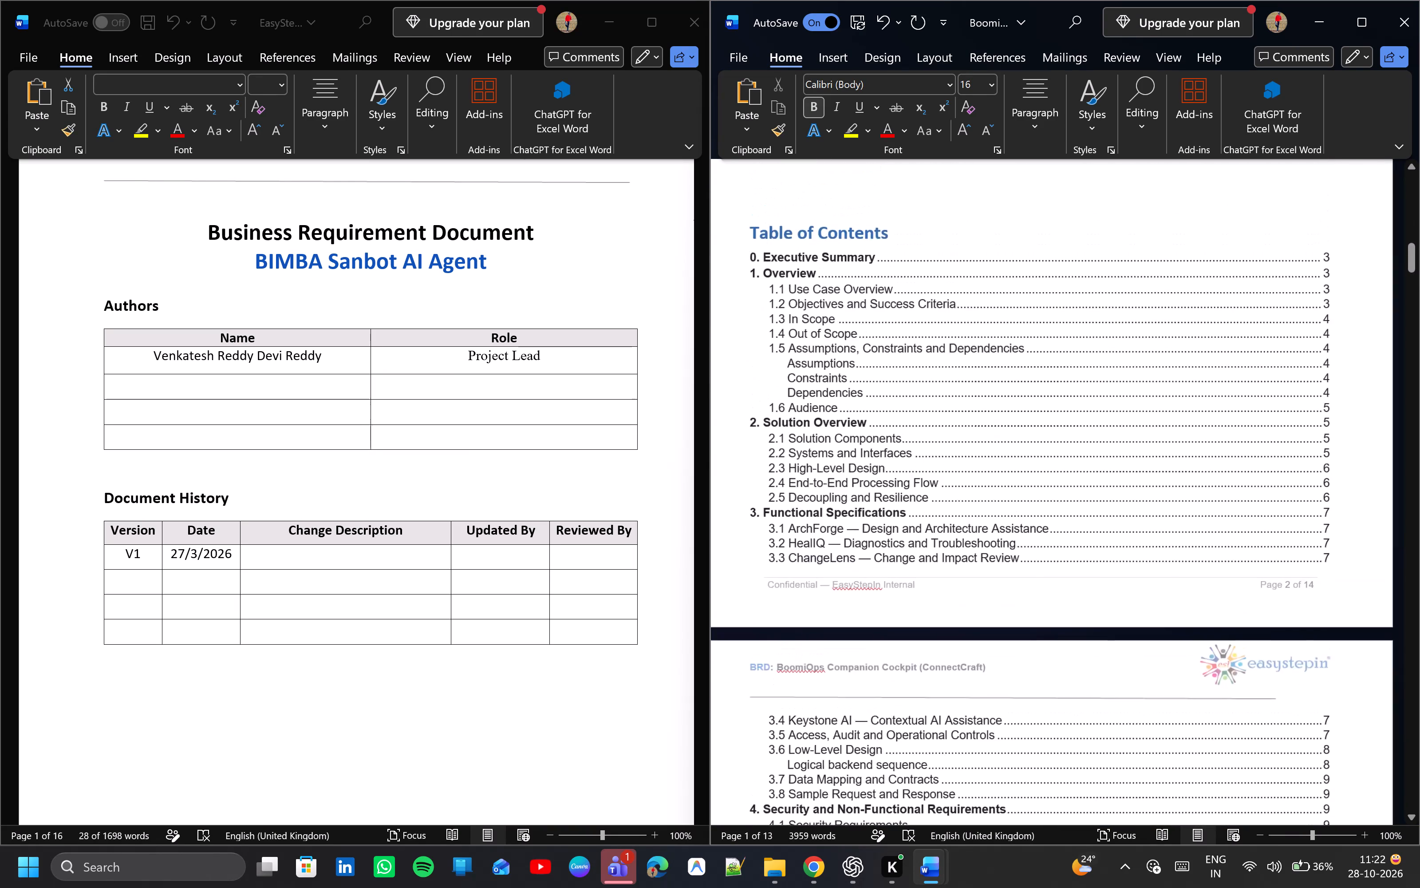
{"action": "scroll", "coordinate": [905, 452], "scroll_direction": "up", "scroll_amount": 2}
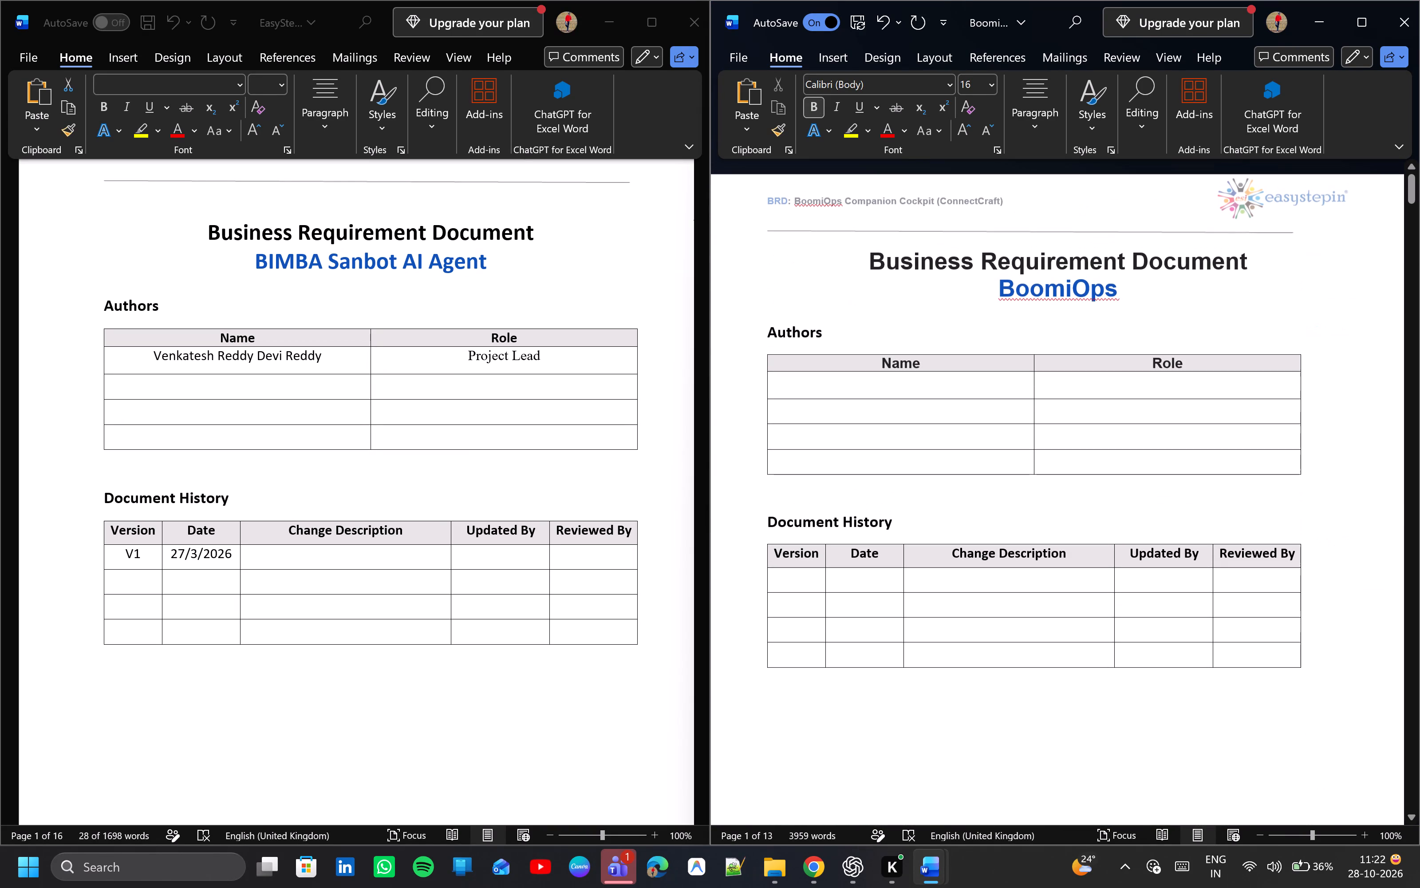
{"action": "scroll", "coordinate": [905, 452], "scroll_direction": "up", "scroll_amount": 1}
{"action": "scroll", "coordinate": [905, 452], "scroll_direction": "down", "scroll_amount": 1}
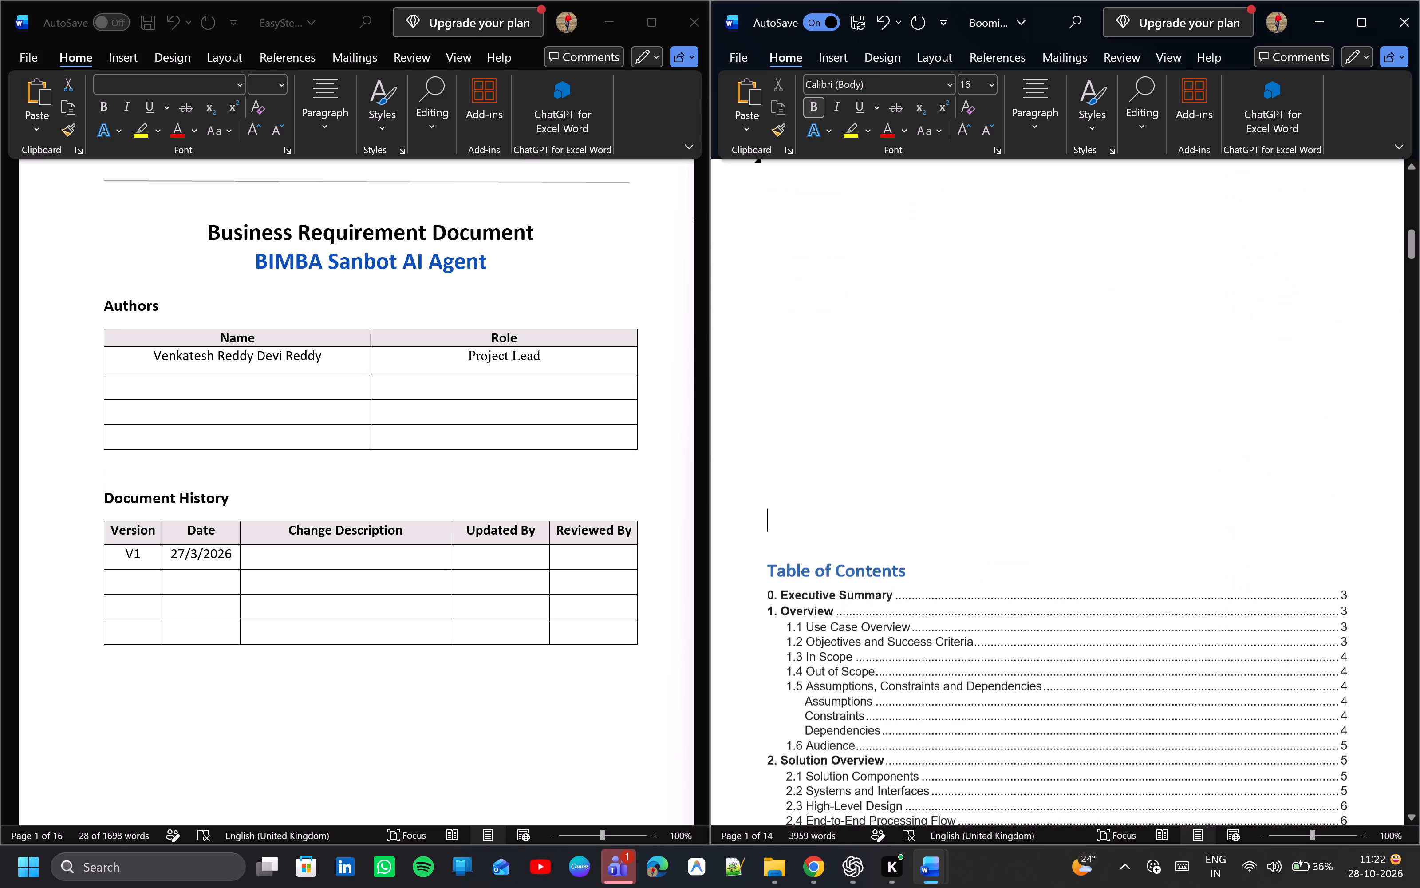
{"action": "scroll", "coordinate": [905, 452], "scroll_direction": "down", "scroll_amount": 3}
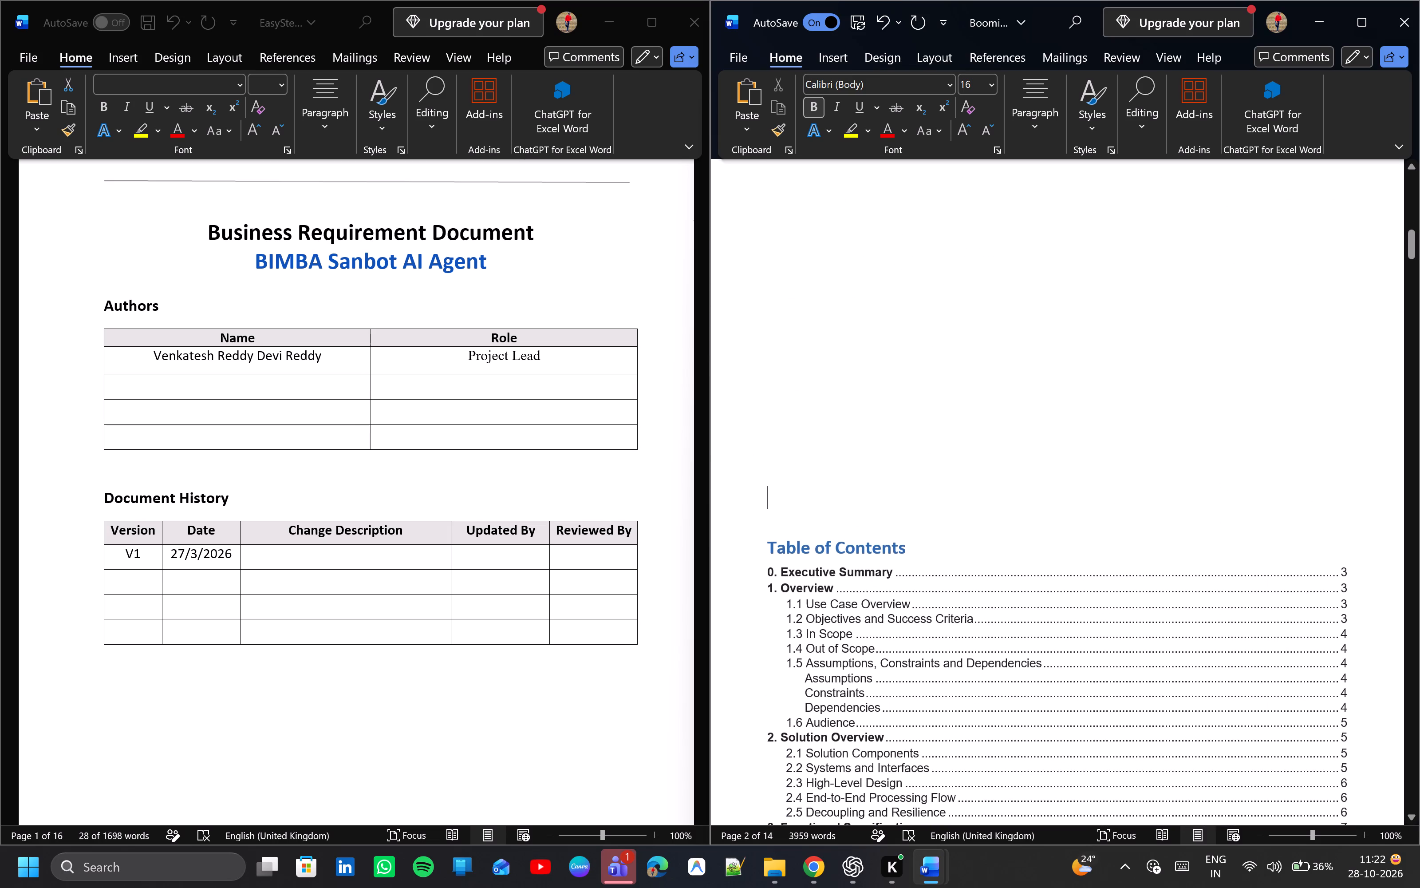
{"action": "scroll", "coordinate": [905, 452], "scroll_direction": "down", "scroll_amount": 1}
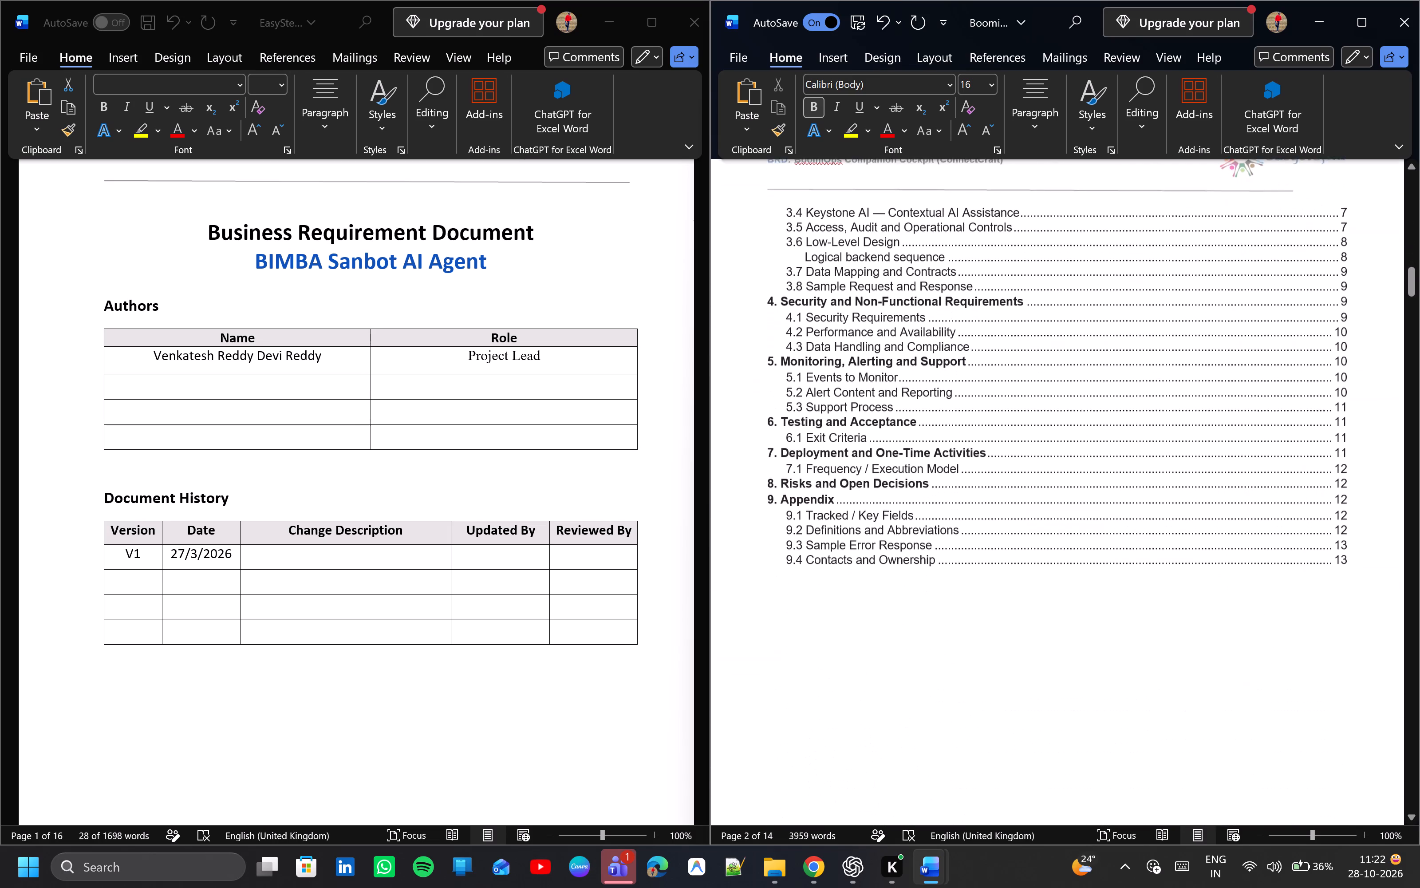
{"action": "scroll", "coordinate": [905, 452], "scroll_direction": "down", "scroll_amount": 2}
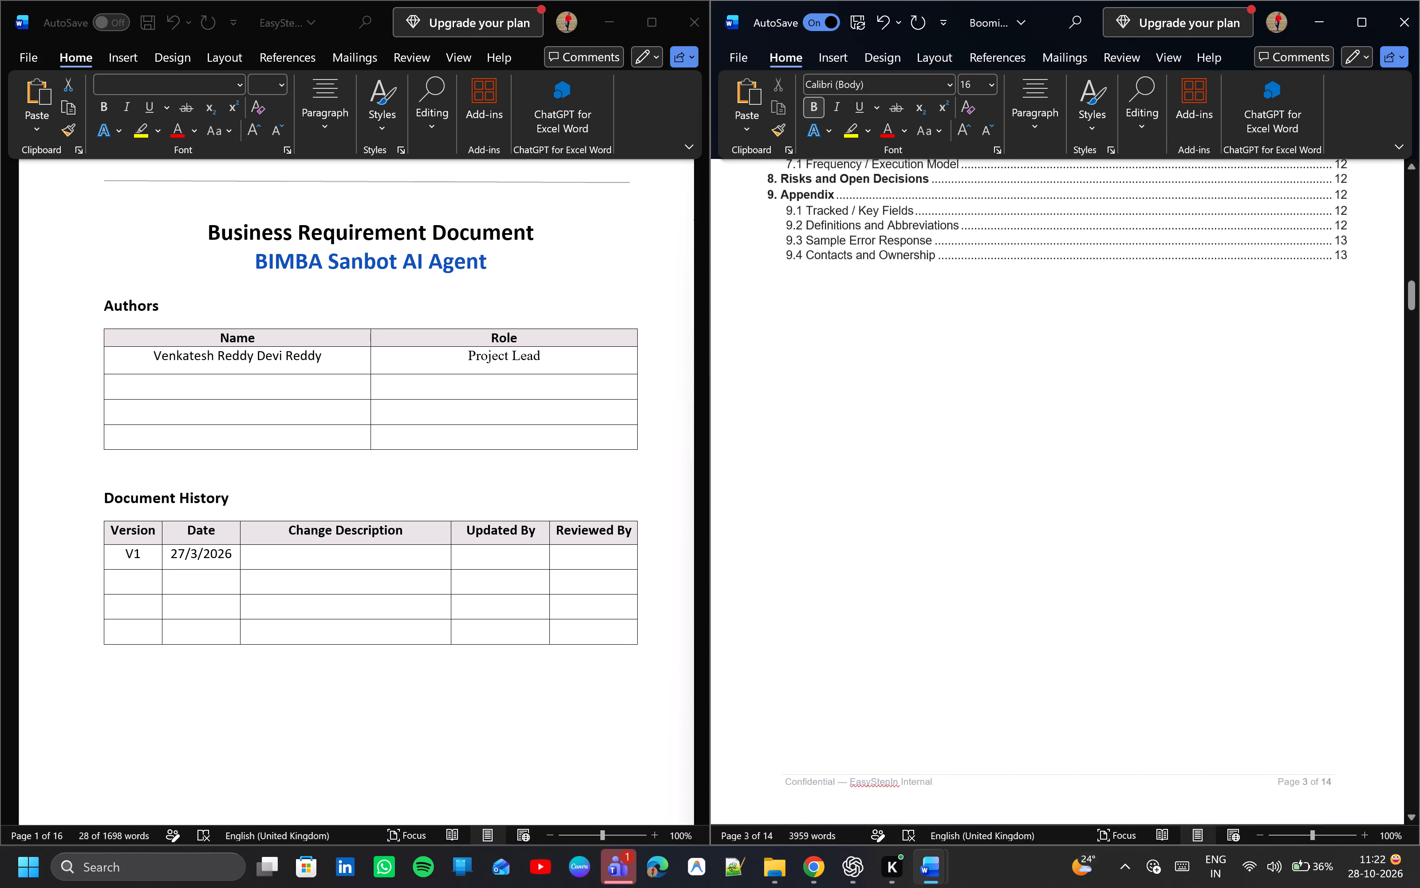
{"action": "scroll", "coordinate": [905, 452], "scroll_direction": "down", "scroll_amount": 1}
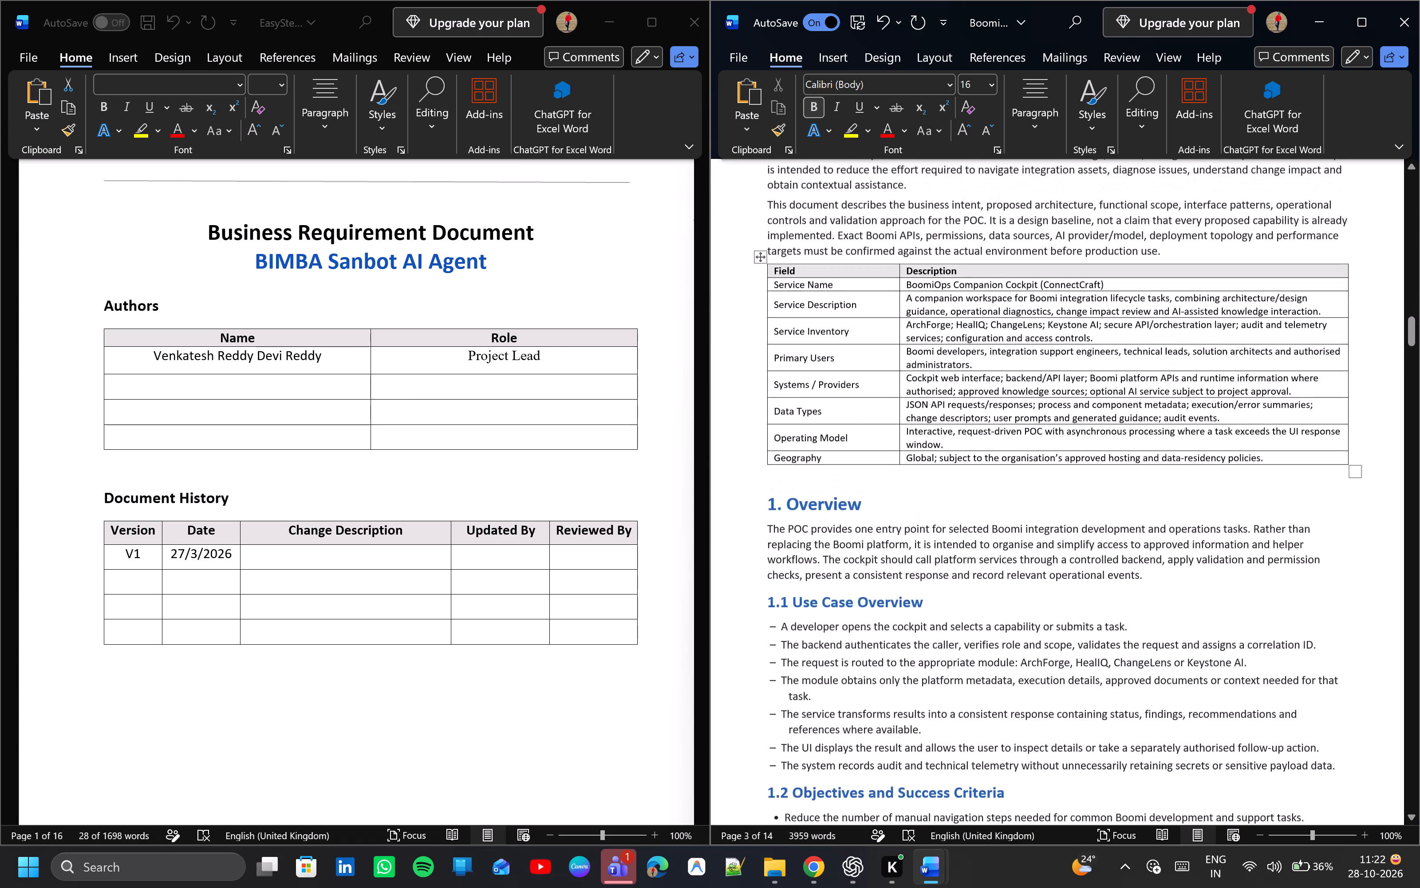
{"action": "scroll", "coordinate": [905, 452], "scroll_direction": "down", "scroll_amount": 1}
{"action": "left_click", "coordinate": [955, 301]}
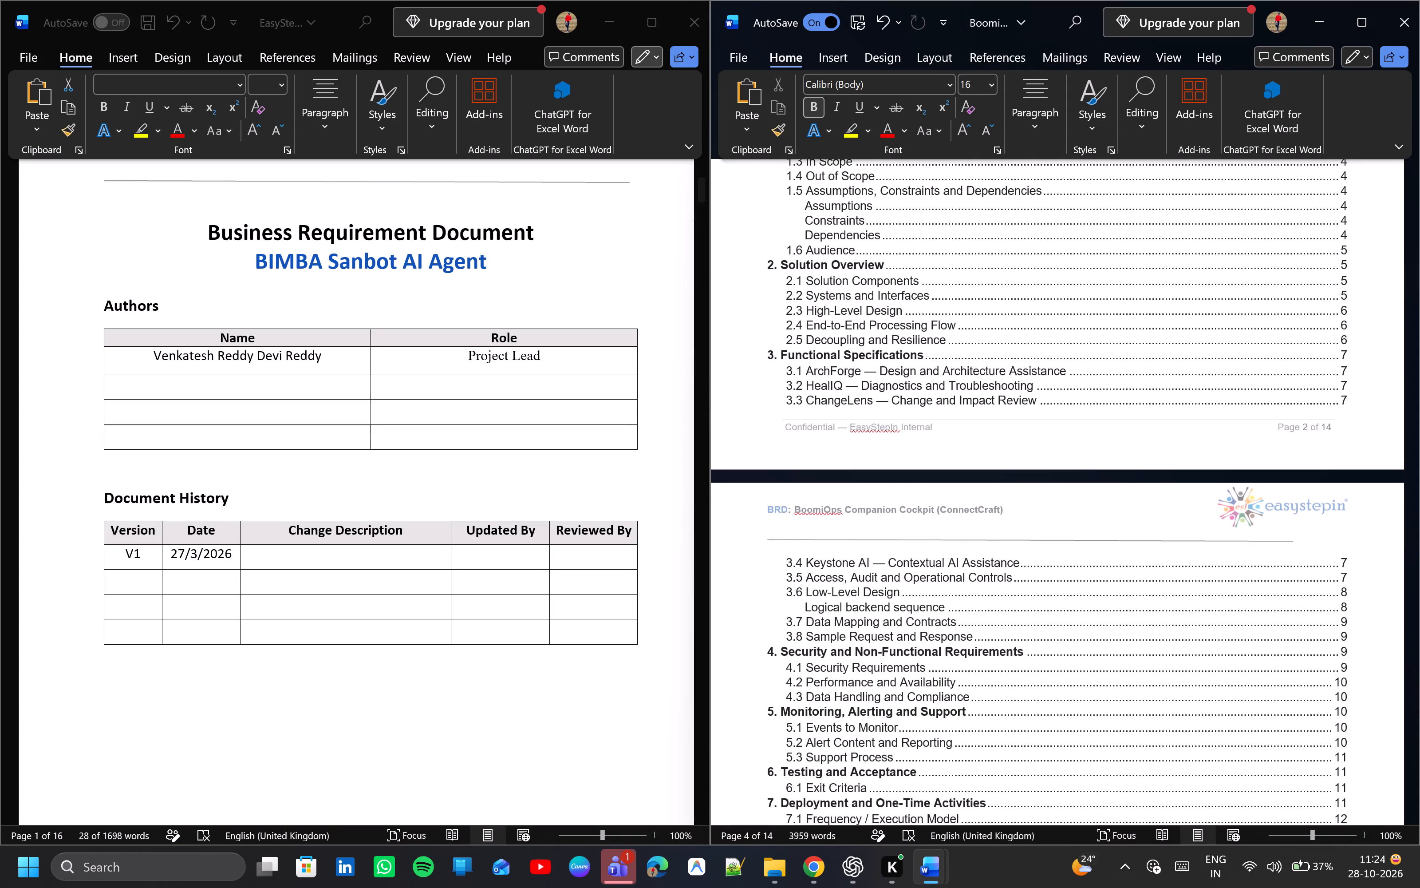
{"action": "left_click", "coordinate": [695, 8]}
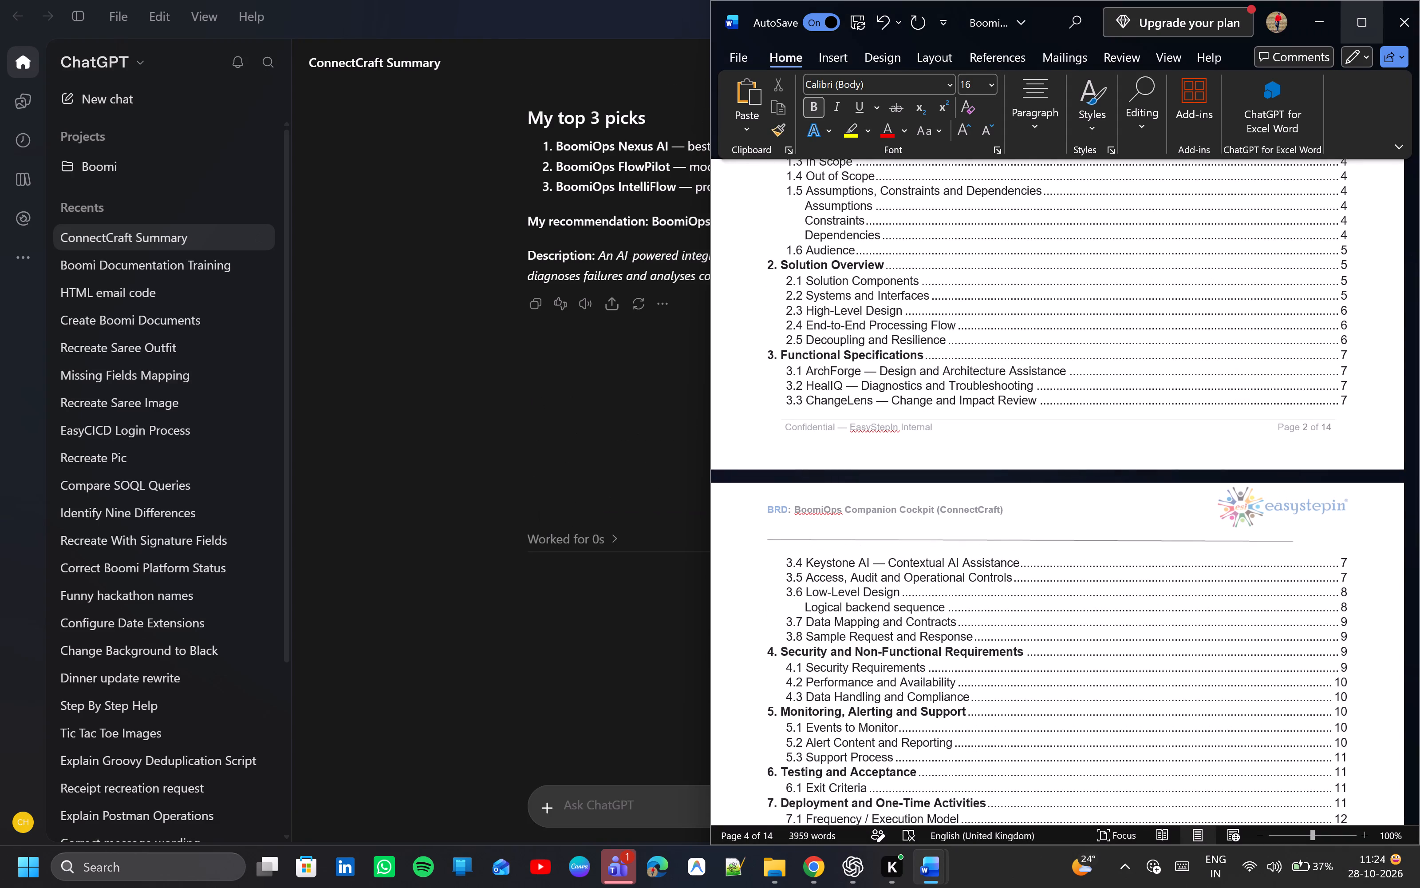
{"action": "left_click", "coordinate": [1356, 15]}
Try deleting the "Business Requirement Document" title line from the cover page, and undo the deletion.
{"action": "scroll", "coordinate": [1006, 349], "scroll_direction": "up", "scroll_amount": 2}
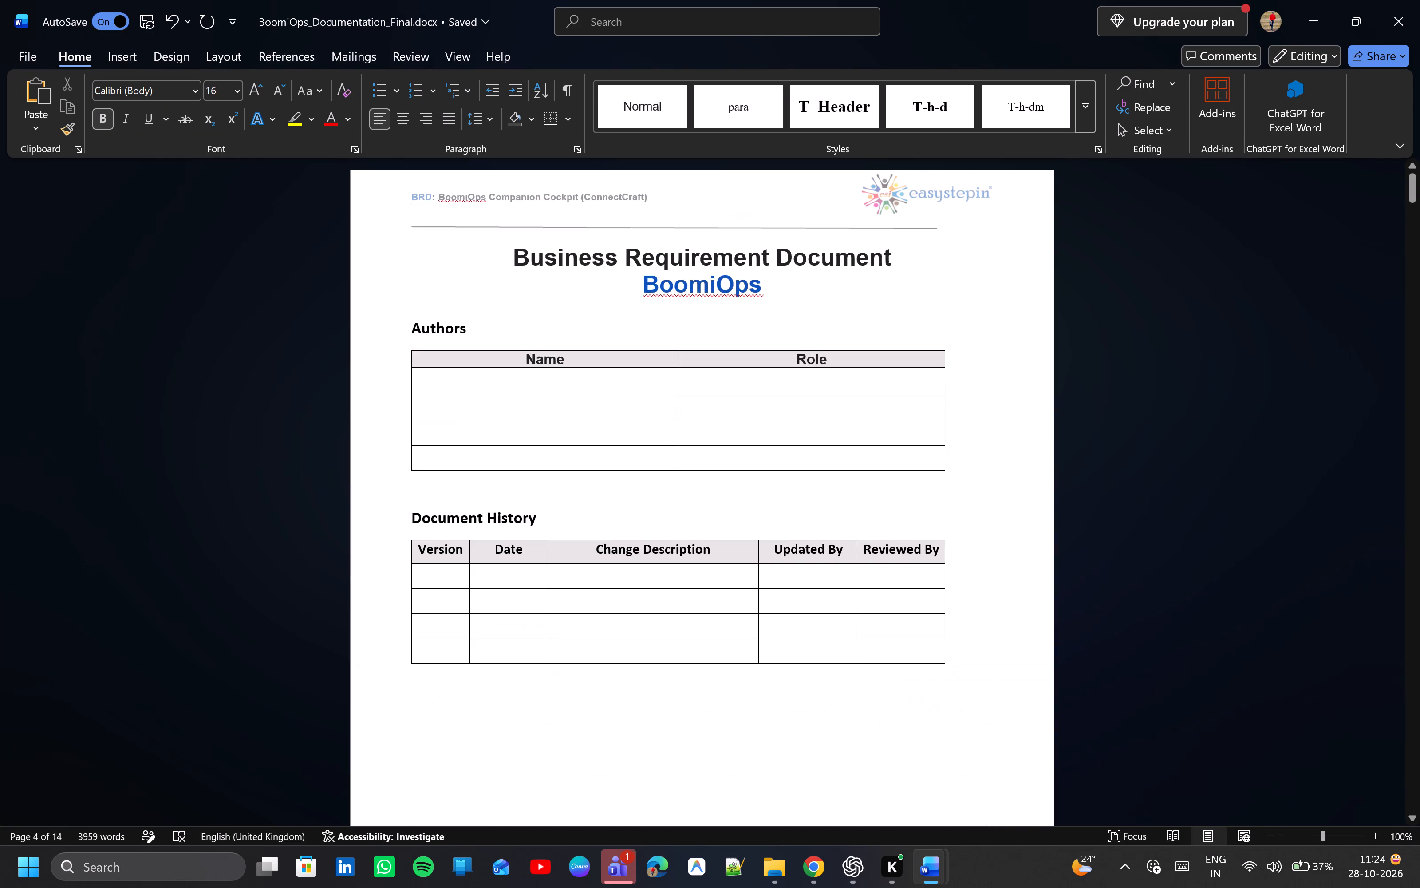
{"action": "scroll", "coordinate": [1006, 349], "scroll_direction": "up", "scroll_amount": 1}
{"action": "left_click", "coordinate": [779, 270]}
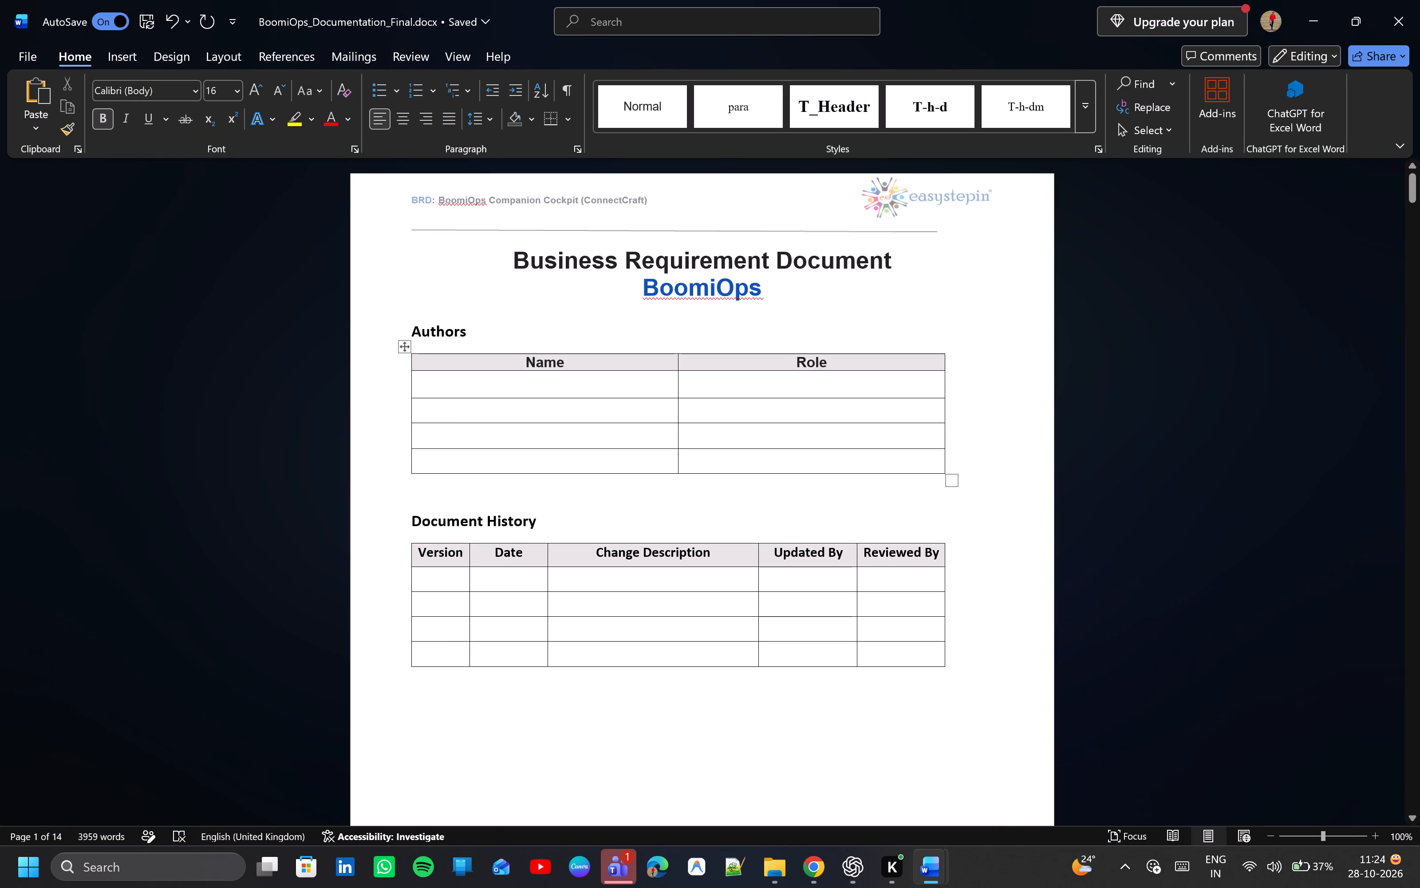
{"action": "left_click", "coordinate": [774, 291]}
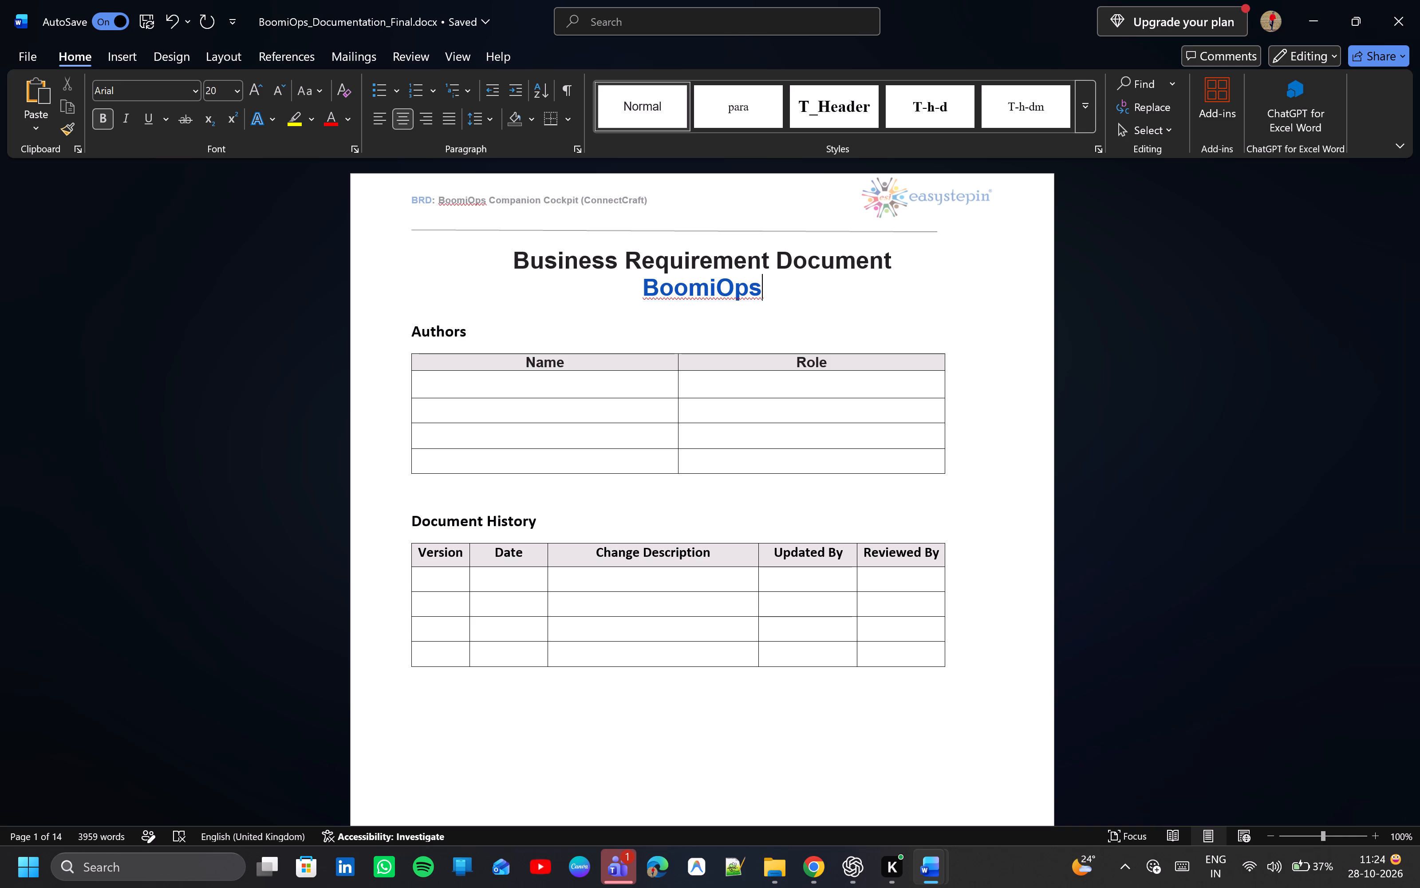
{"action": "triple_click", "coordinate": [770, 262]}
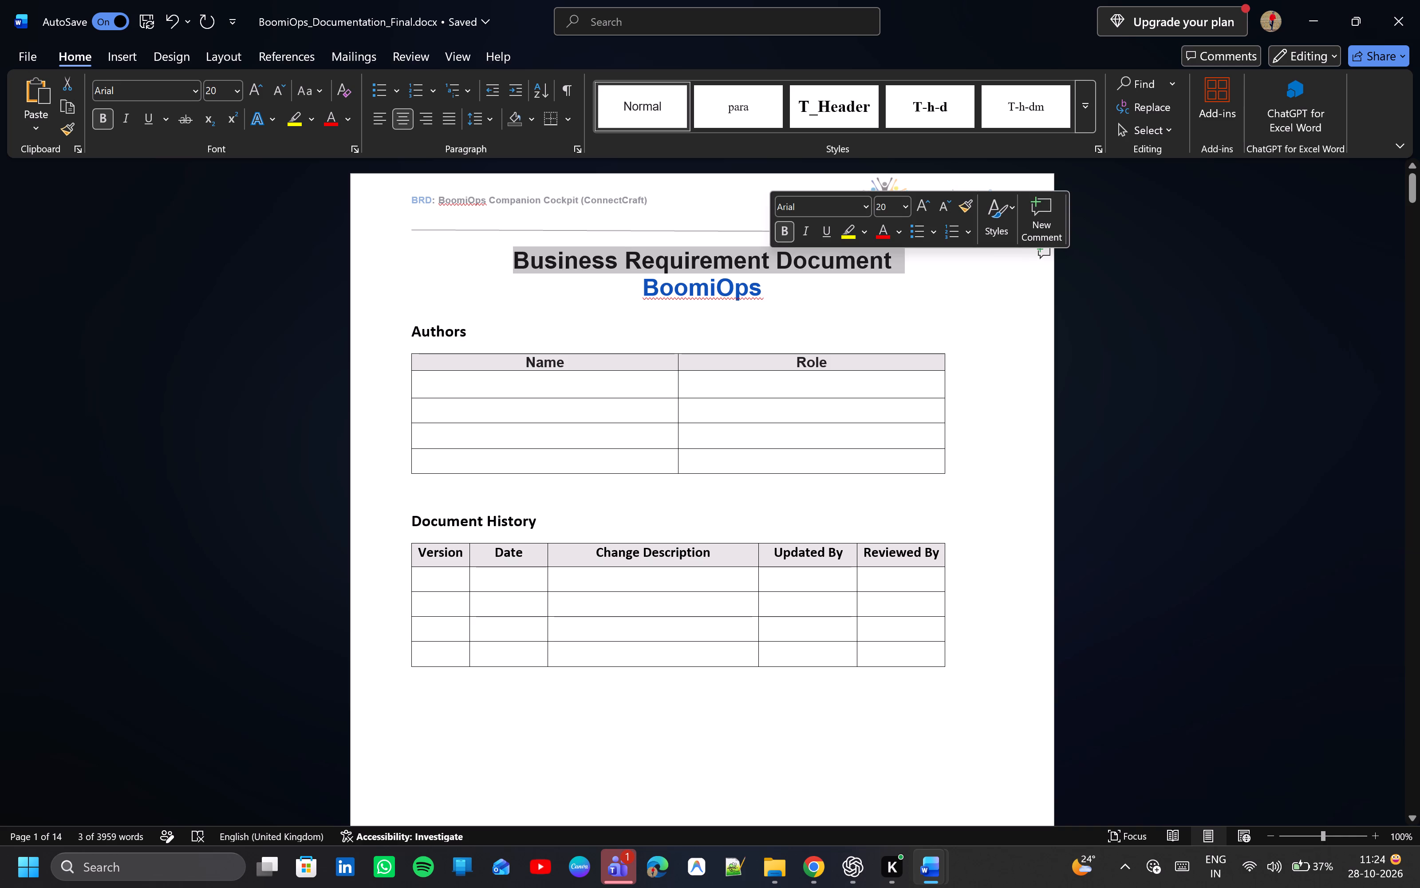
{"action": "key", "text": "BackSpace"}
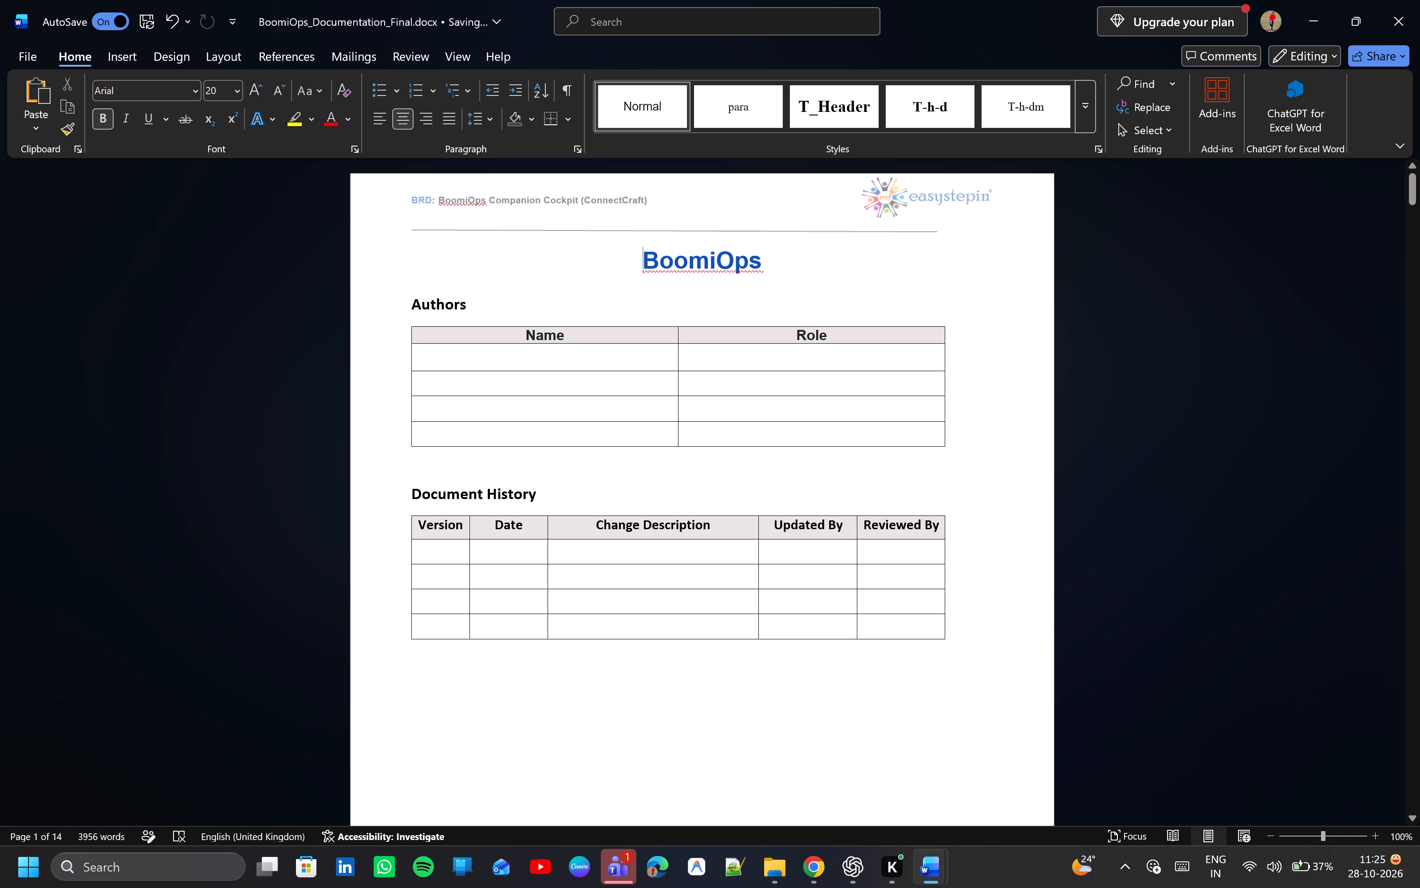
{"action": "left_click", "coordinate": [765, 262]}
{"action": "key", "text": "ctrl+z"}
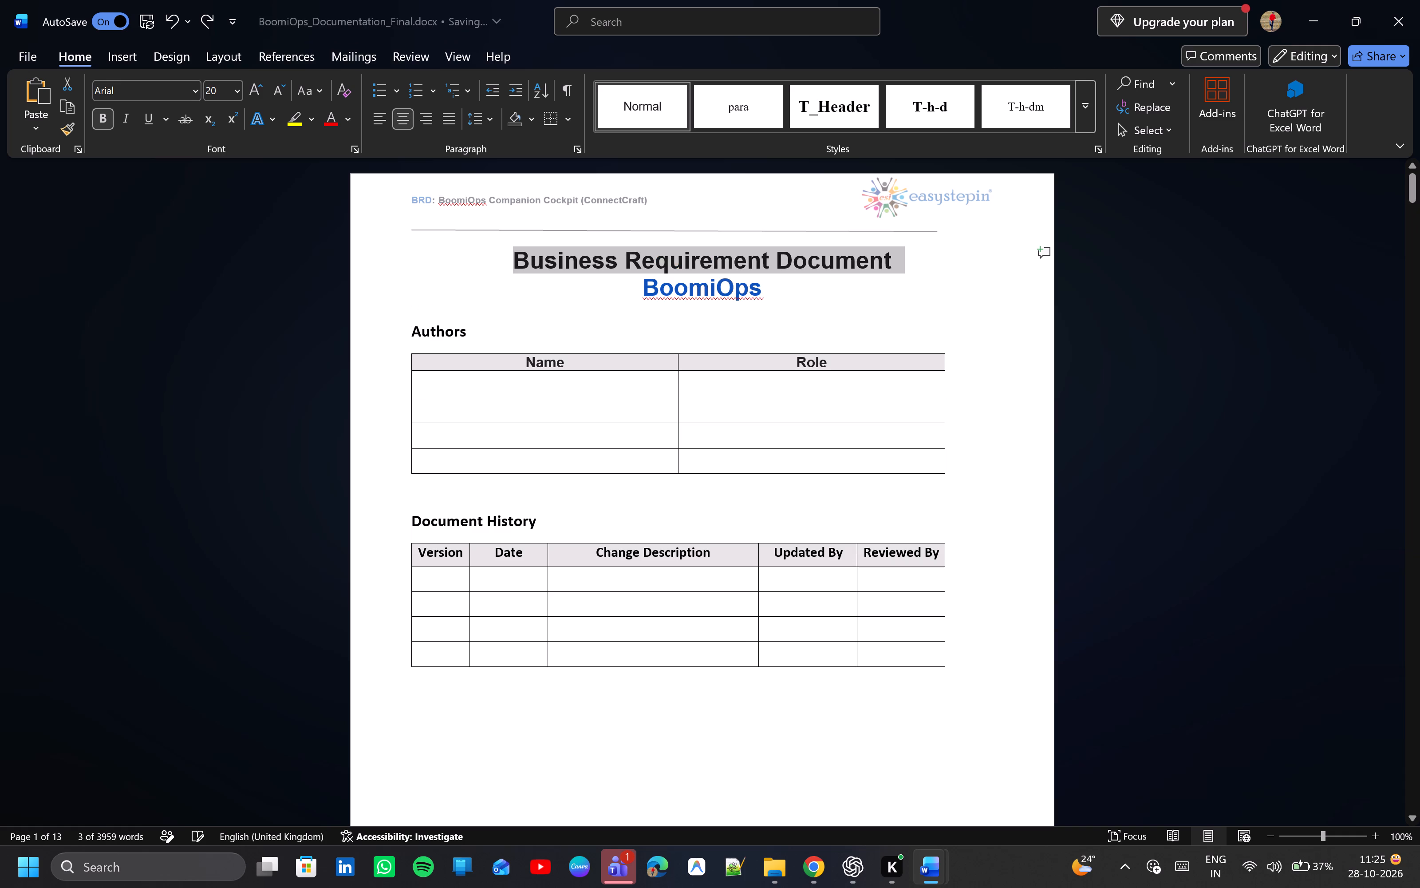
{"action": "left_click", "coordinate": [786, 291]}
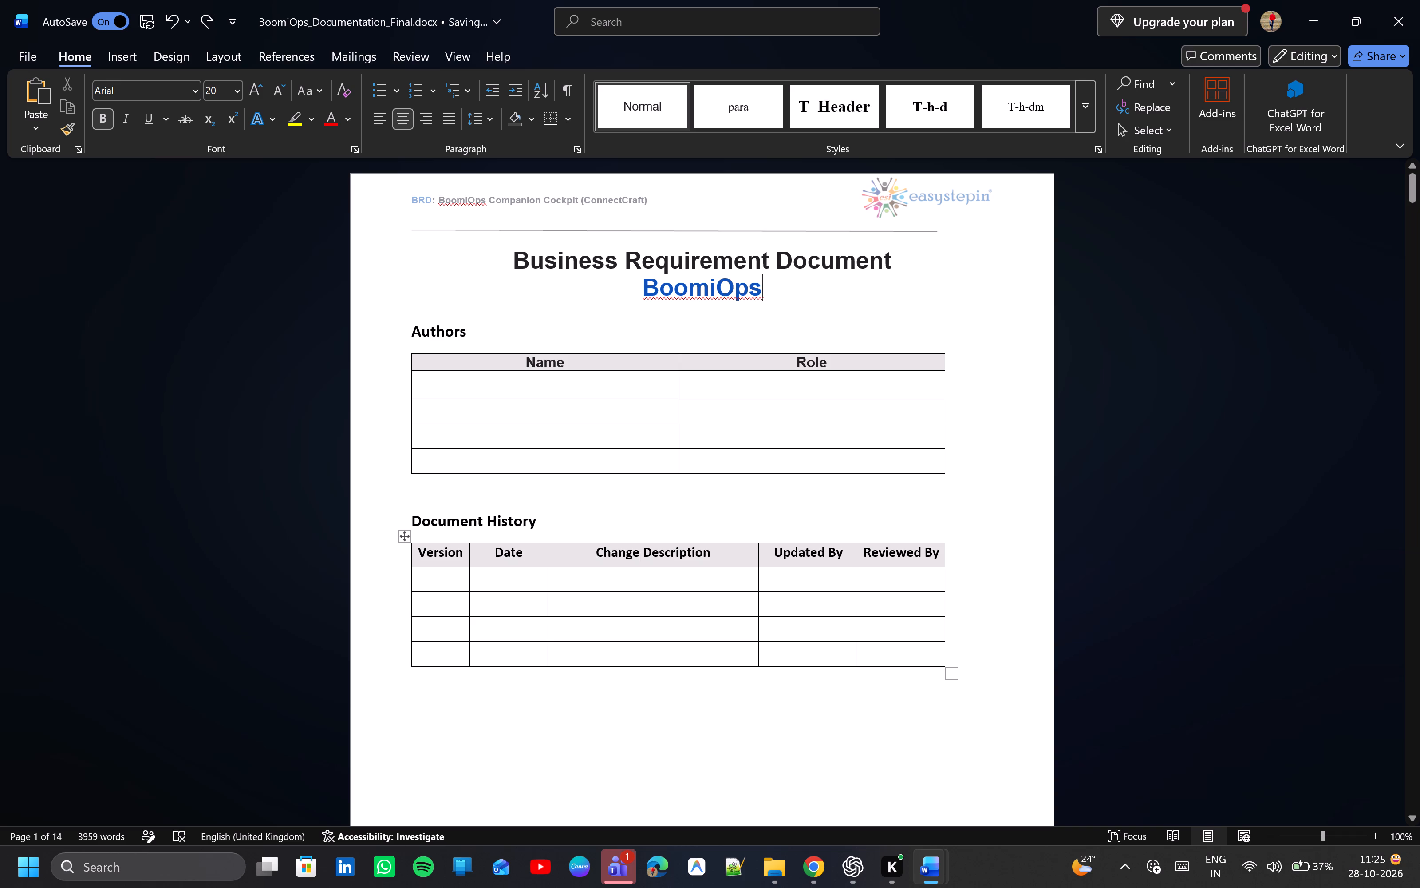
Review the table of contents and the heading spacing from section 1 Overview through section 2.3 High-Level Design.
{"action": "scroll", "coordinate": [690, 610], "scroll_direction": "down", "scroll_amount": 1}
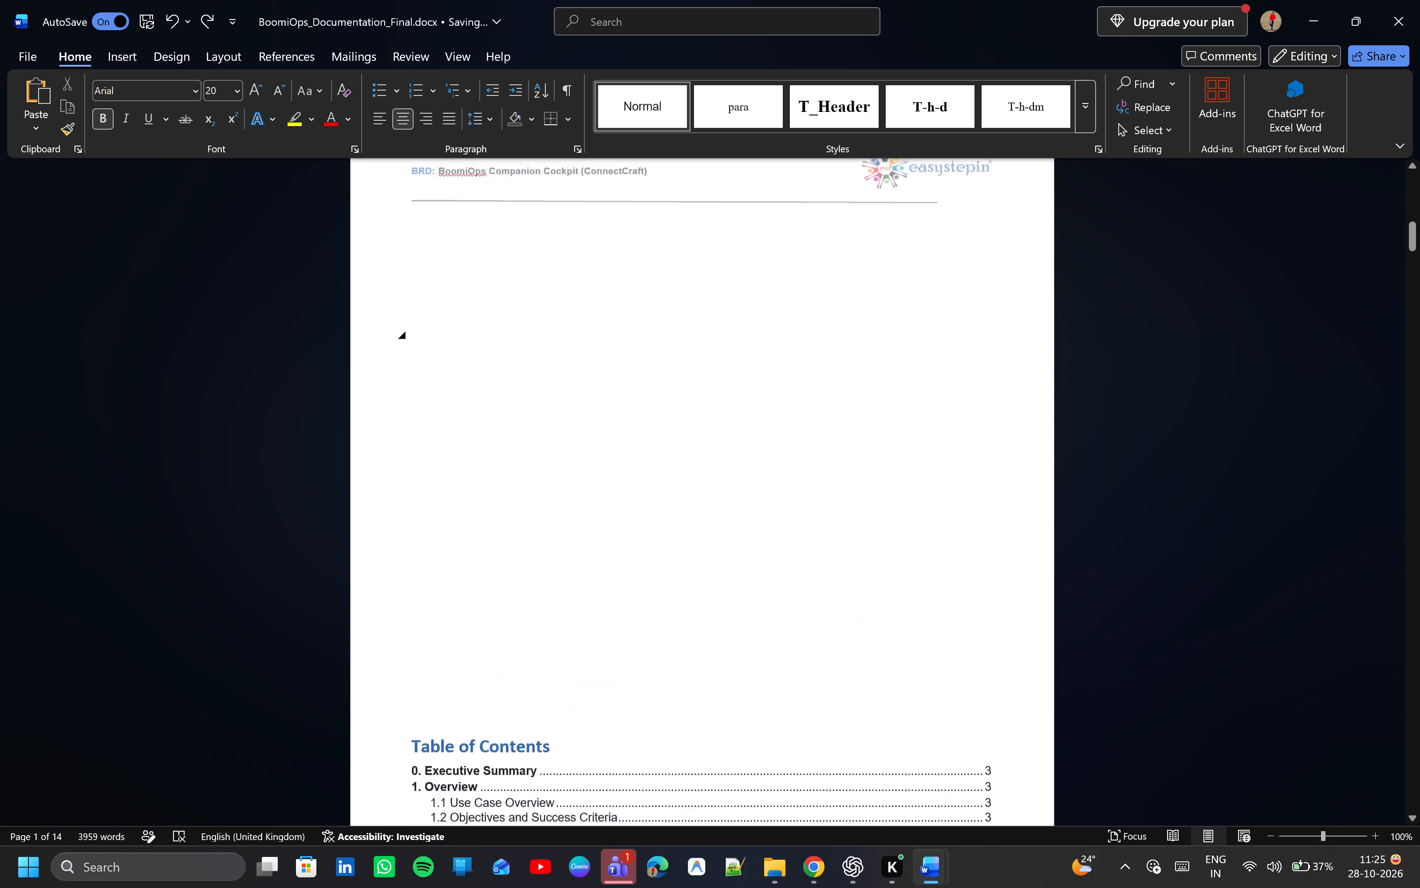
{"action": "scroll", "coordinate": [690, 610], "scroll_direction": "down", "scroll_amount": 2}
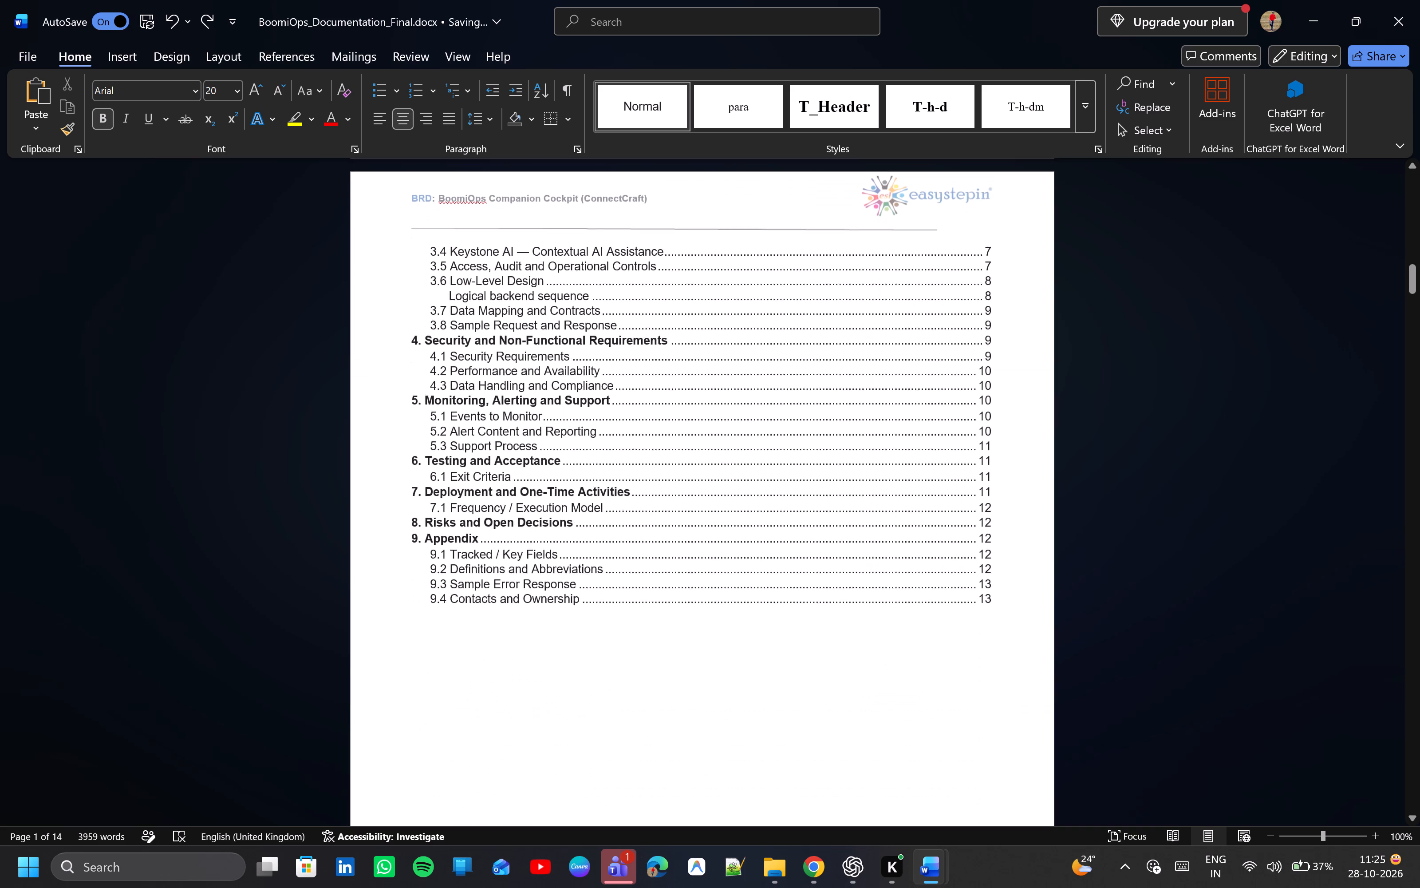
{"action": "scroll", "coordinate": [669, 623], "scroll_direction": "down", "scroll_amount": 2}
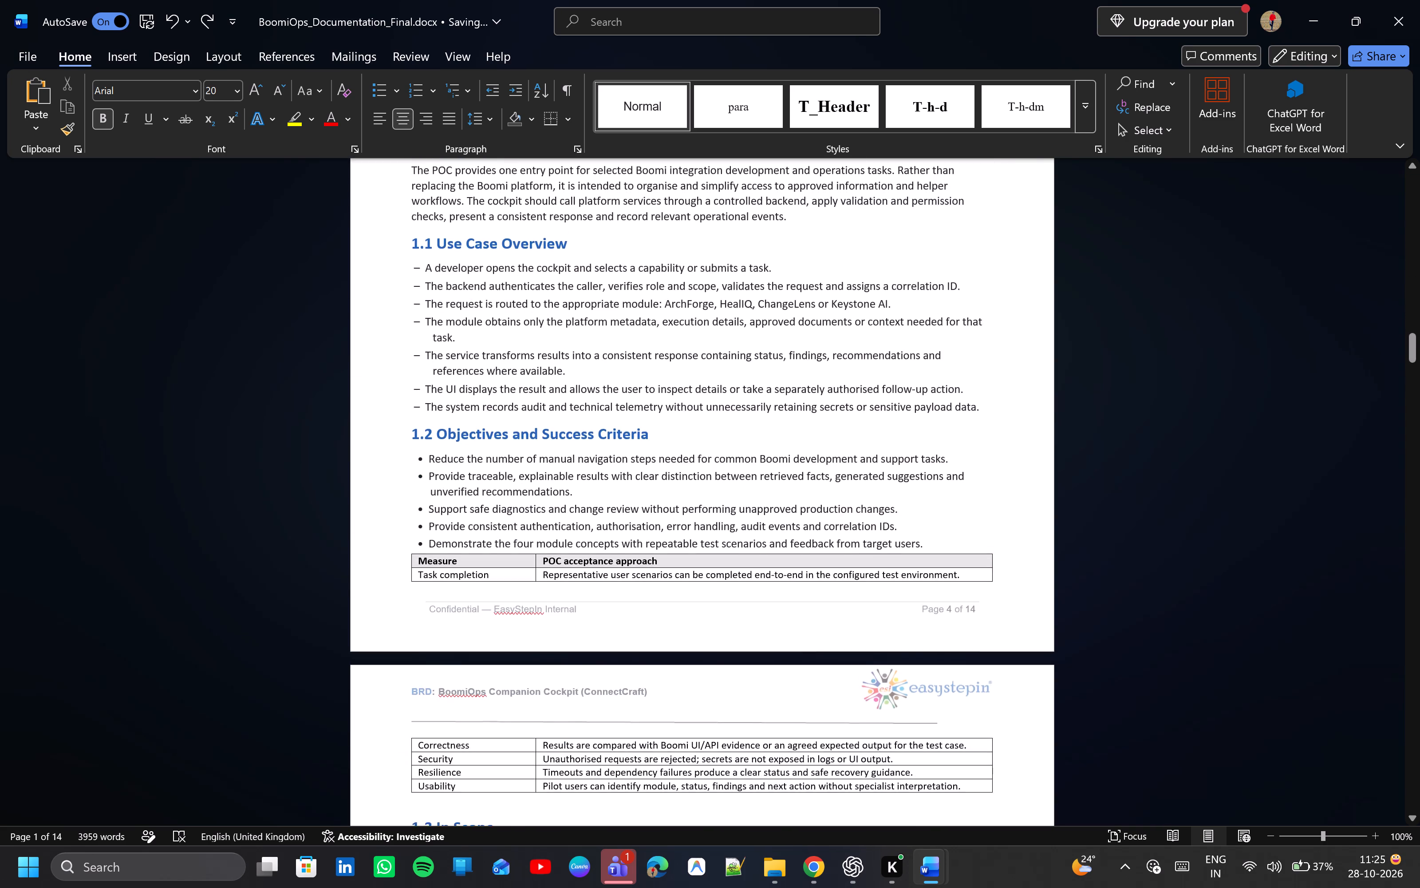
{"action": "scroll", "coordinate": [669, 623], "scroll_direction": "down", "scroll_amount": 2}
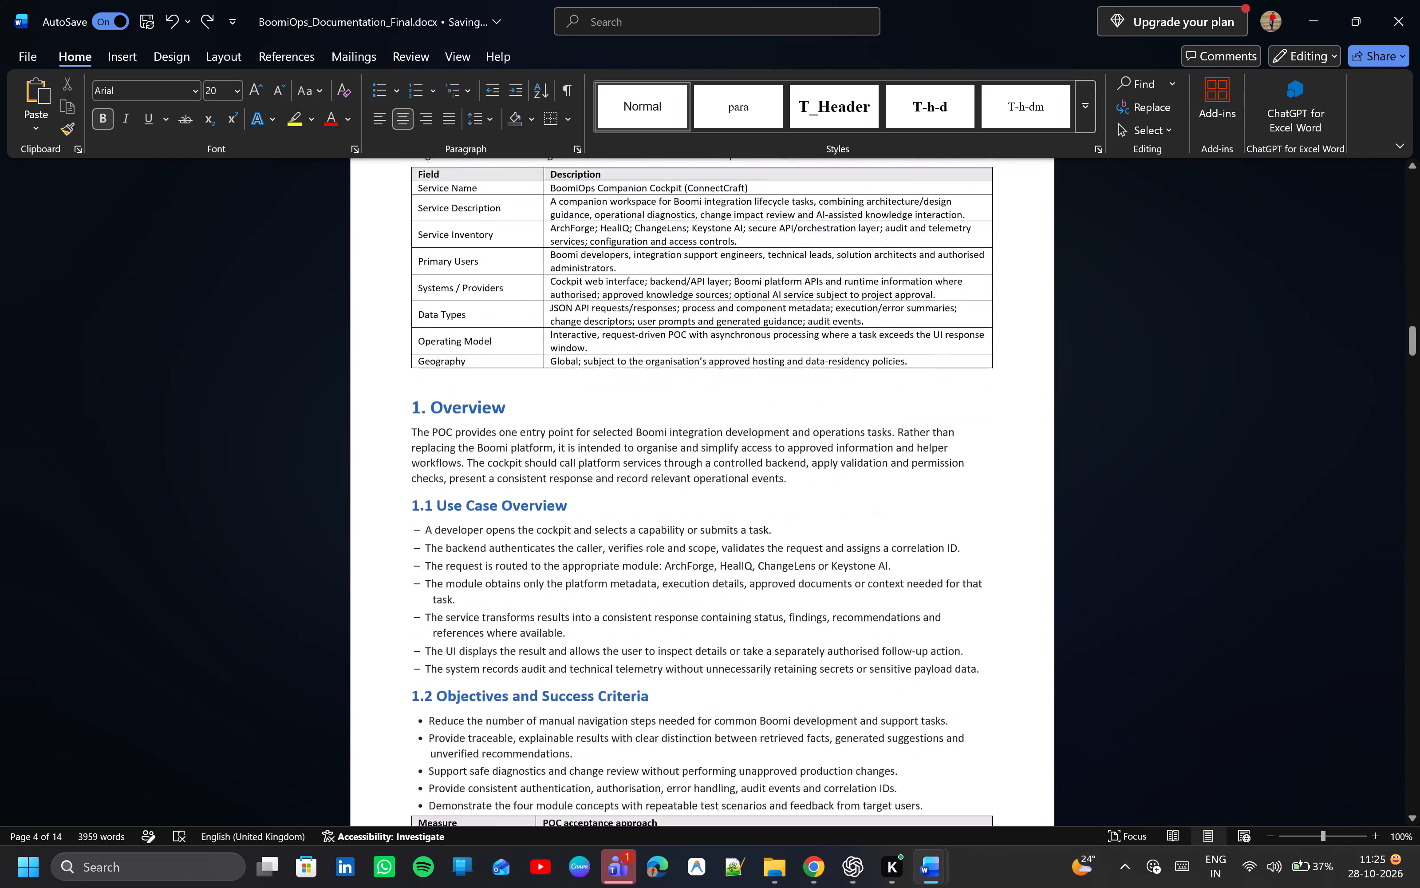
{"action": "scroll", "coordinate": [669, 623], "scroll_direction": "down", "scroll_amount": 1}
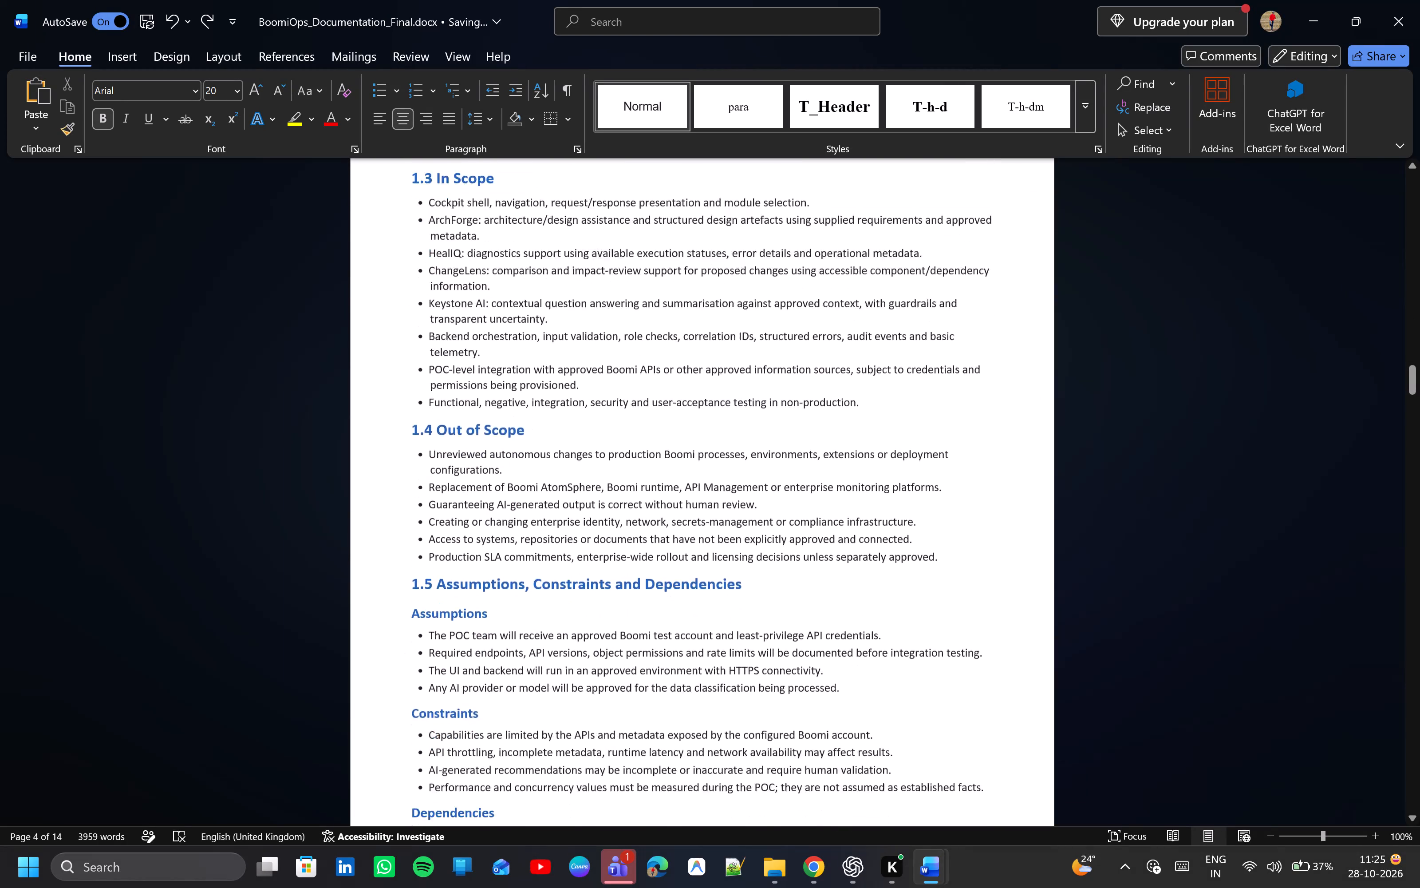
{"action": "scroll", "coordinate": [669, 623], "scroll_direction": "down", "scroll_amount": 2}
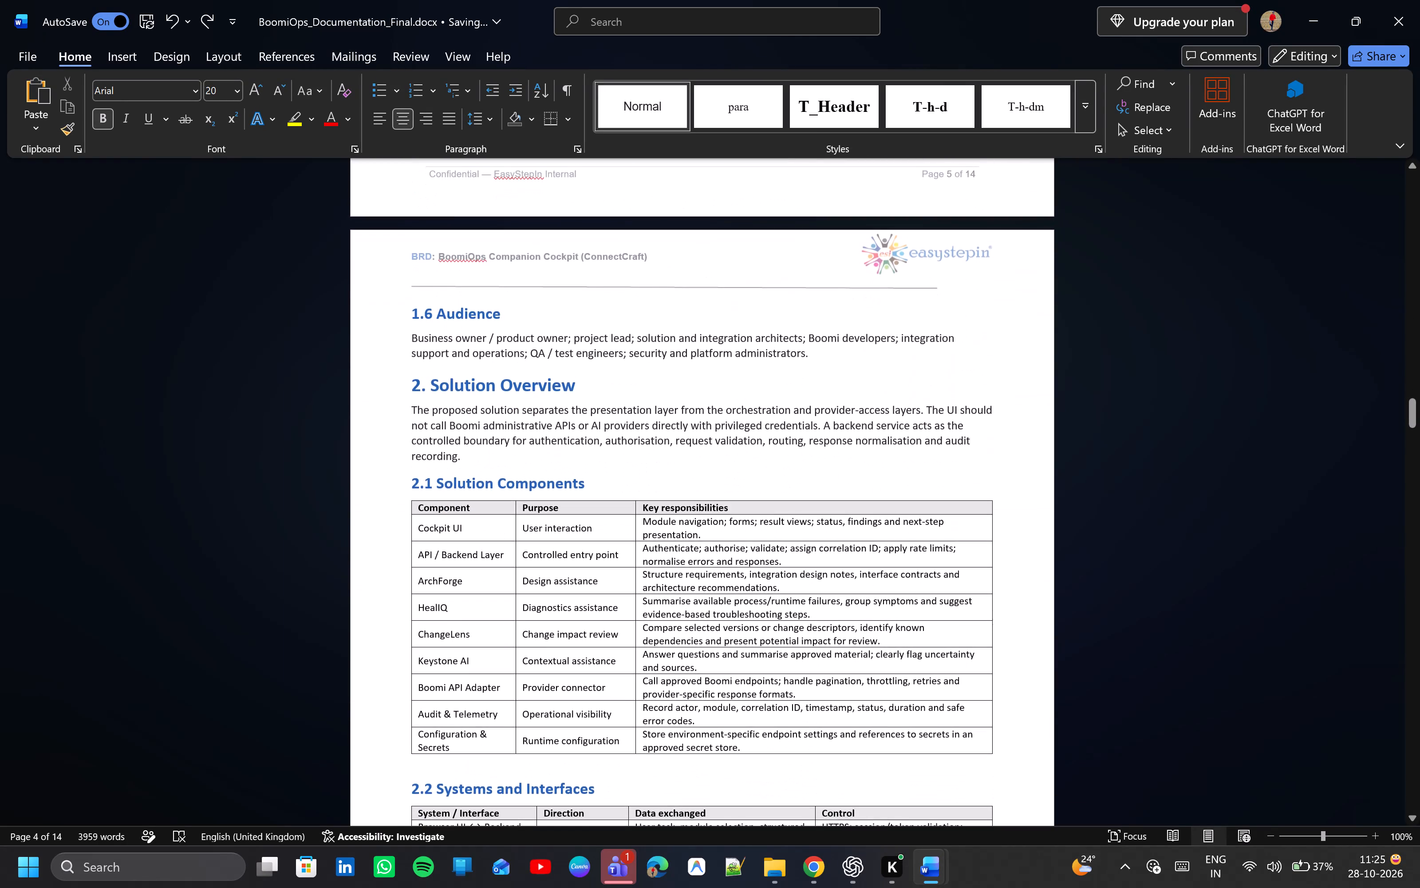
{"action": "scroll", "coordinate": [669, 623], "scroll_direction": "down", "scroll_amount": 2}
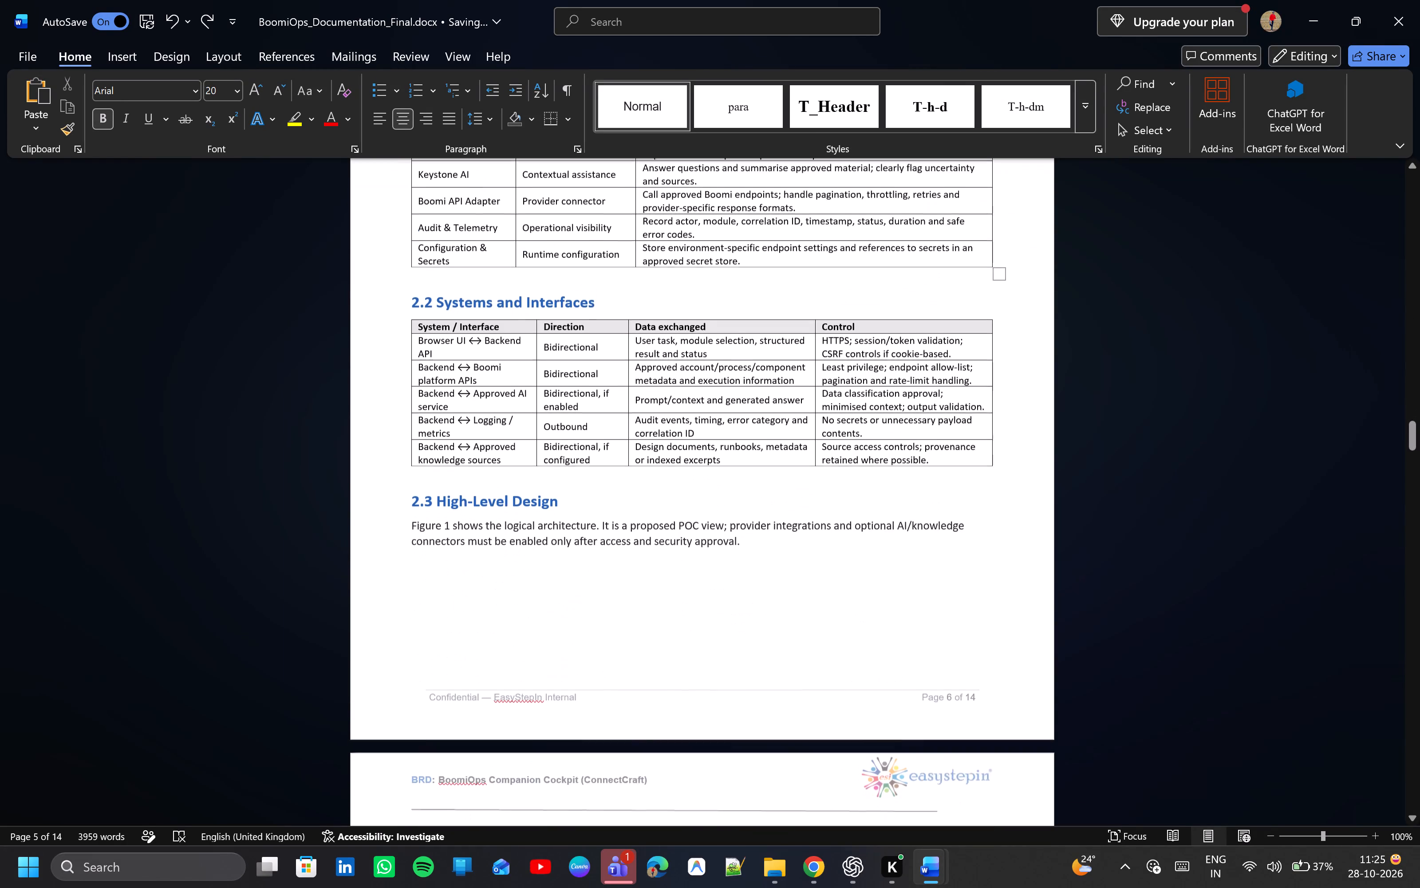
{"action": "scroll", "coordinate": [669, 623], "scroll_direction": "down", "scroll_amount": 1}
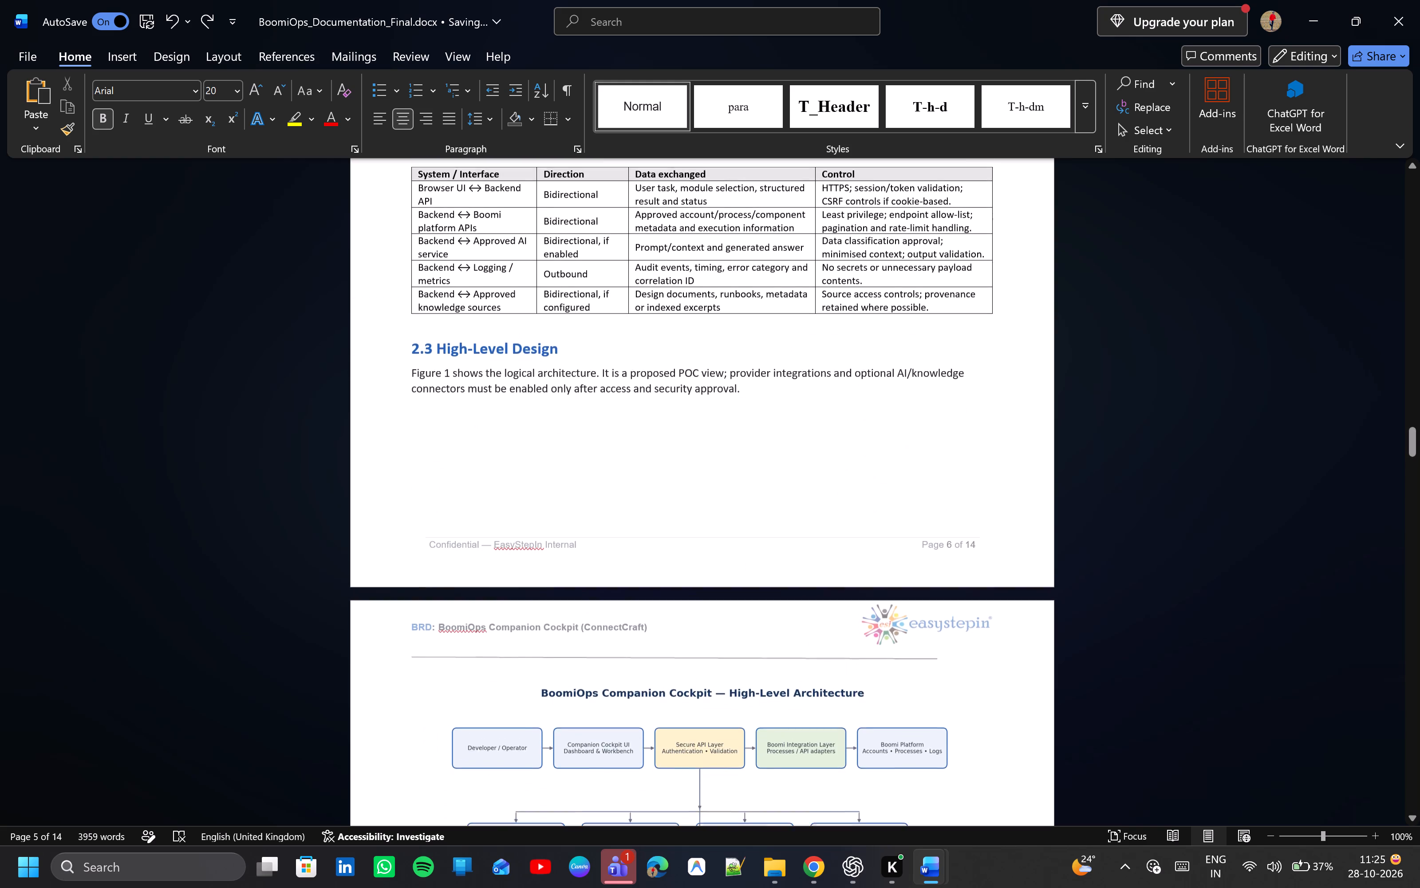
Examine the high-level architecture and low-level request flow diagrams and the layout of the sections between them.
{"action": "scroll", "coordinate": [803, 597], "scroll_direction": "up", "scroll_amount": 4, "text": "ctrl"}
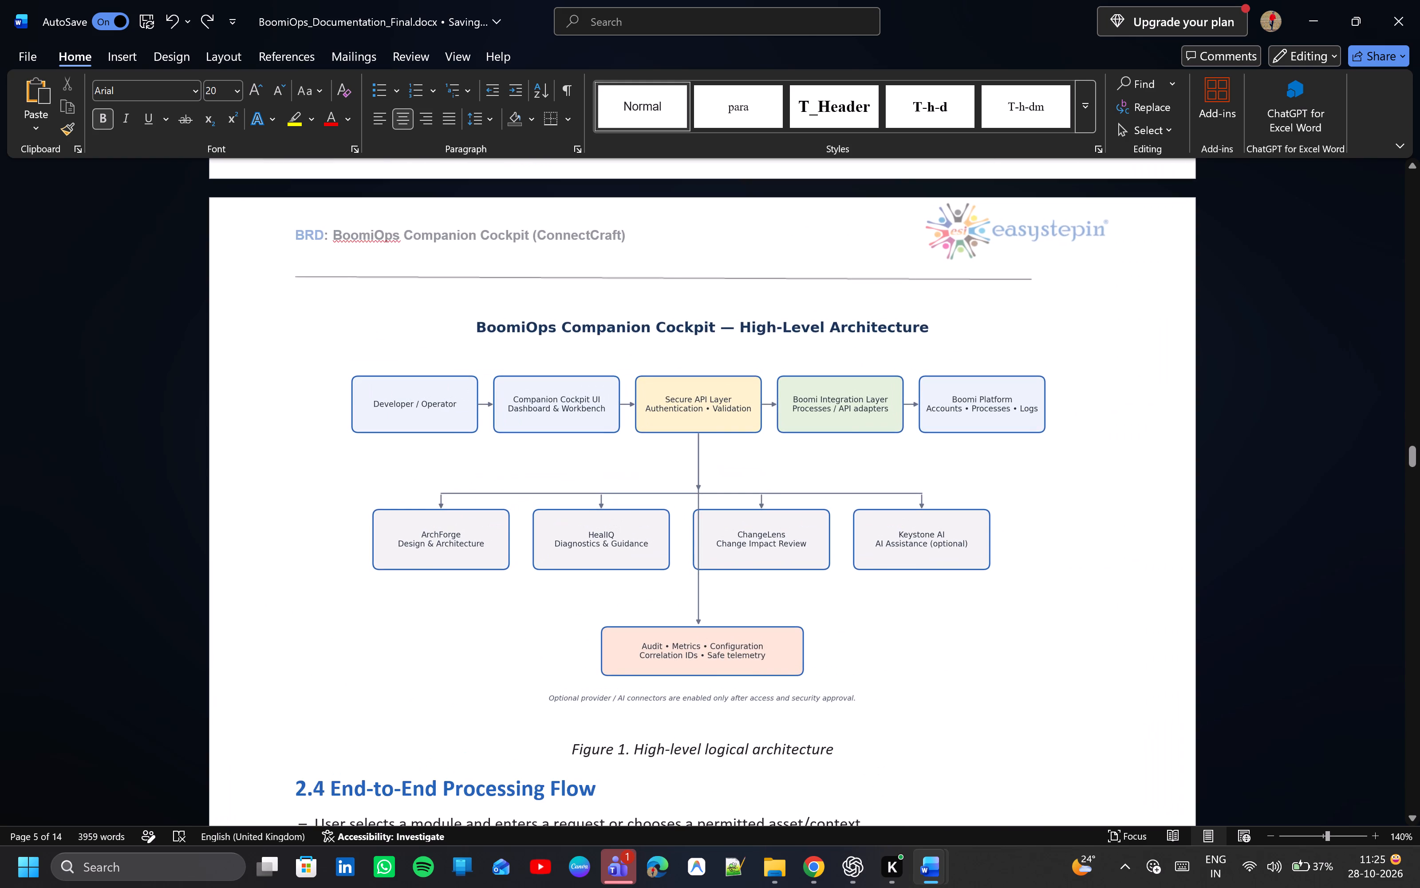
{"action": "scroll", "coordinate": [441, 516], "scroll_direction": "down", "scroll_amount": 1}
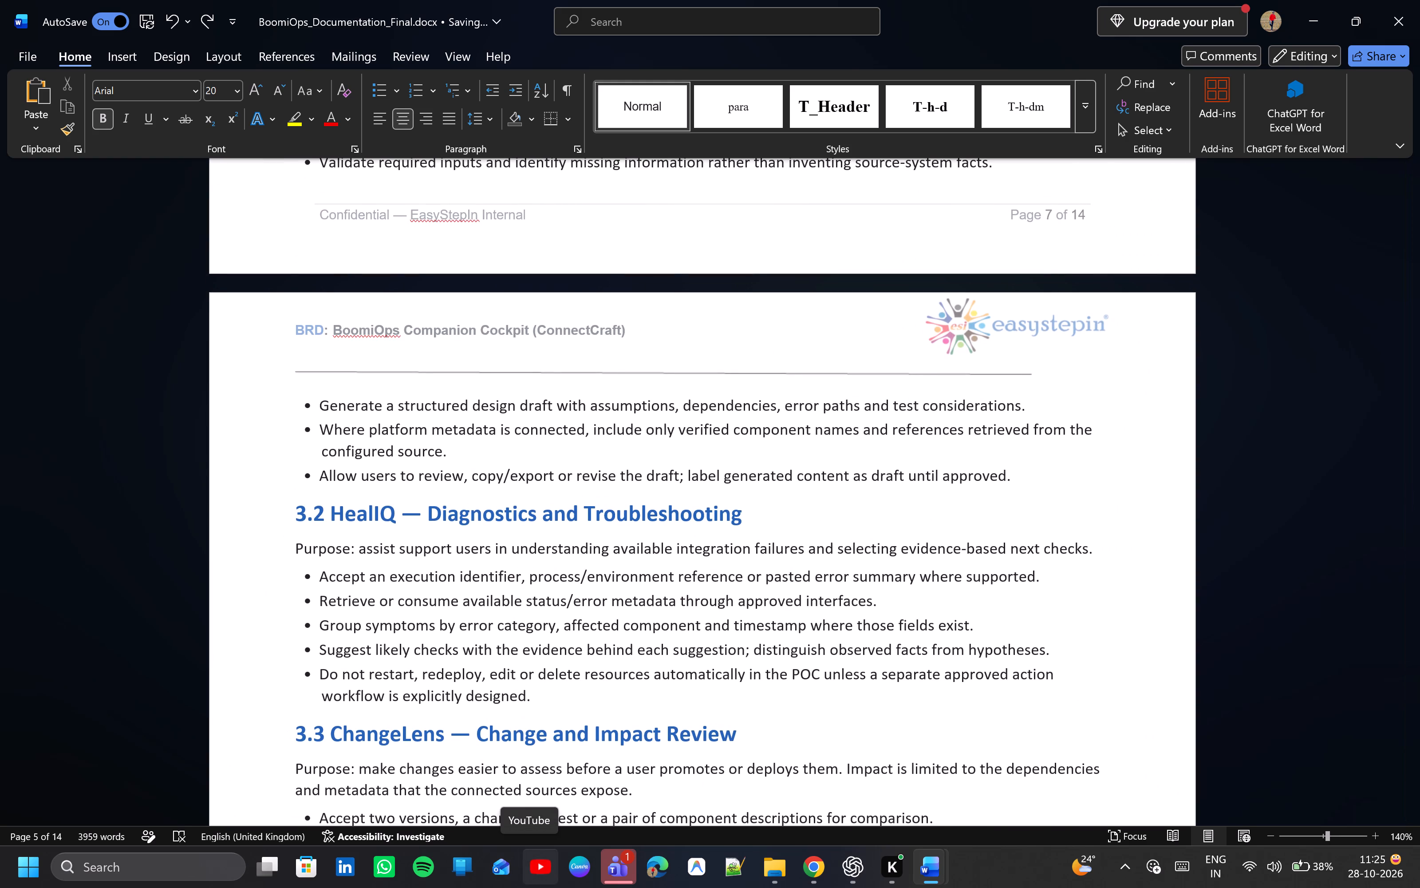
{"action": "scroll", "coordinate": [678, 455], "scroll_direction": "up", "scroll_amount": 1}
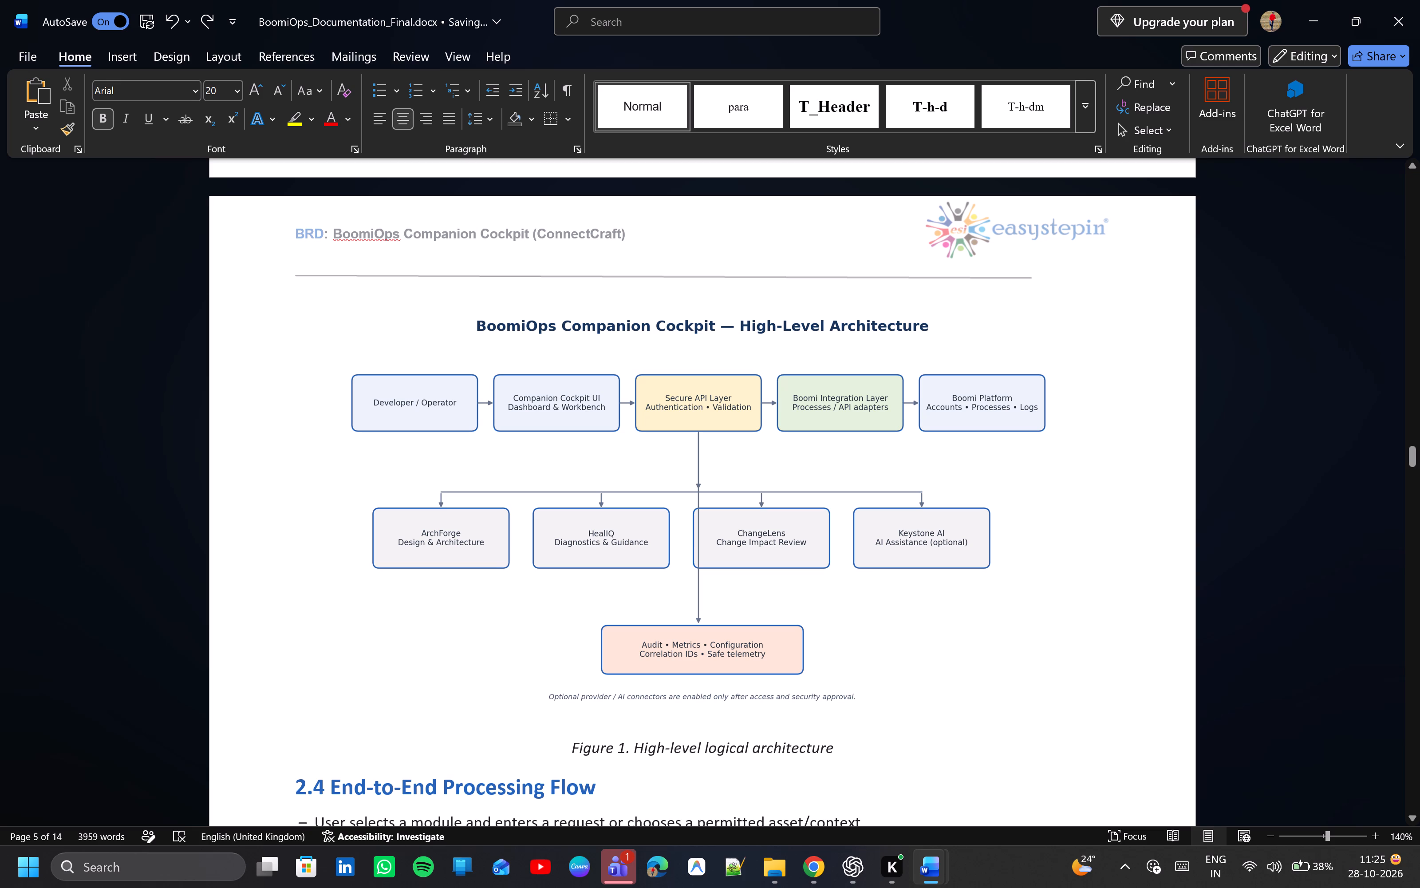
{"action": "left_click", "coordinate": [730, 615]}
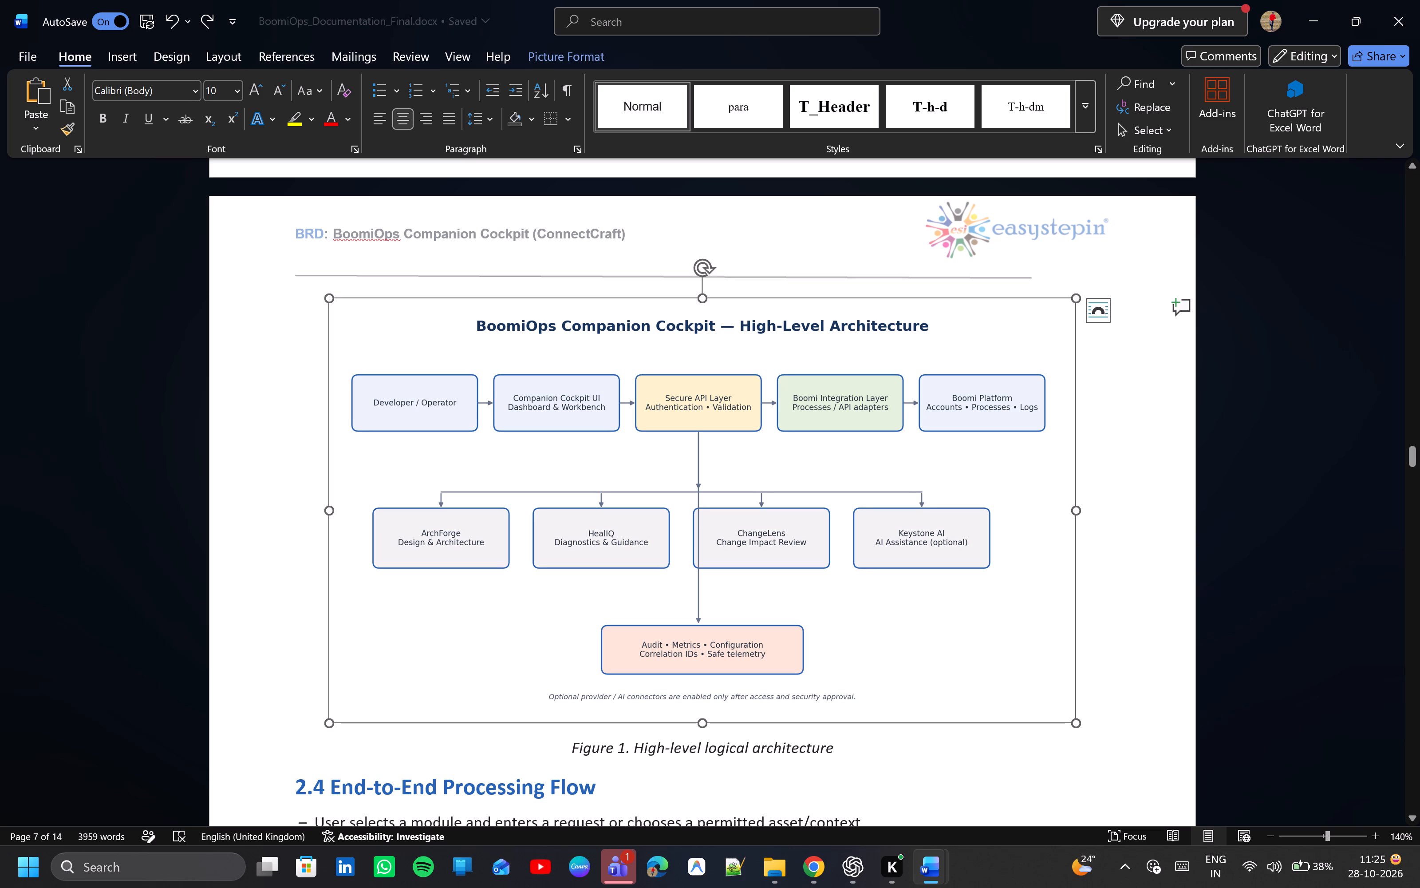
{"action": "scroll", "coordinate": [730, 615], "scroll_direction": "down", "scroll_amount": 1}
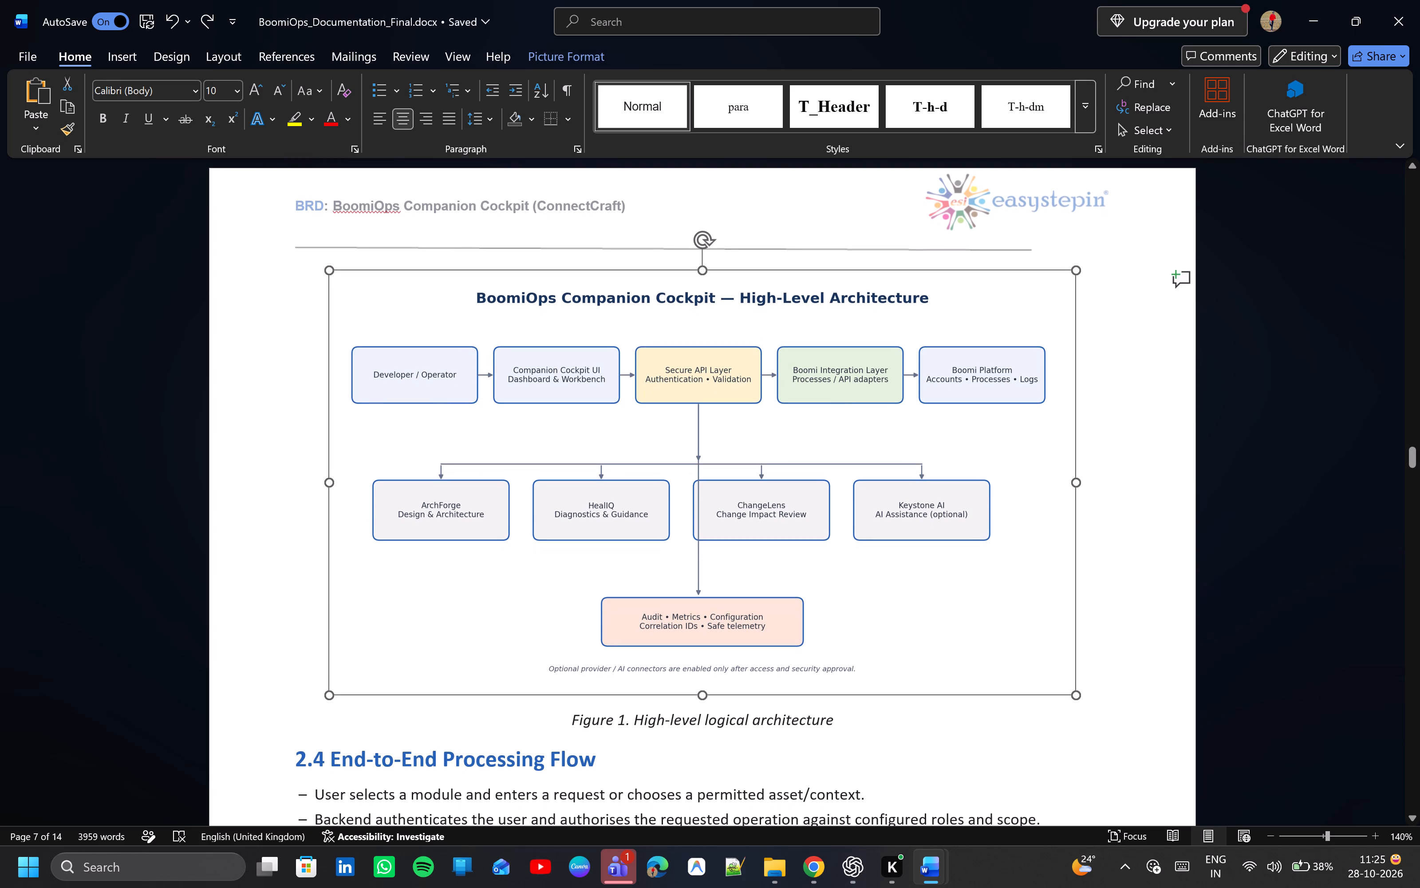
{"action": "scroll", "coordinate": [730, 615], "scroll_direction": "down", "scroll_amount": 2}
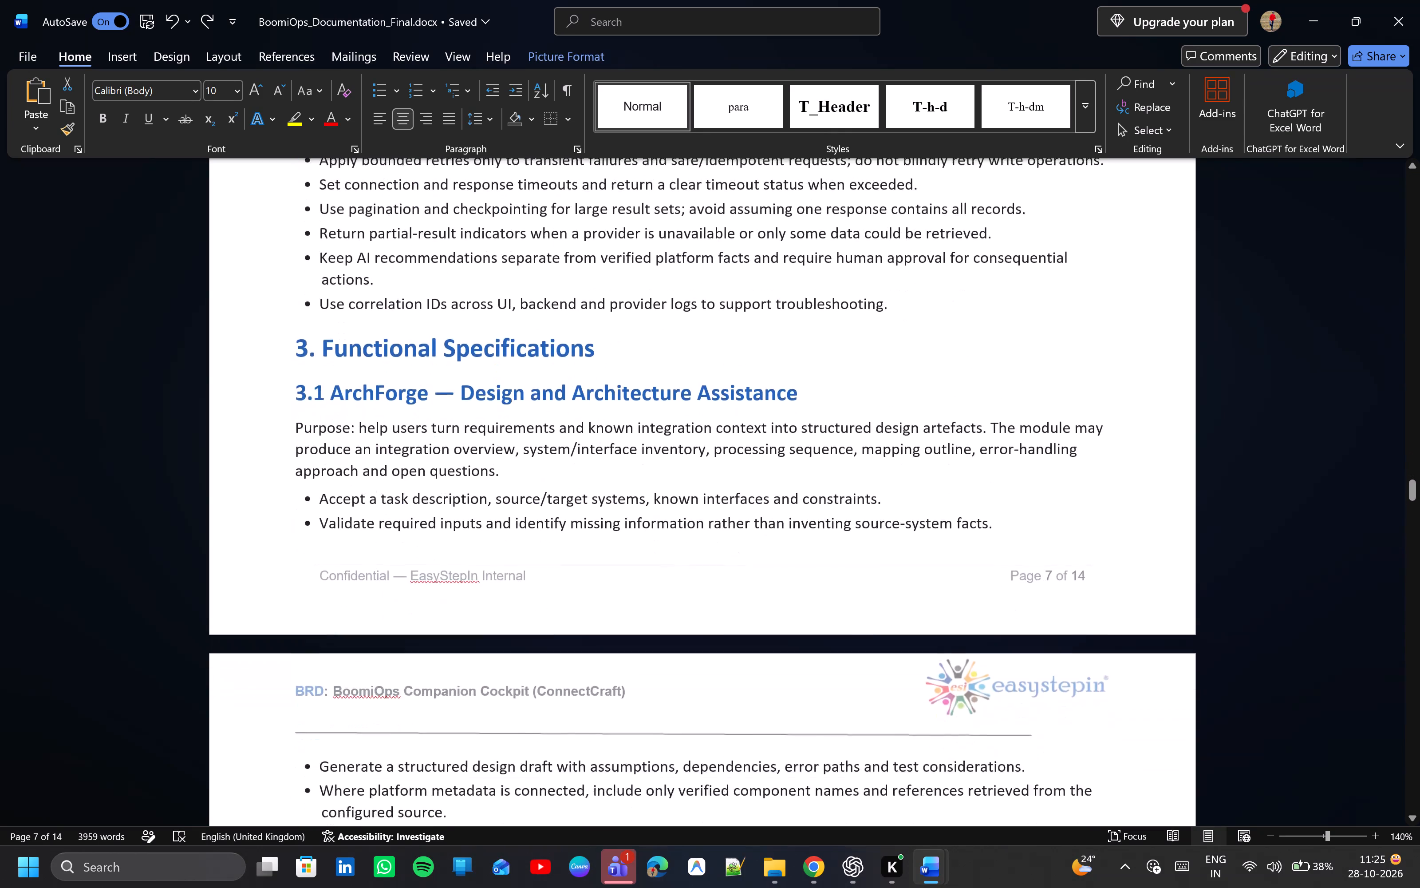
{"action": "scroll", "coordinate": [730, 615], "scroll_direction": "down", "scroll_amount": 1}
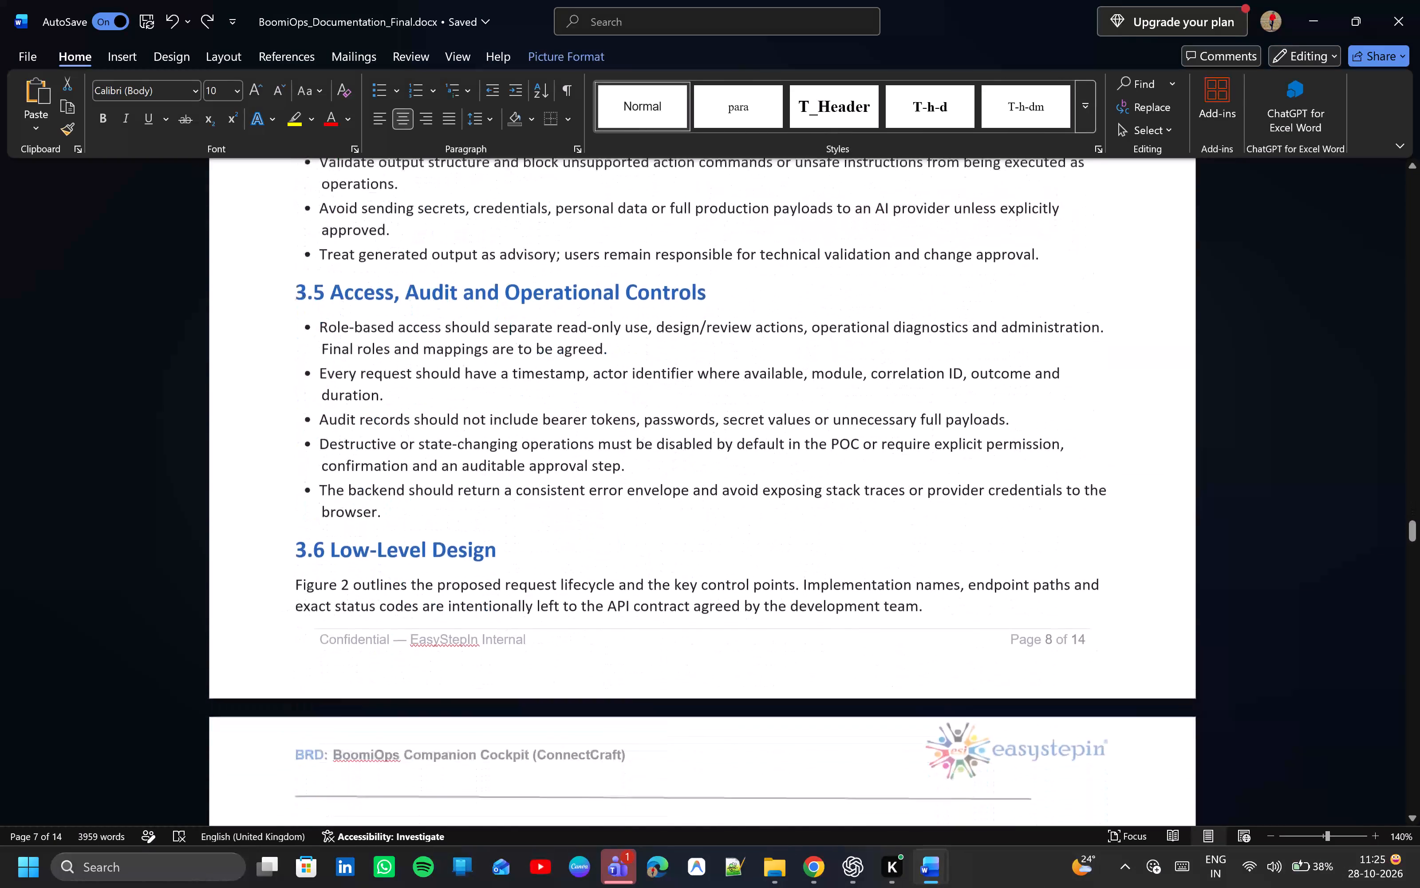
{"action": "scroll", "coordinate": [730, 615], "scroll_direction": "down", "scroll_amount": 1}
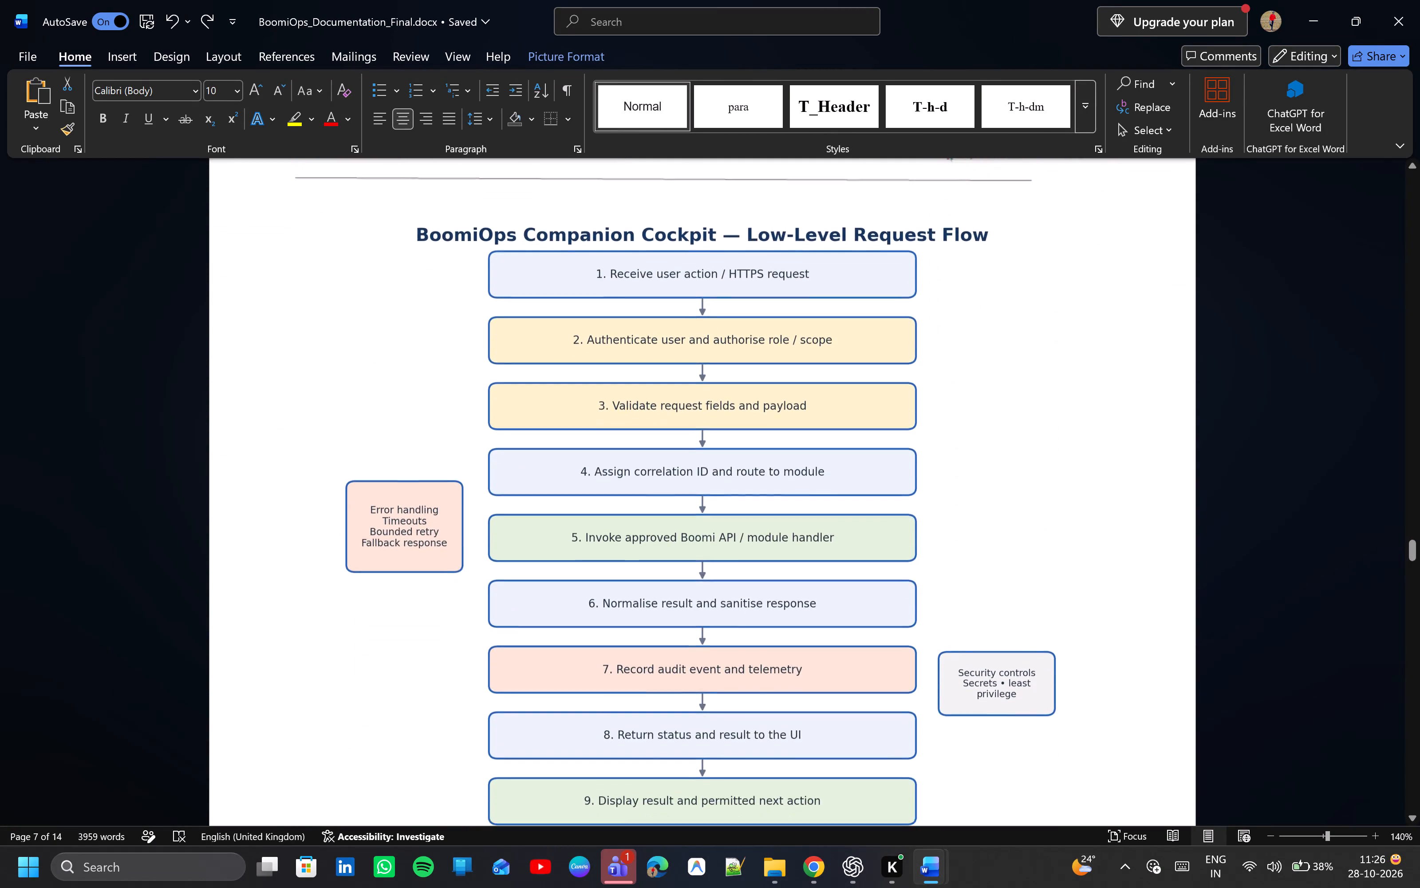
{"action": "scroll", "coordinate": [730, 615], "scroll_direction": "down", "scroll_amount": 2}
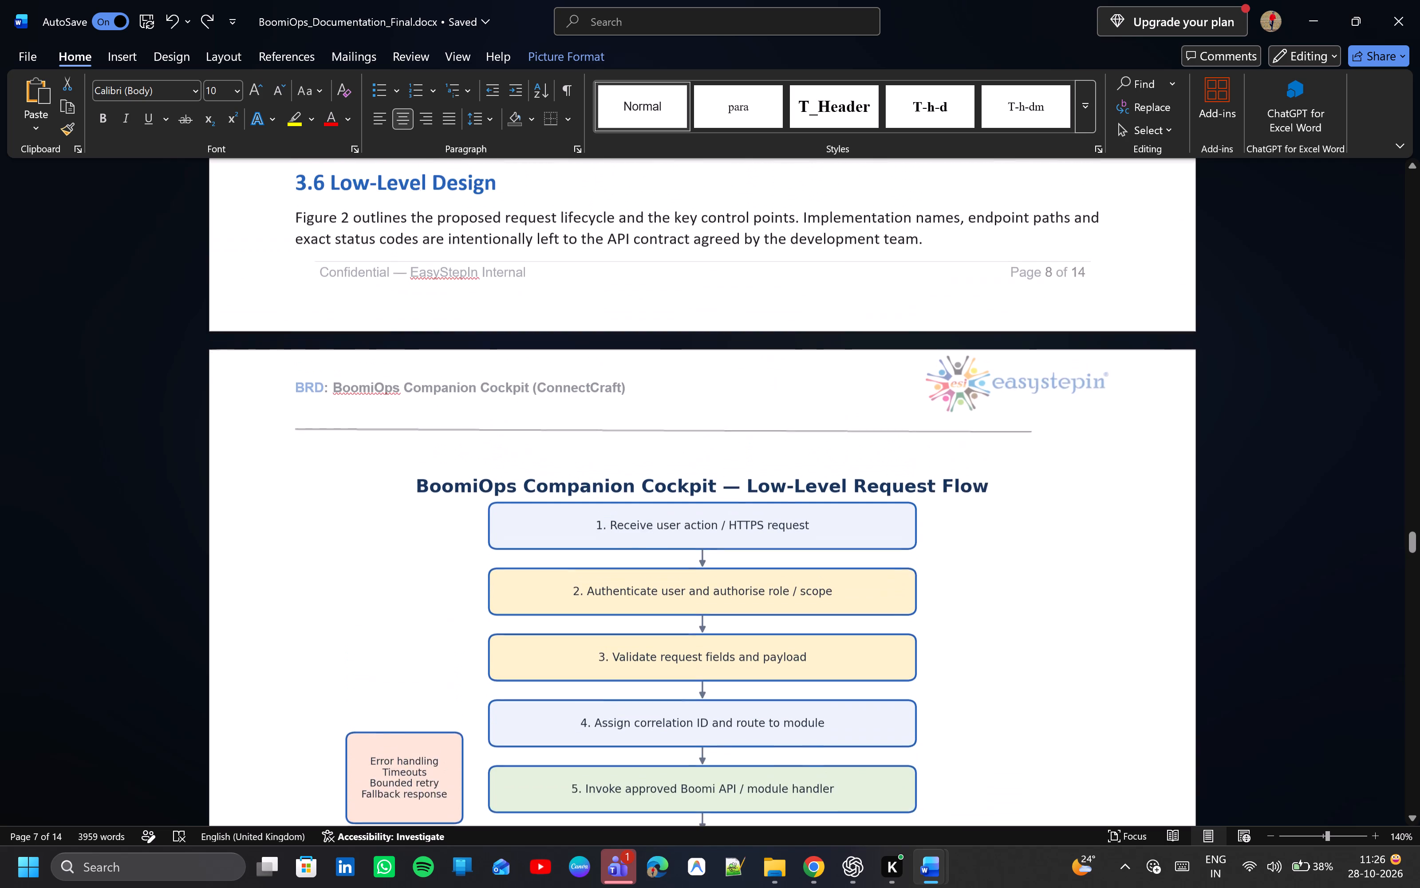
{"action": "scroll", "coordinate": [730, 615], "scroll_direction": "down", "scroll_amount": 1}
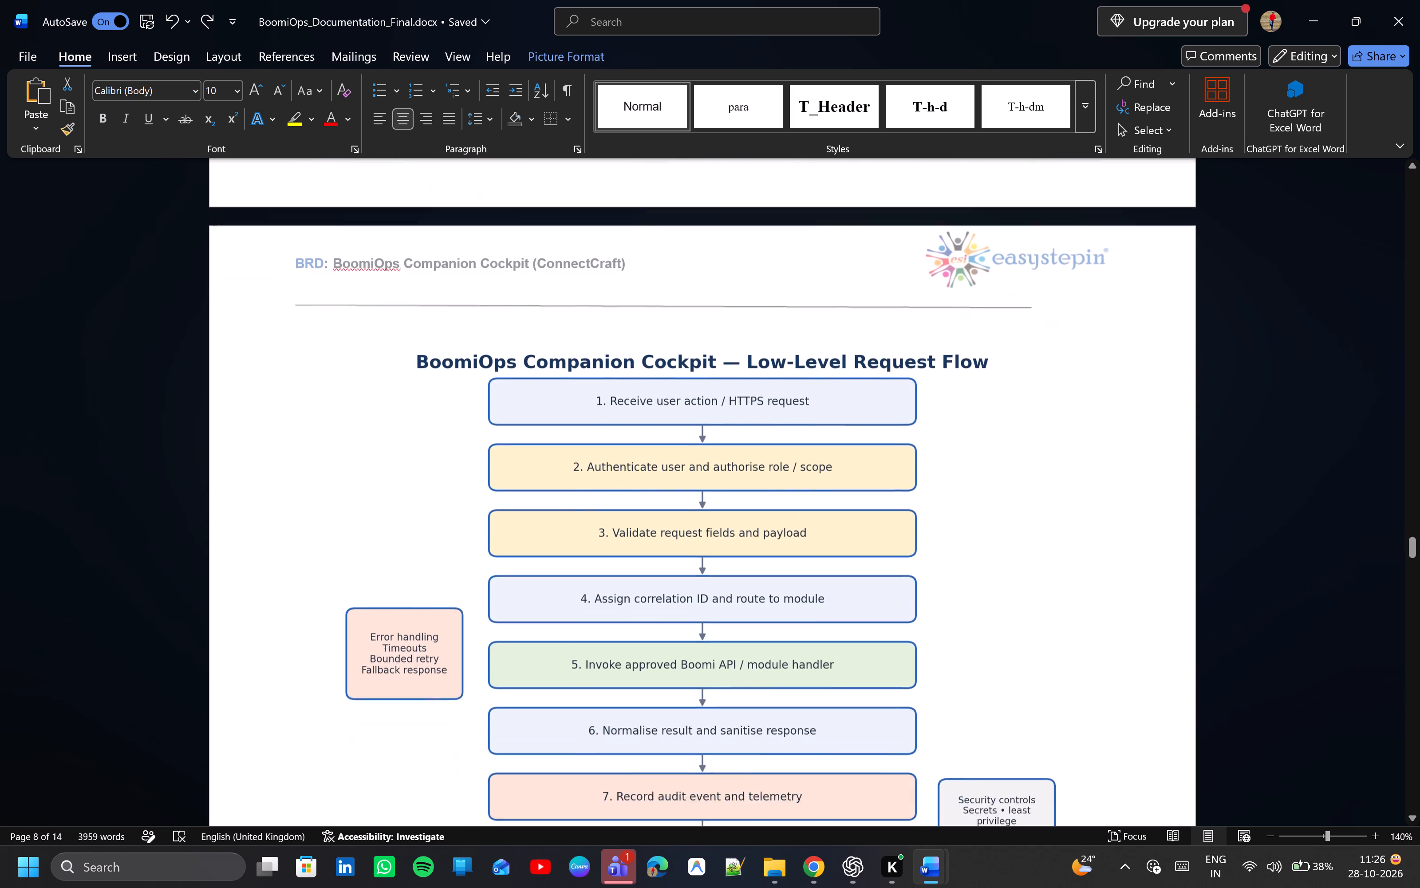
Check the closing pages, including sections 9.3 Sample Error Response and 9.4 Contacts and Ownership, through the end of the document.
{"action": "scroll", "coordinate": [730, 615], "scroll_direction": "down", "scroll_amount": 1}
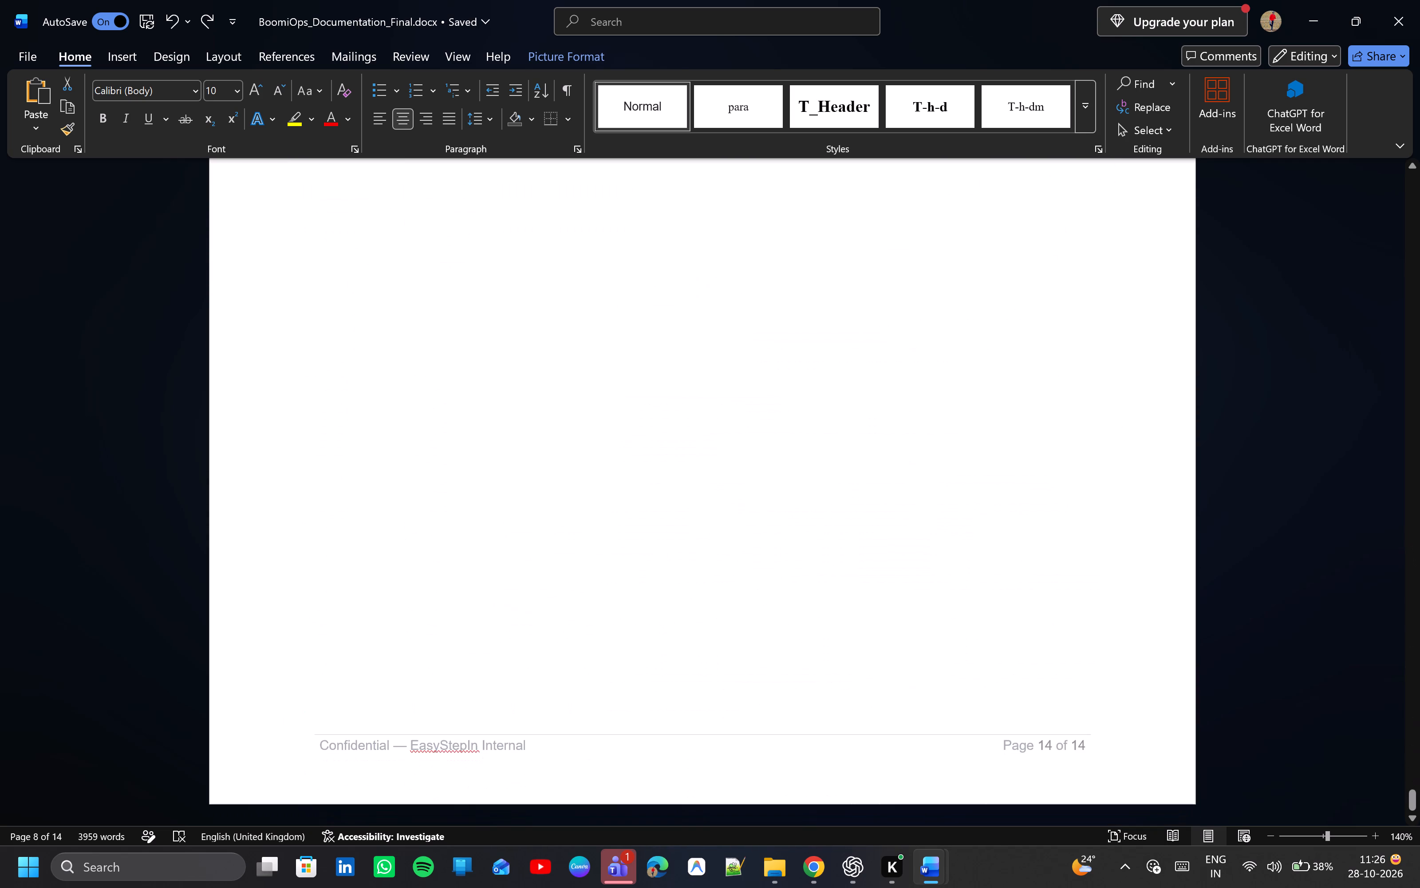
{"action": "scroll", "coordinate": [730, 615], "scroll_direction": "up", "scroll_amount": 2}
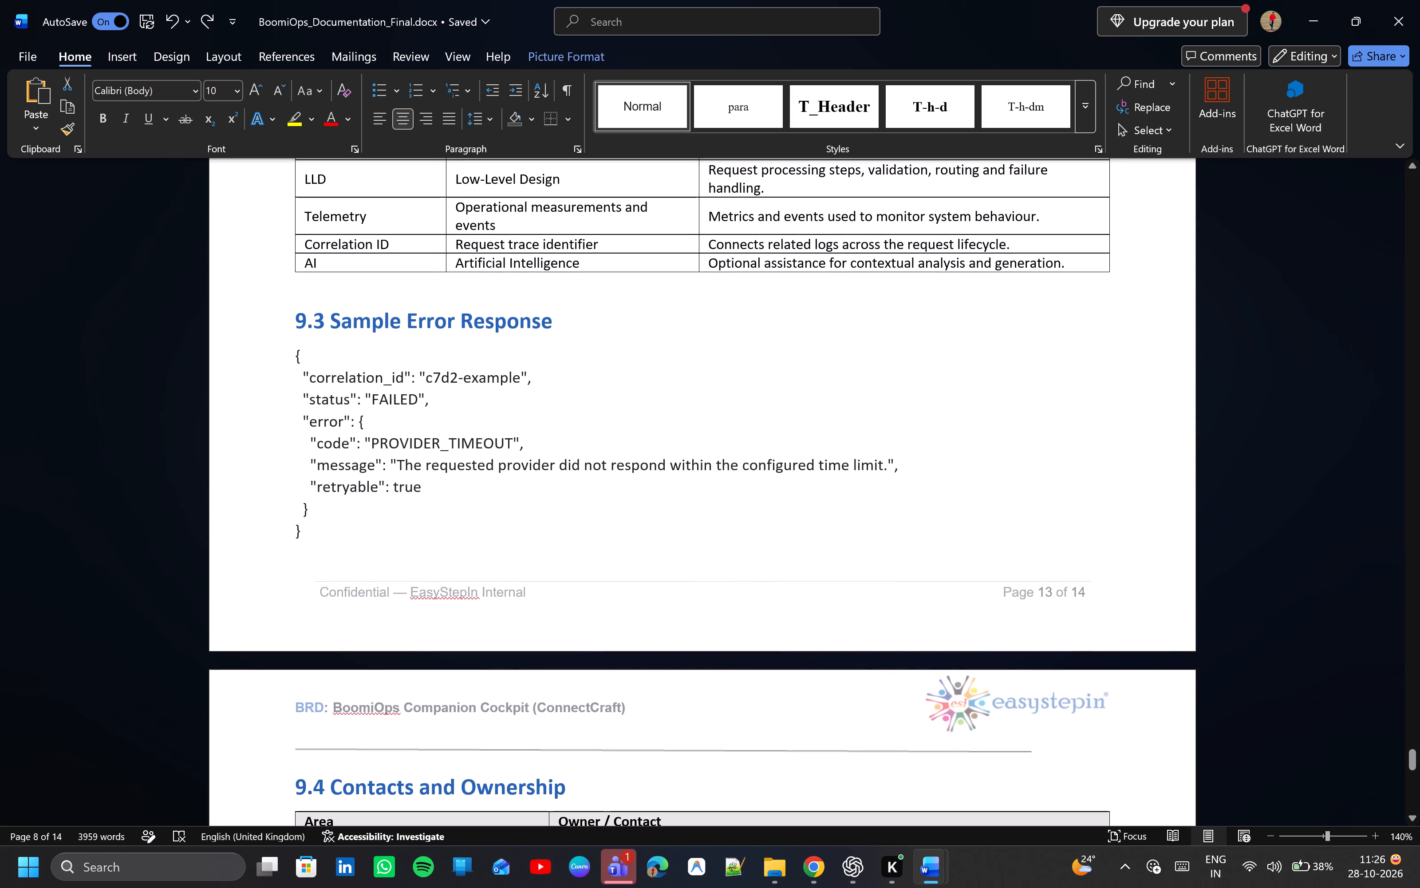
{"action": "scroll", "coordinate": [649, 565], "scroll_direction": "down", "scroll_amount": 1}
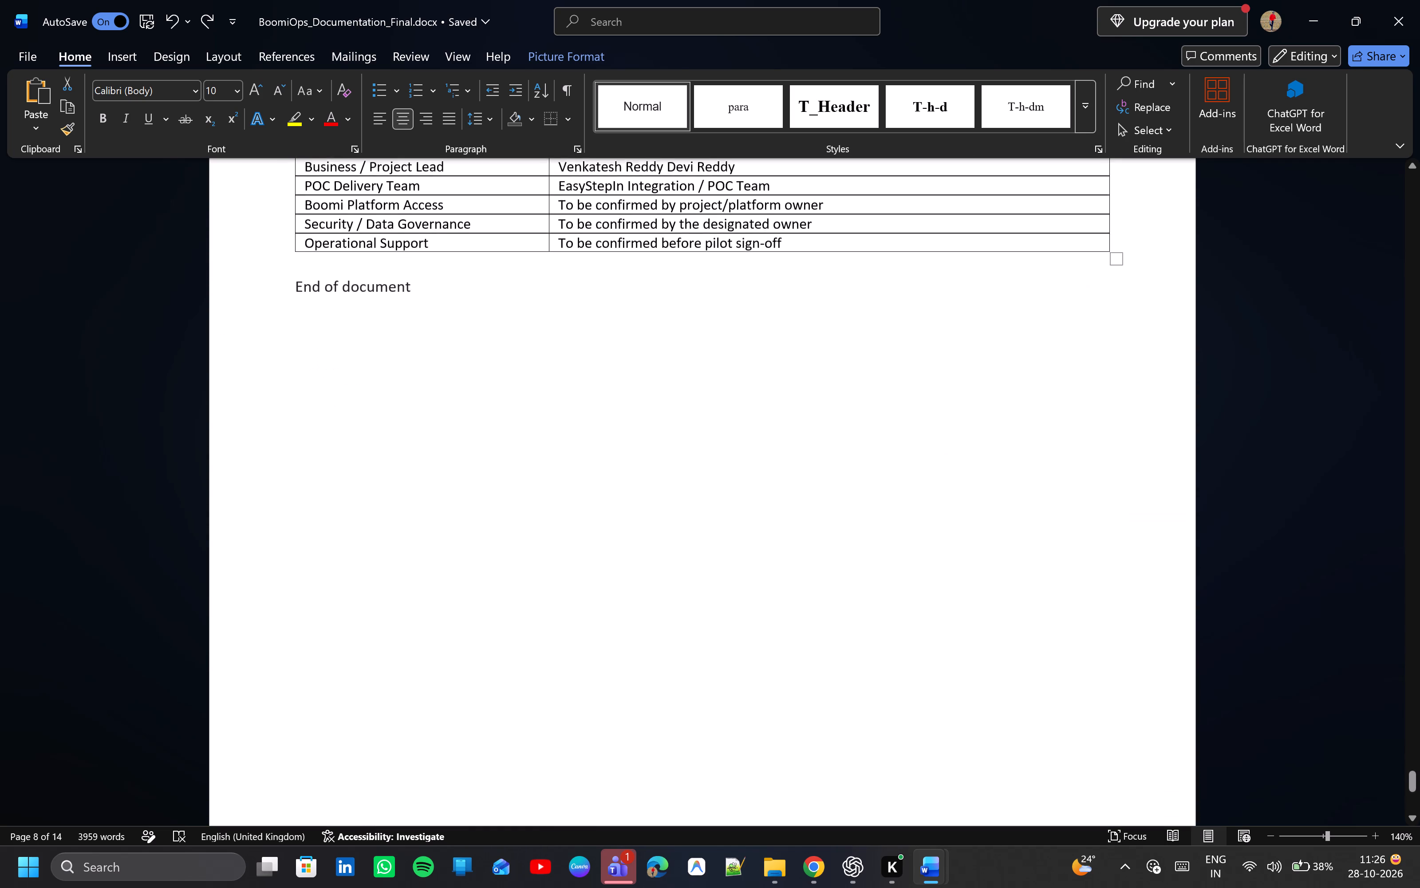
{"action": "scroll", "coordinate": [649, 565], "scroll_direction": "down", "scroll_amount": 2}
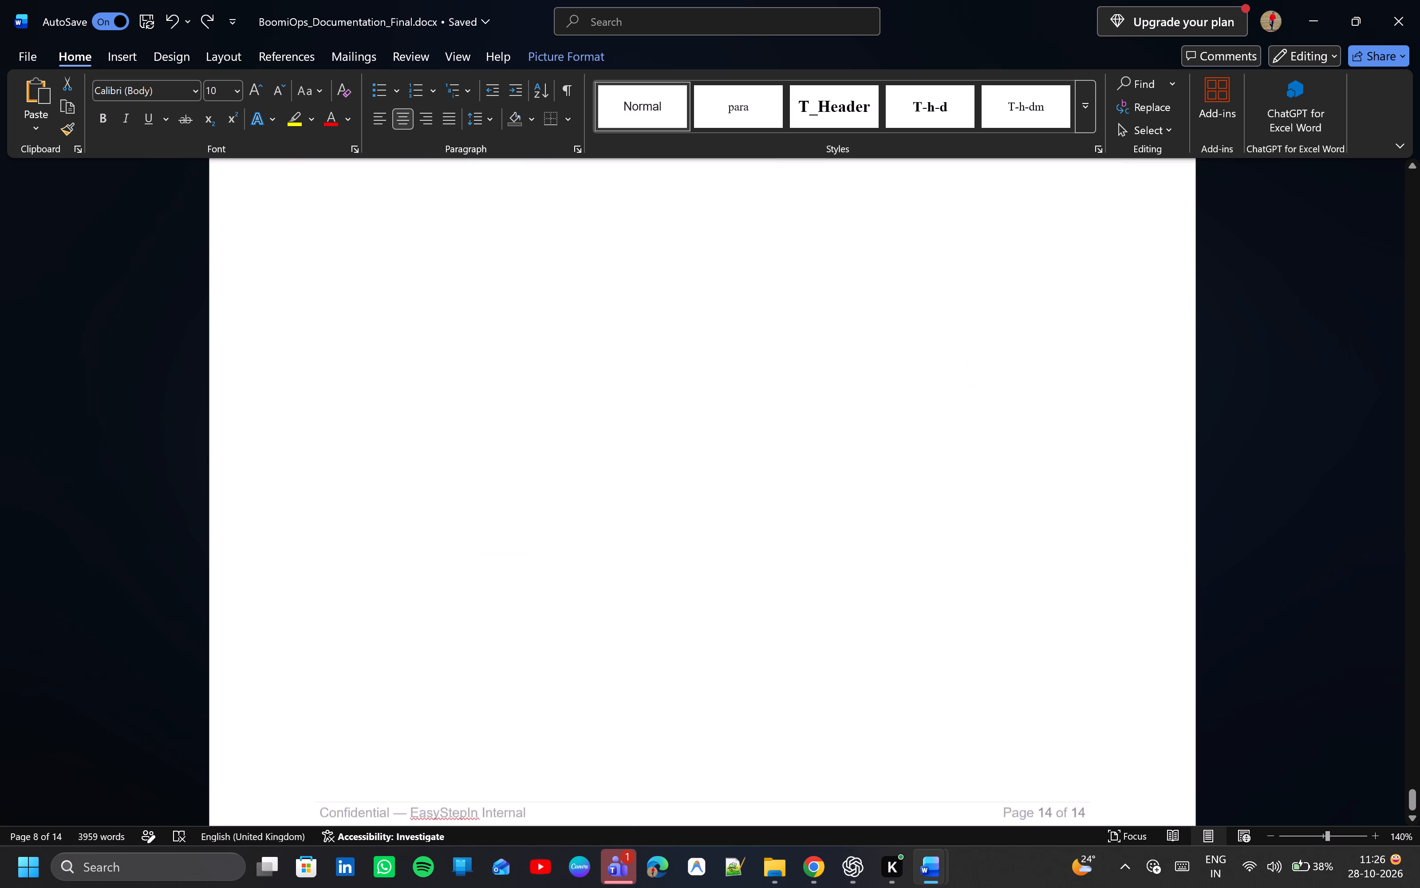
{"action": "scroll", "coordinate": [649, 565], "scroll_direction": "down", "scroll_amount": 1}
{"action": "scroll", "coordinate": [649, 565], "scroll_direction": "down", "scroll_amount": 5, "text": "ctrl"}
{"action": "scroll", "coordinate": [649, 565], "scroll_direction": "down", "scroll_amount": 1}
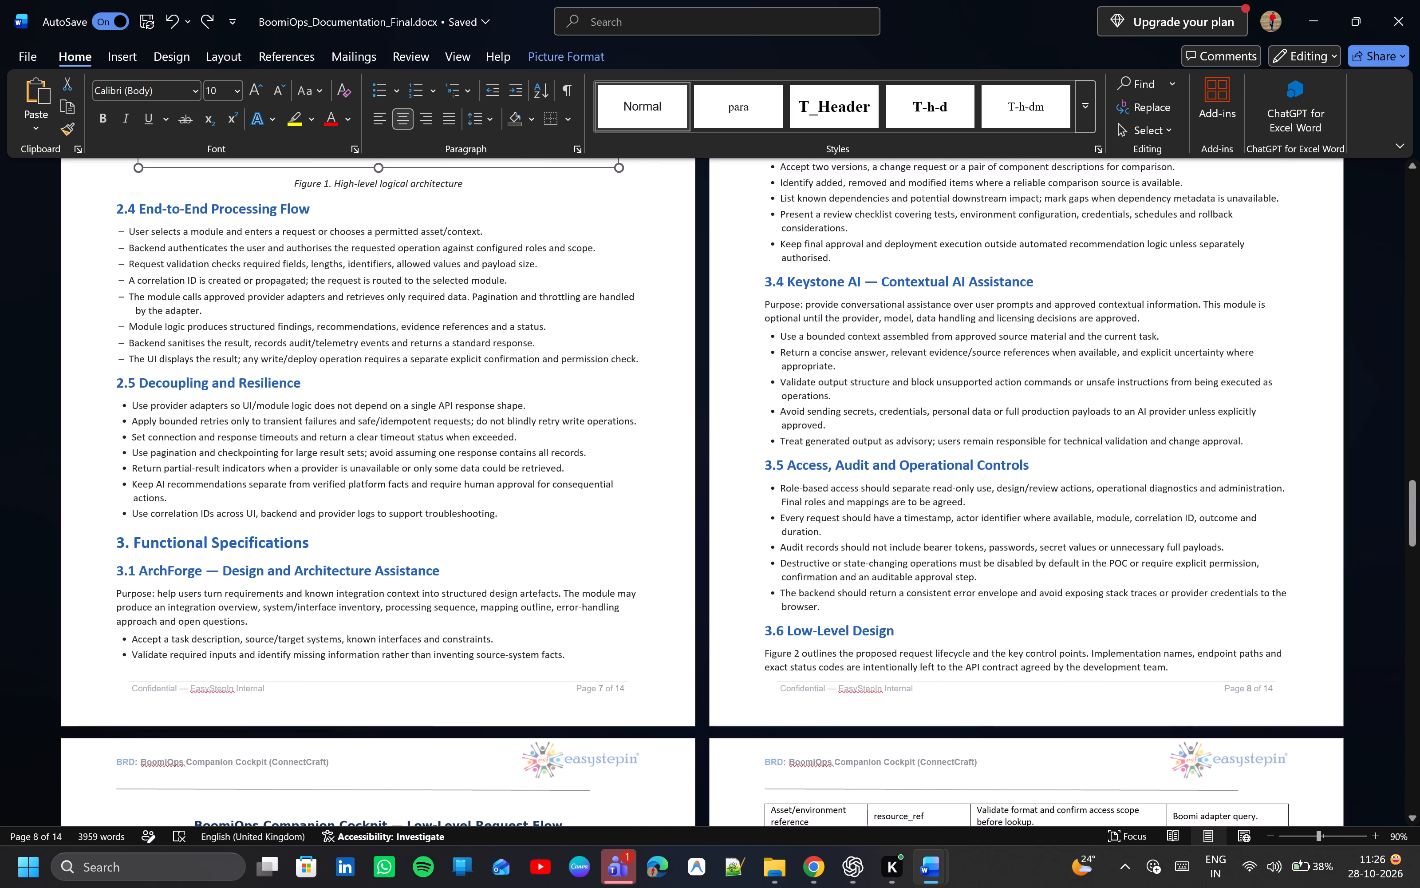
Return to the cover page and recheck its title block, the blank space before the contents, and the table of contents.
{"action": "scroll", "coordinate": [649, 565], "scroll_direction": "up", "scroll_amount": 2, "text": "ctrl"}
{"action": "scroll", "coordinate": [649, 565], "scroll_direction": "up", "scroll_amount": 9}
{"action": "double_click", "coordinate": [685, 320]}
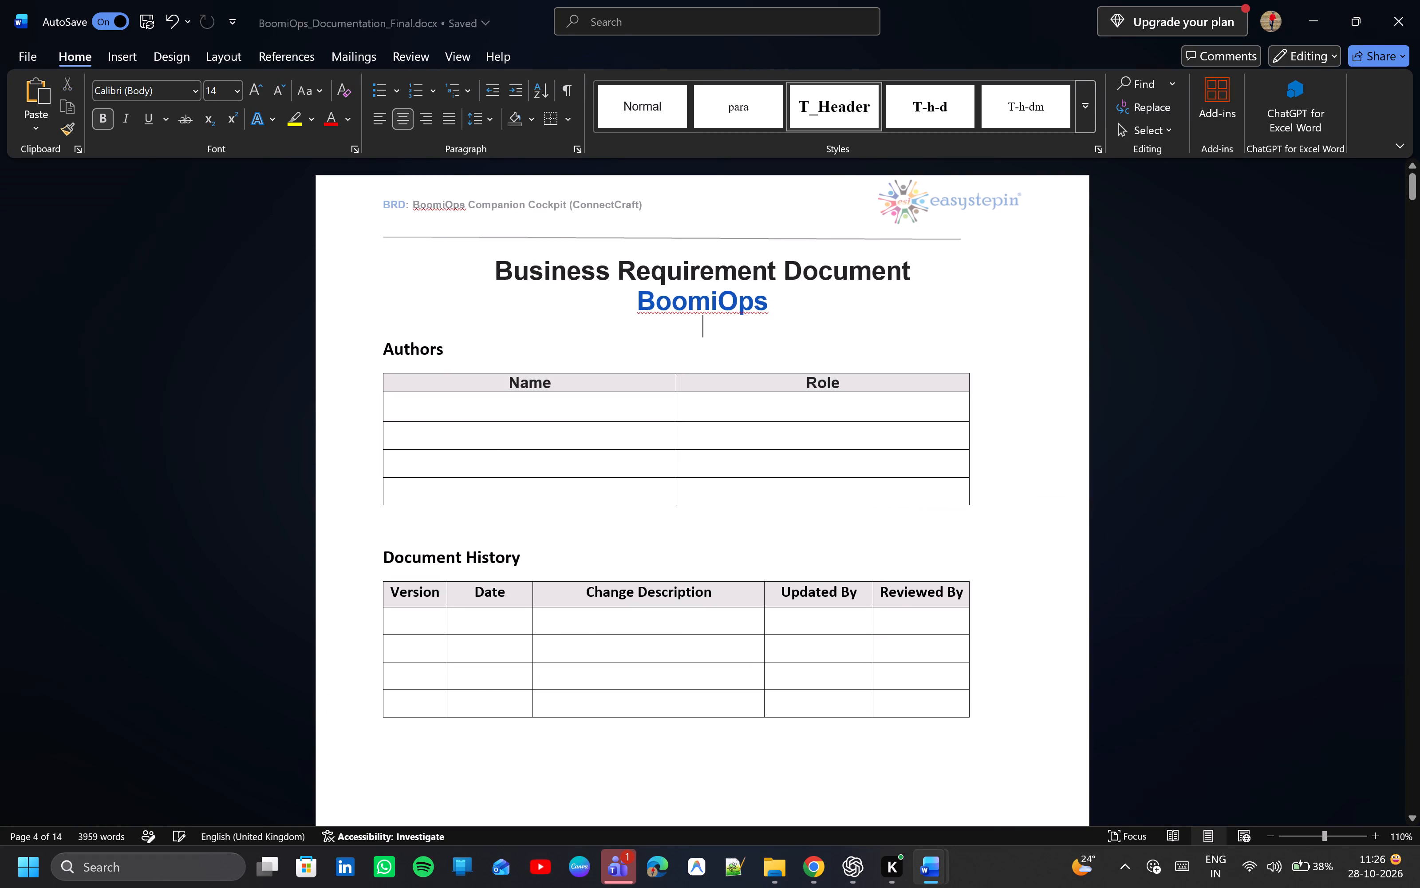
{"action": "double_click", "coordinate": [708, 305]}
{"action": "scroll", "coordinate": [708, 305], "scroll_direction": "right", "scroll_amount": 1}
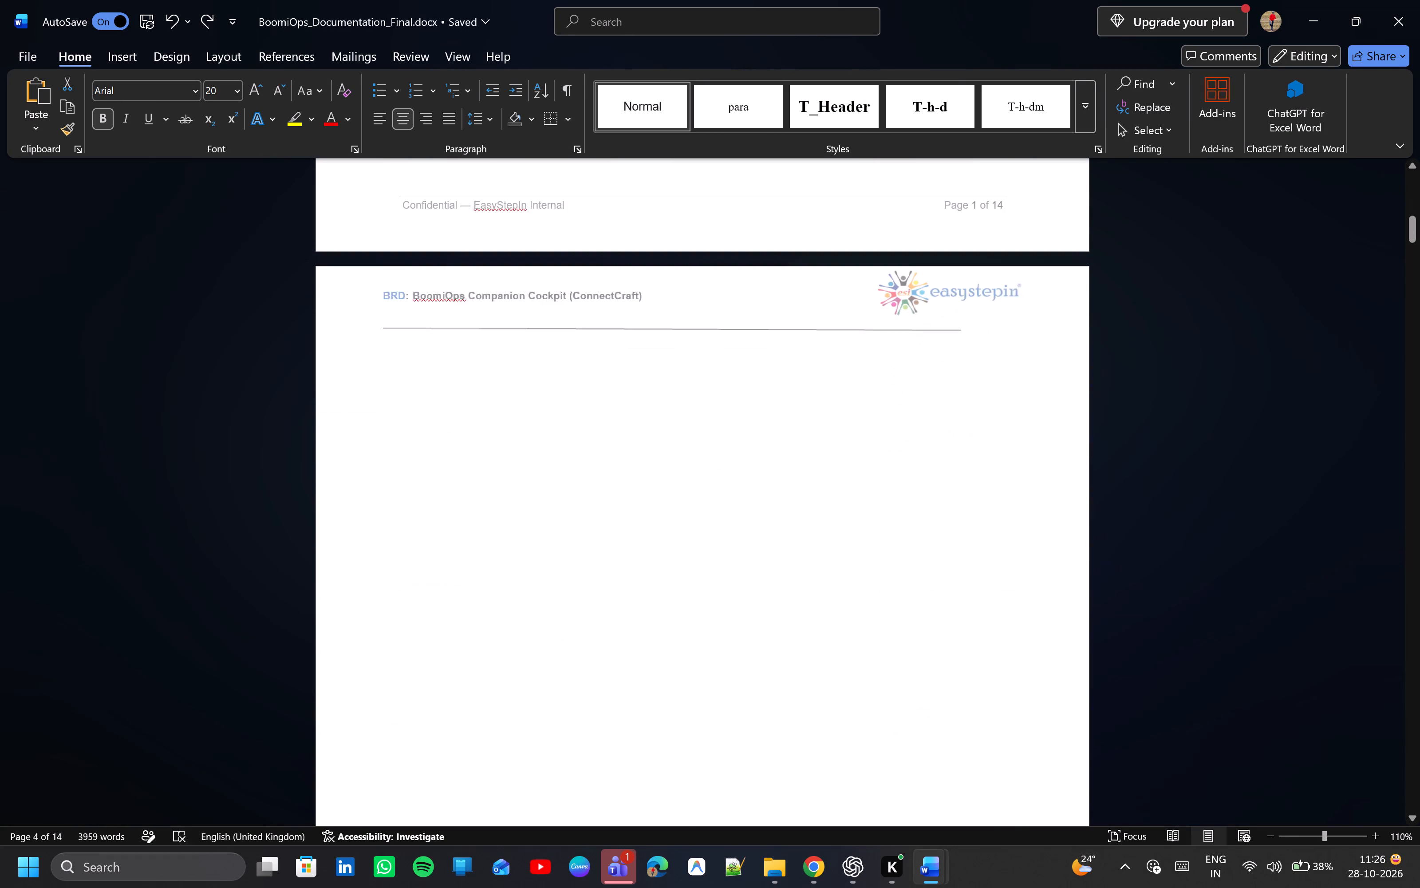
{"action": "scroll", "coordinate": [708, 305], "scroll_direction": "right", "scroll_amount": 1}
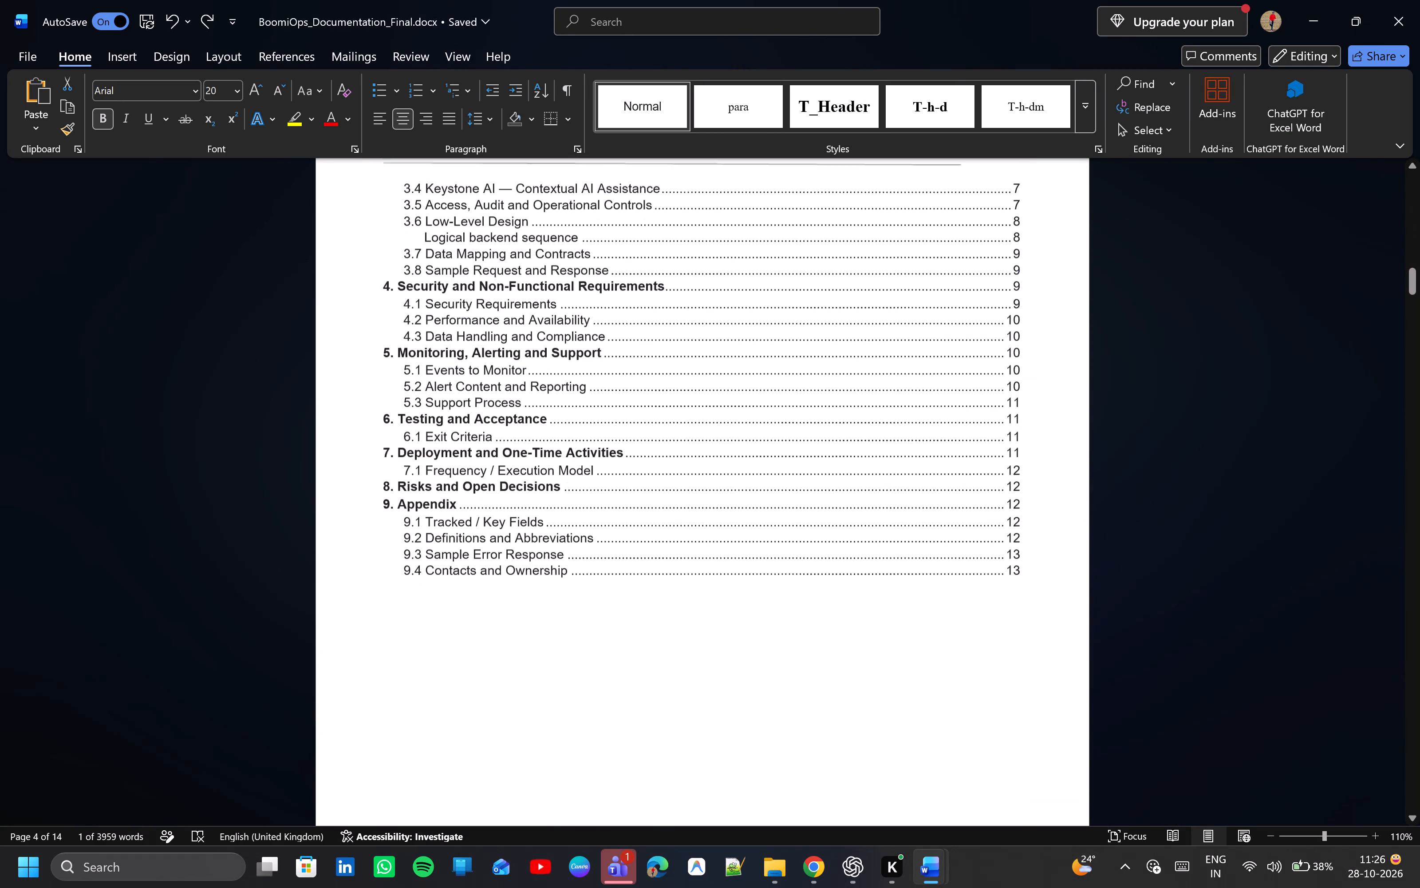
{"action": "scroll", "coordinate": [708, 305], "scroll_direction": "right", "scroll_amount": 1}
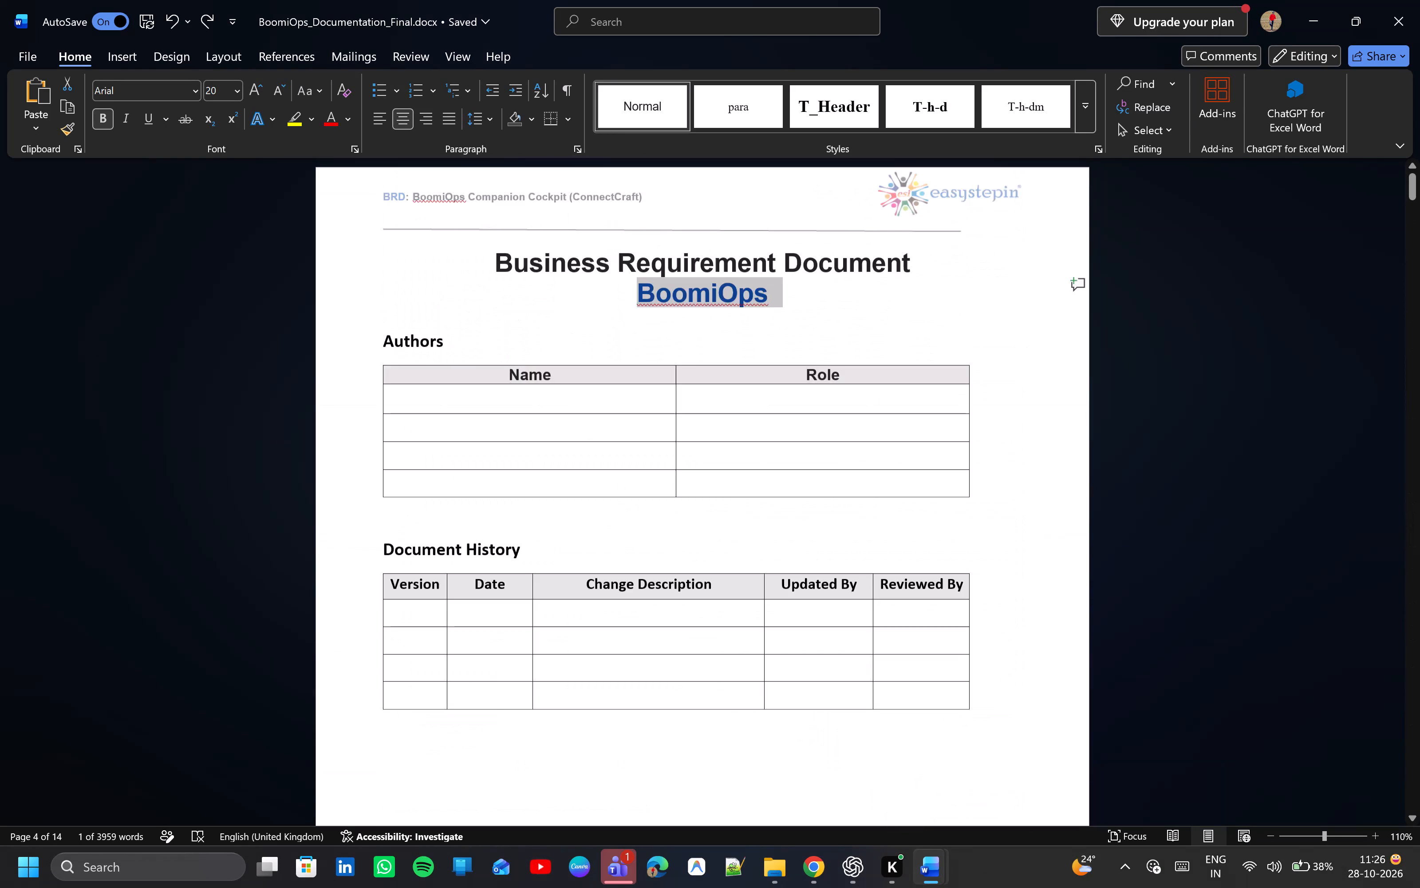
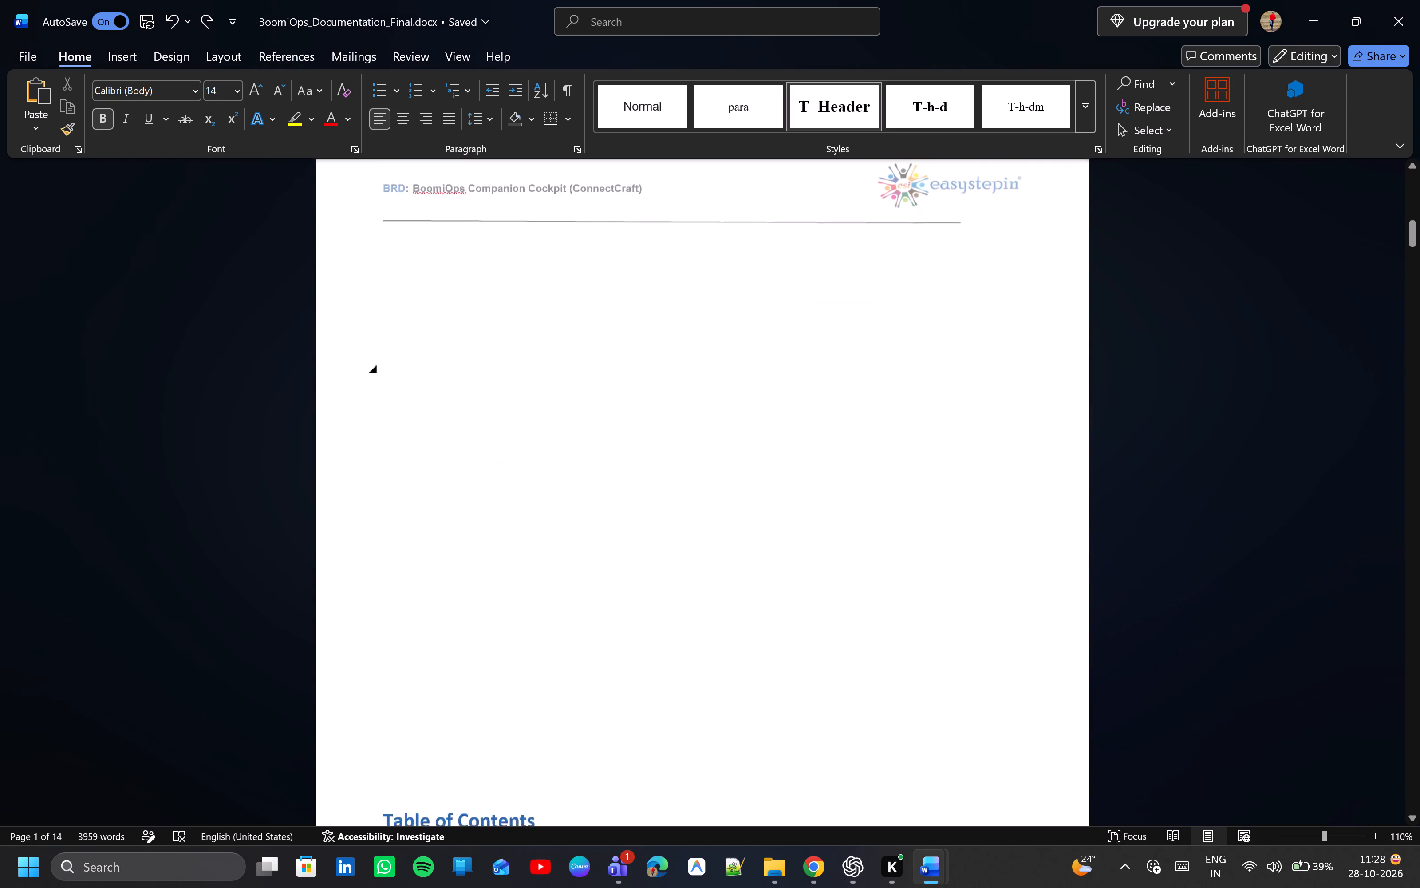
Close the BoomiOps_Documentation_Final document and open BoomiOps_Documentation_Formatted.docx from the Desktop.
{"action": "scroll", "coordinate": [761, 370], "scroll_direction": "down", "scroll_amount": 1}
{"action": "left_click", "coordinate": [1383, 1]}
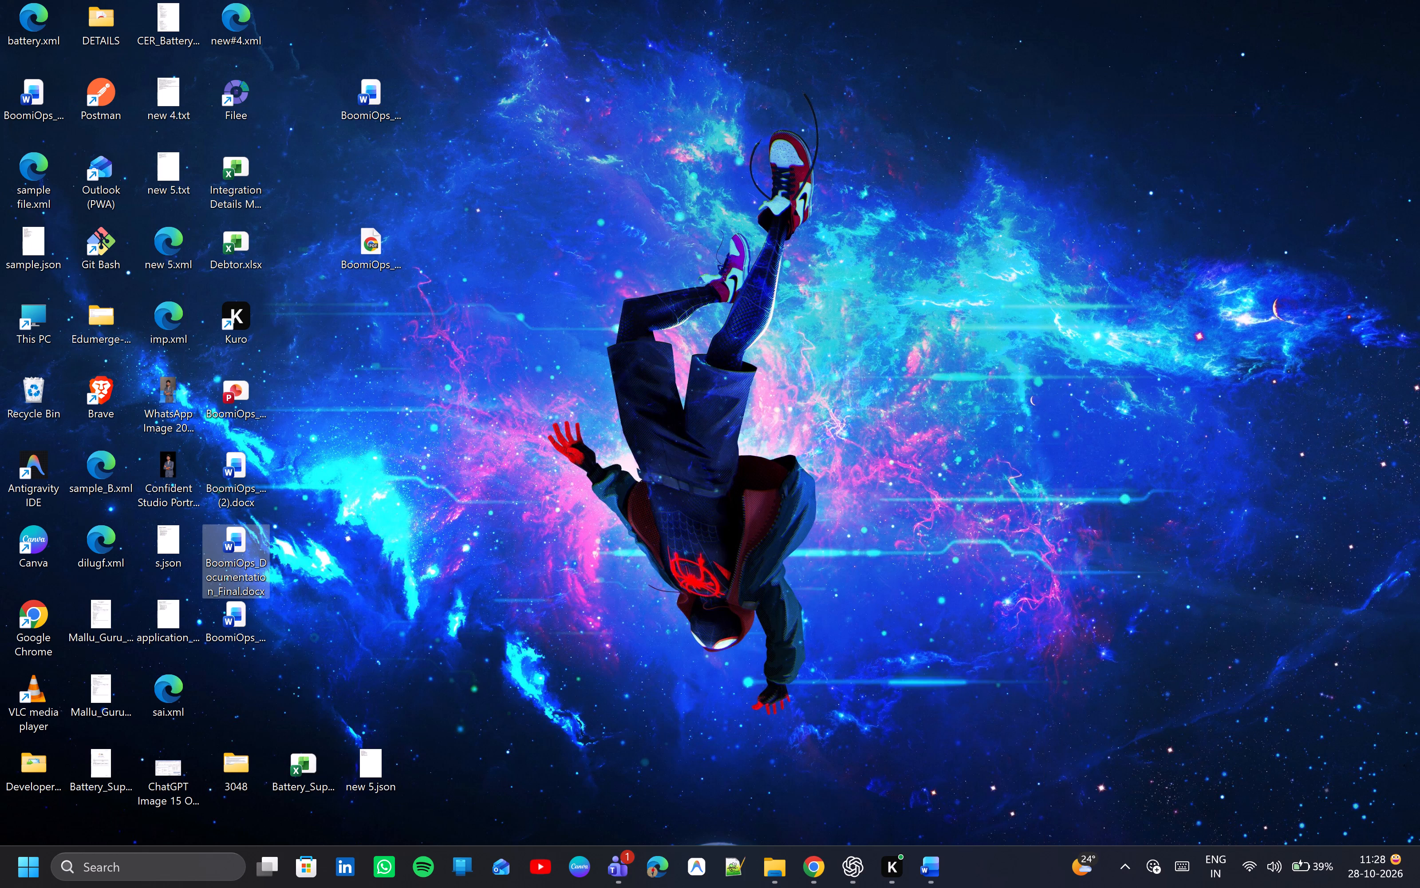
{"action": "left_click", "coordinate": [304, 596]}
{"action": "double_click", "coordinate": [220, 611]}
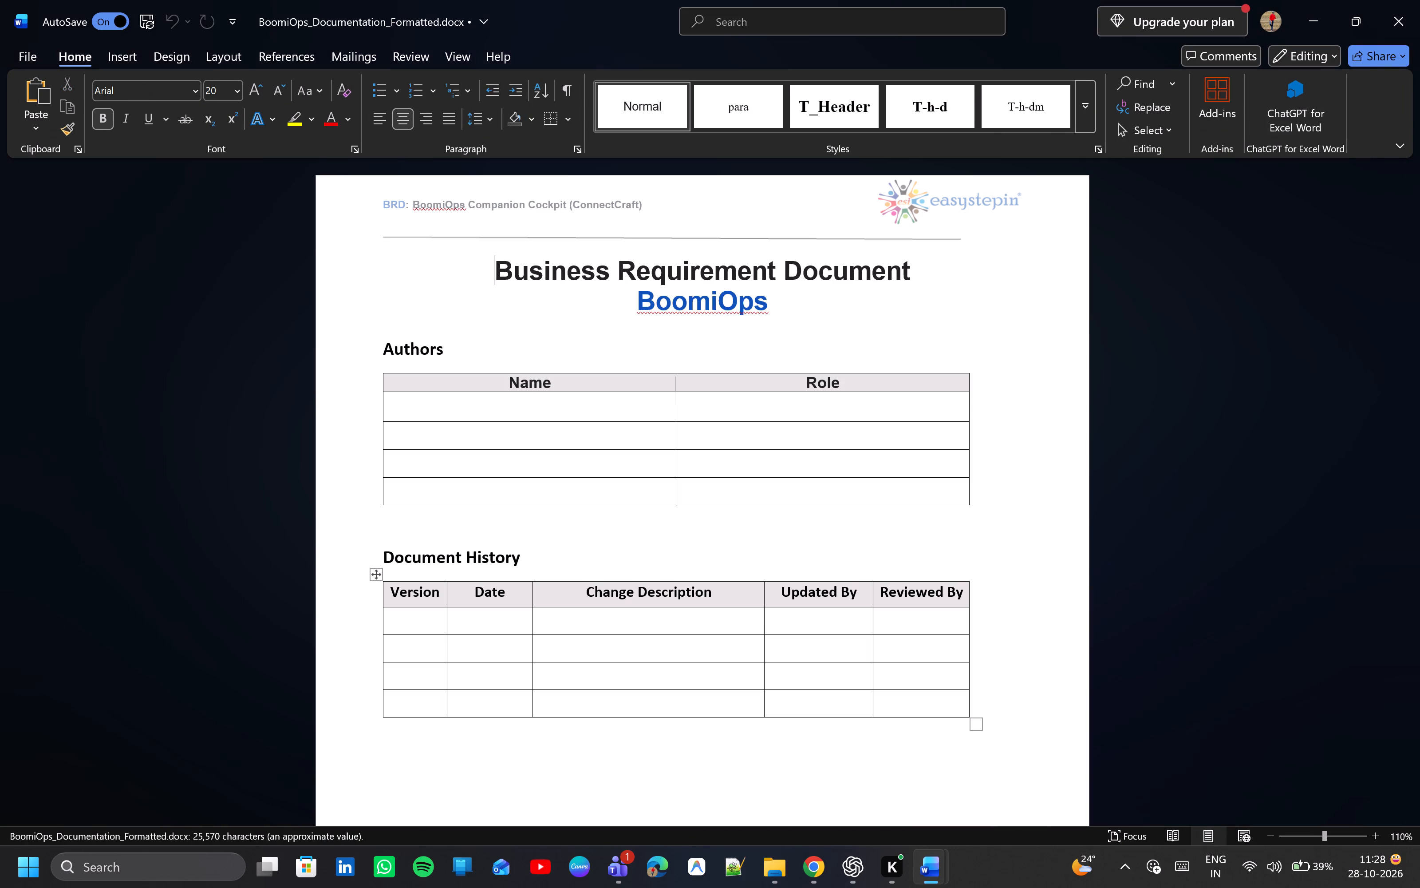
Review the formatted document's cover page, table of contents, Executive Summary and Overview sections for layout and spacing.
{"action": "scroll", "coordinate": [618, 666], "scroll_direction": "down", "scroll_amount": 1}
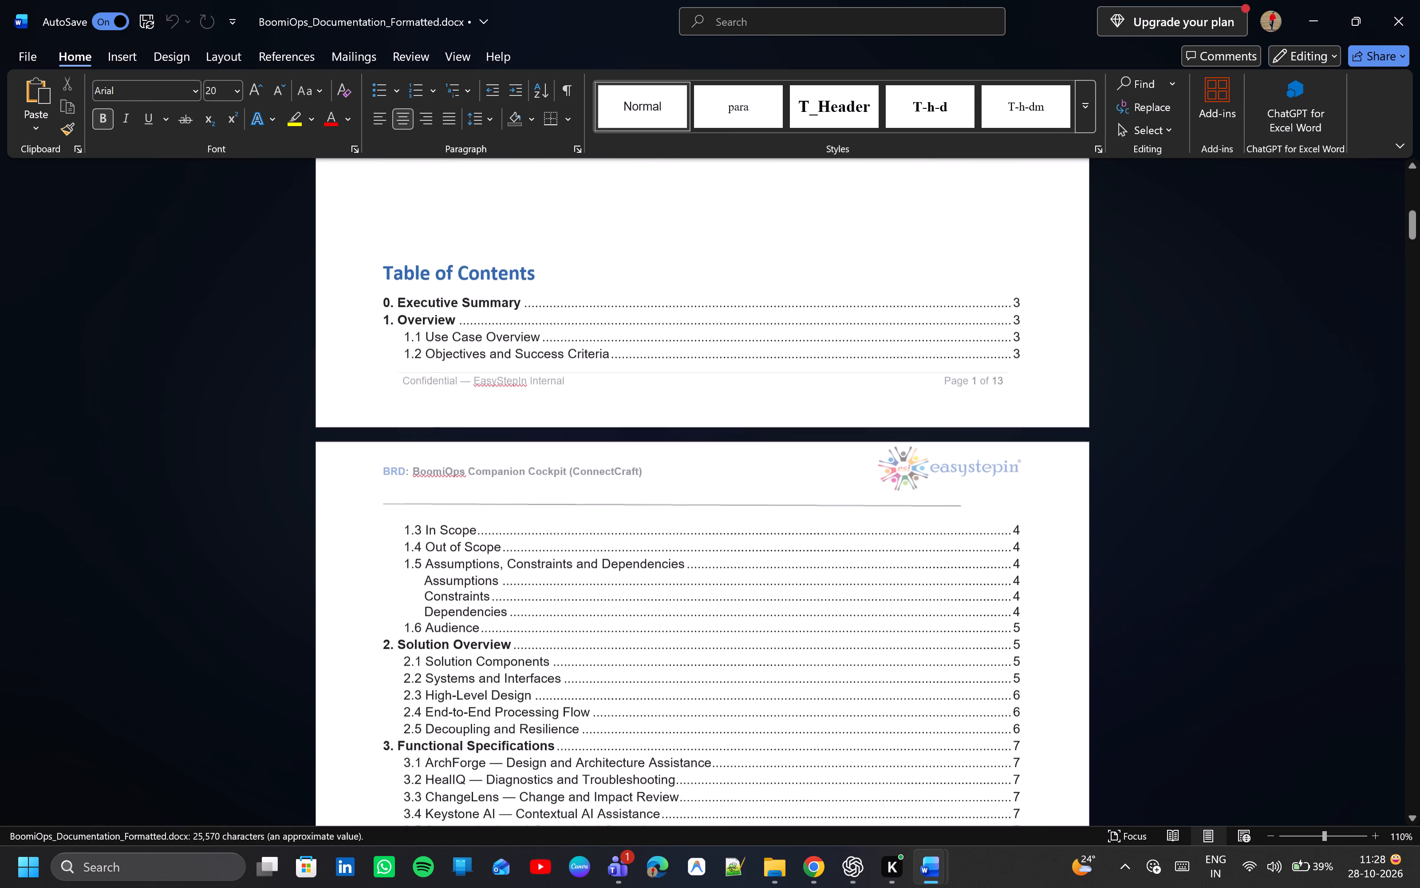
{"action": "scroll", "coordinate": [618, 666], "scroll_direction": "down", "scroll_amount": 1}
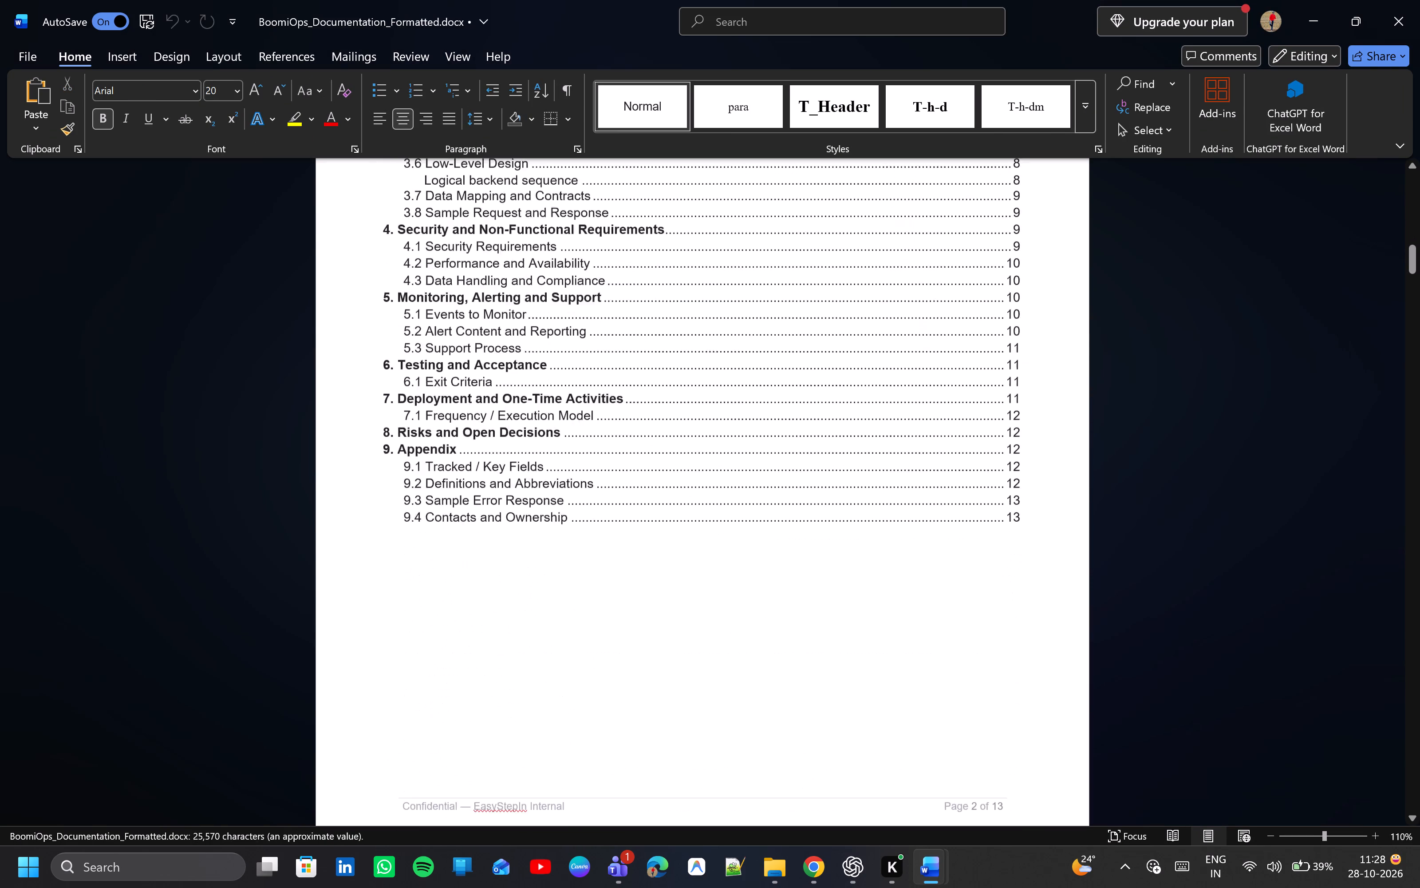
{"action": "scroll", "coordinate": [618, 666], "scroll_direction": "down", "scroll_amount": 2}
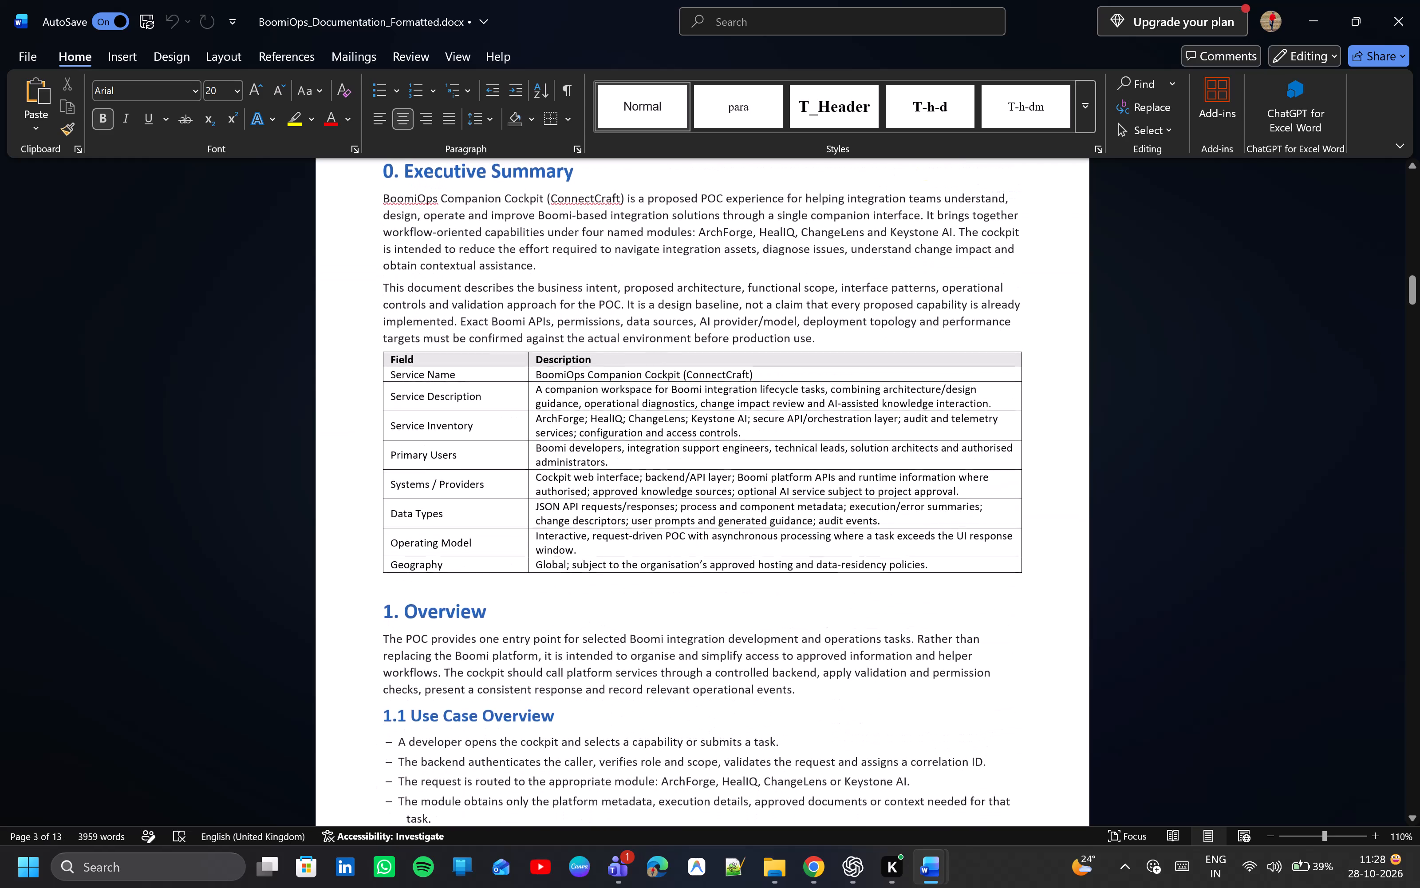
{"action": "scroll", "coordinate": [618, 666], "scroll_direction": "down", "scroll_amount": 1}
{"action": "scroll", "coordinate": [618, 666], "scroll_direction": "up", "scroll_amount": 1}
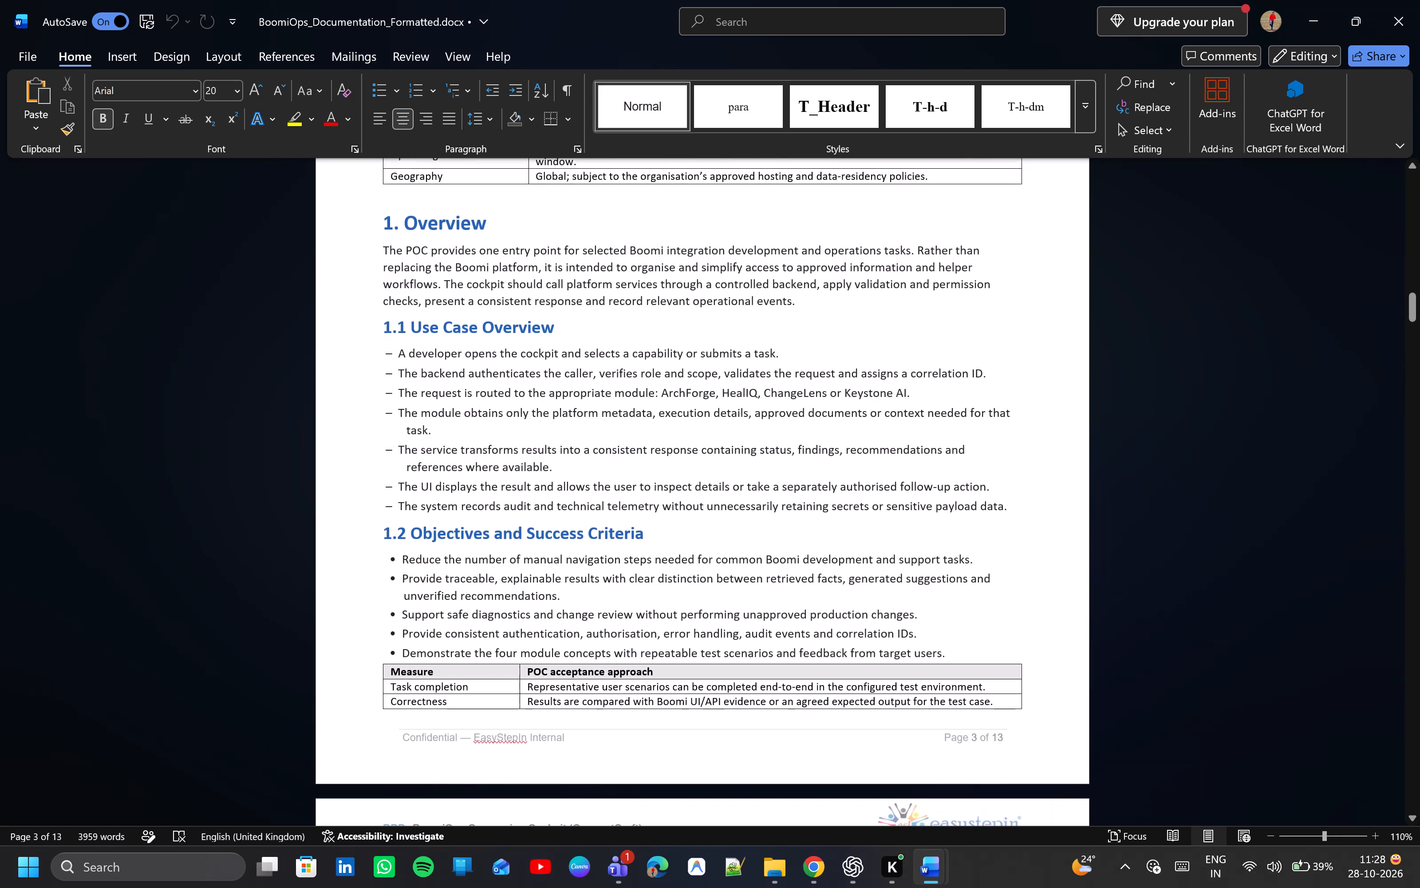
{"action": "scroll", "coordinate": [618, 666], "scroll_direction": "up", "scroll_amount": 2}
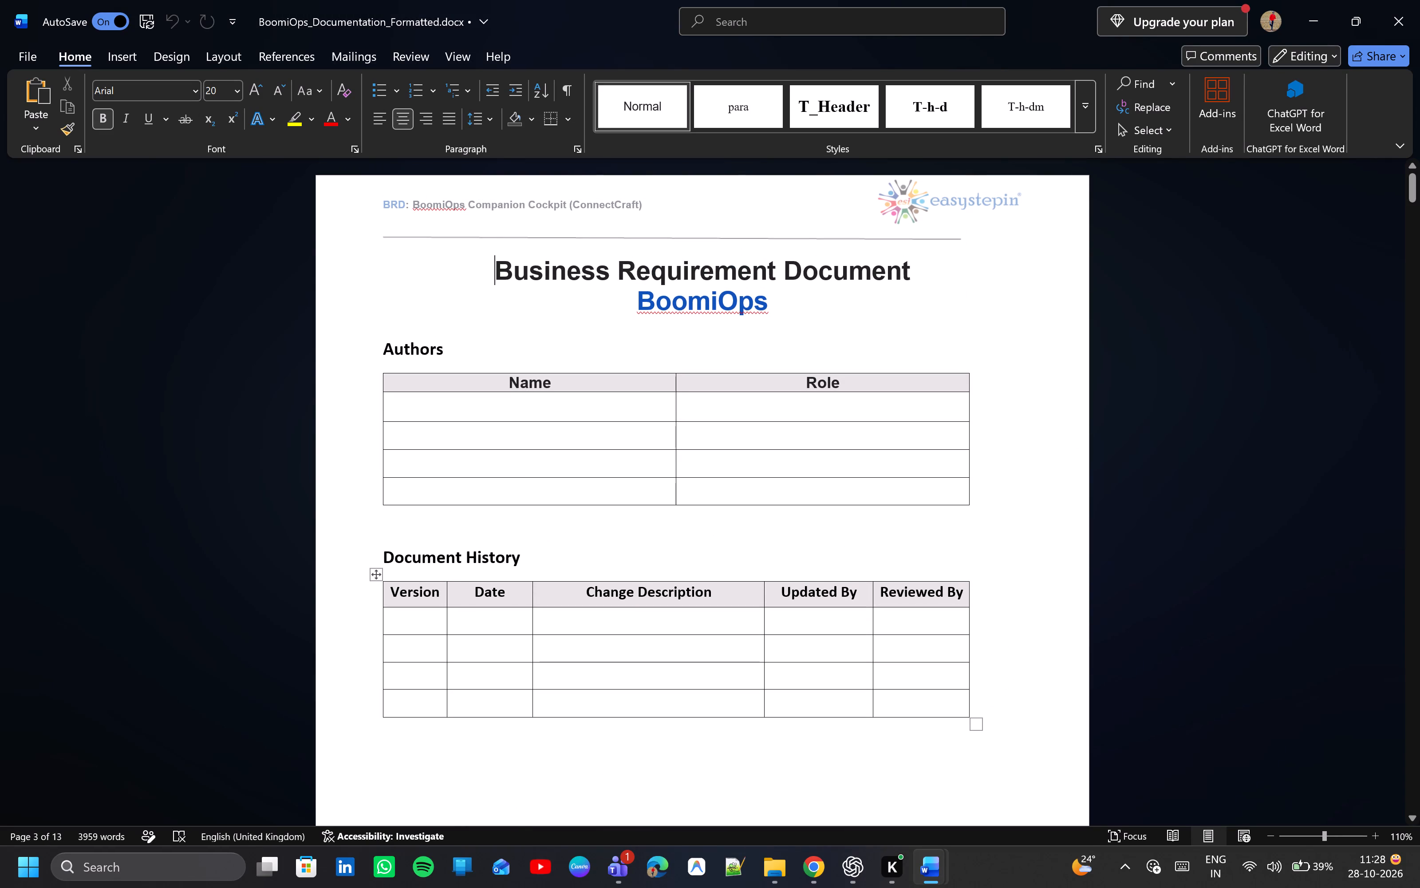
{"action": "scroll", "coordinate": [764, 555], "scroll_direction": "down", "scroll_amount": 1}
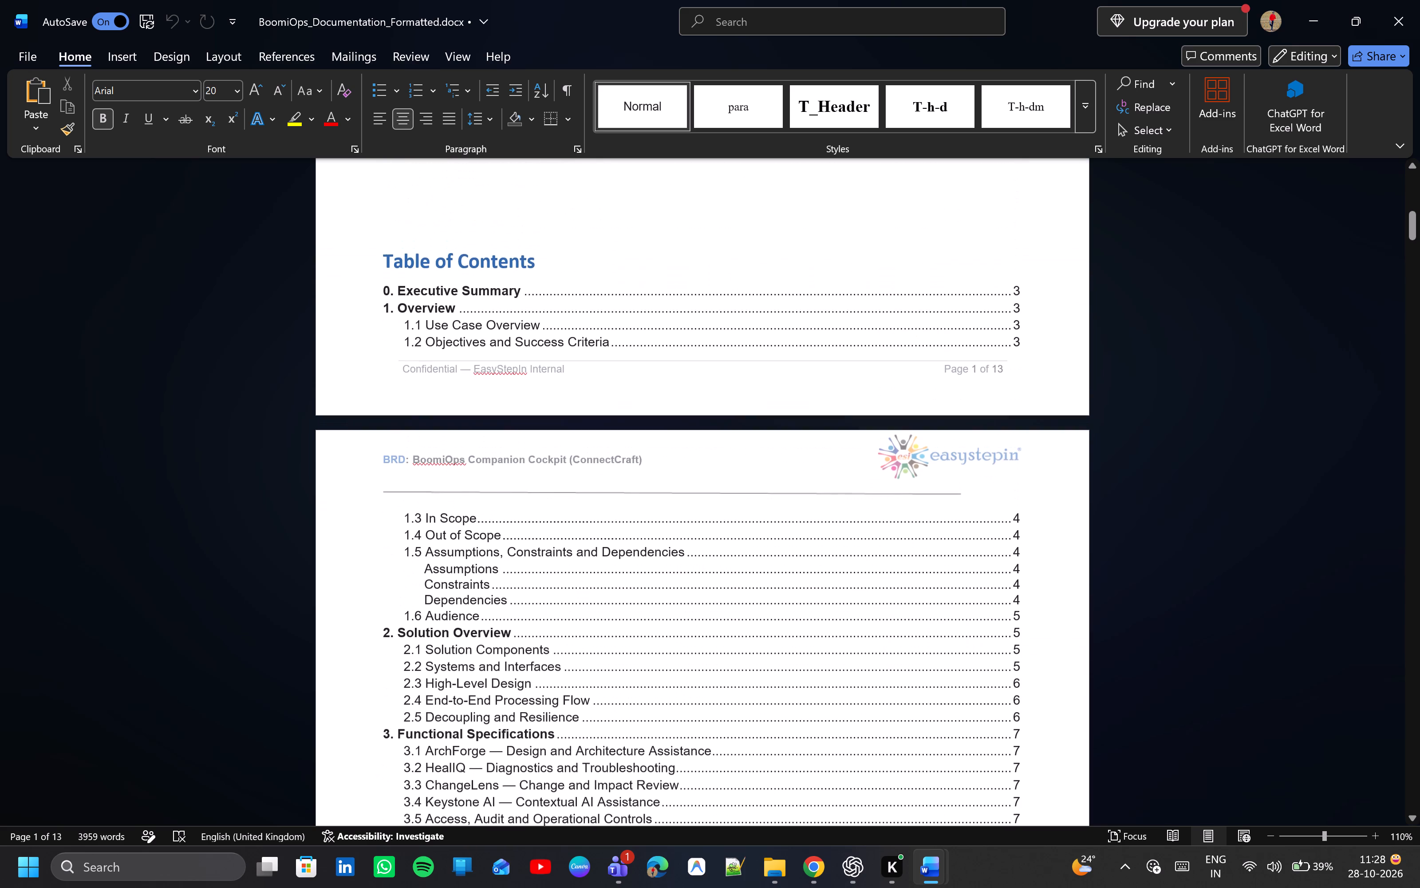
{"action": "scroll", "coordinate": [764, 555], "scroll_direction": "down", "scroll_amount": 1}
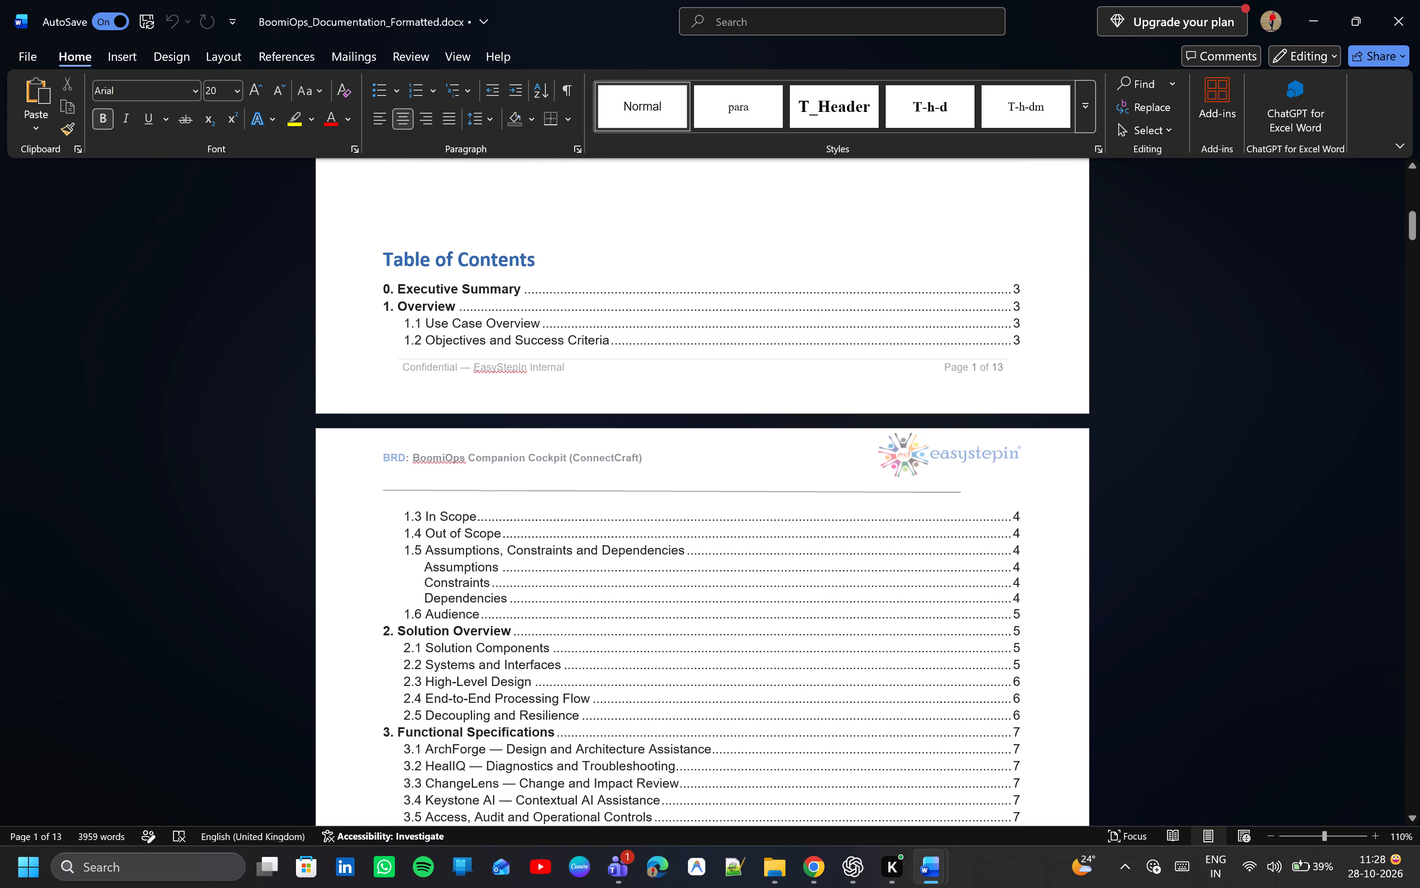
Insert two blank lines directly before the Table of Contents heading.
{"action": "left_click", "coordinate": [379, 262]}
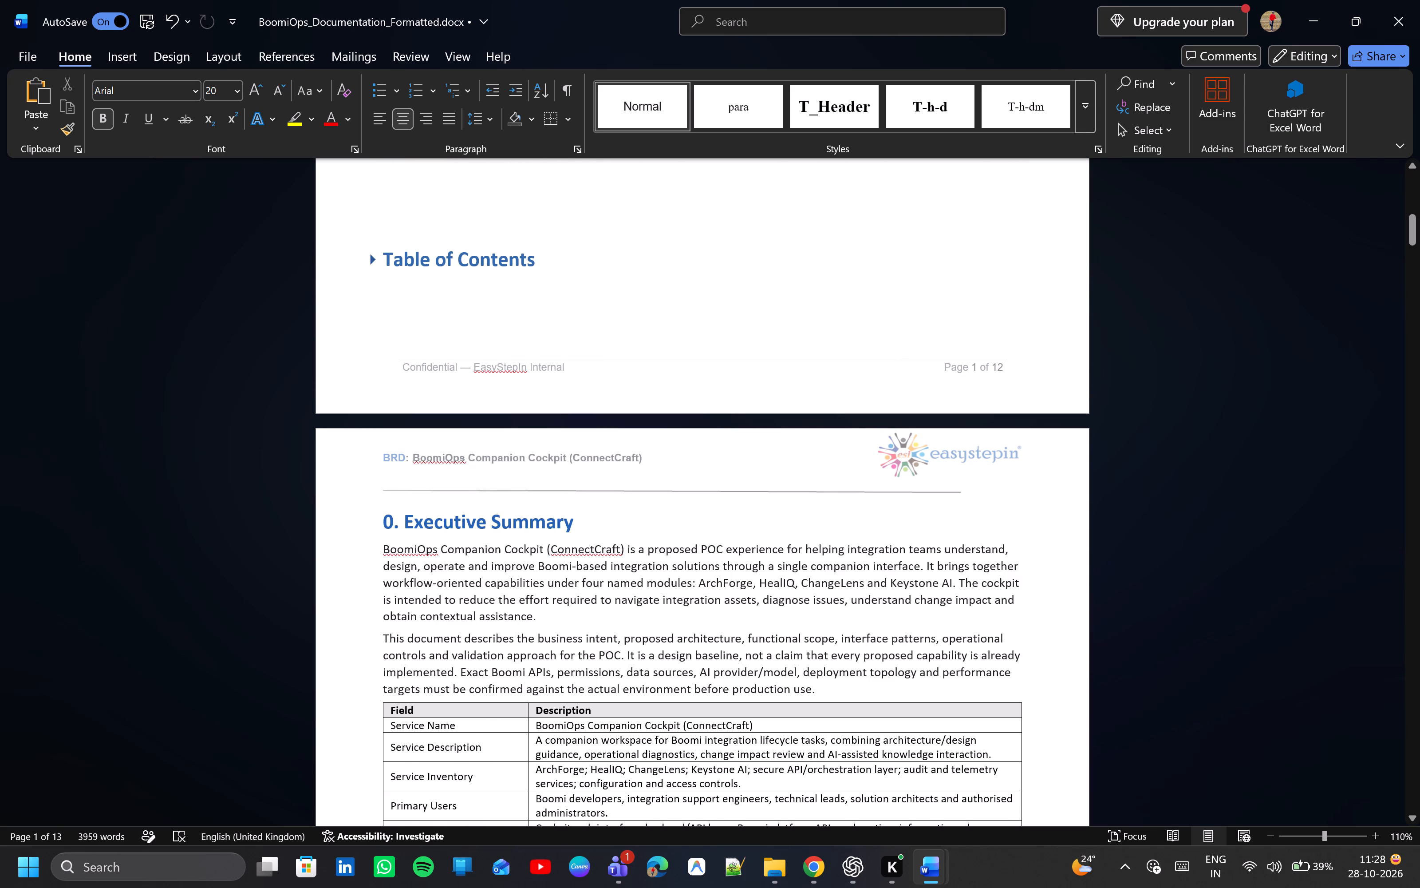
{"action": "left_click", "coordinate": [379, 262]}
{"action": "left_click", "coordinate": [385, 263]}
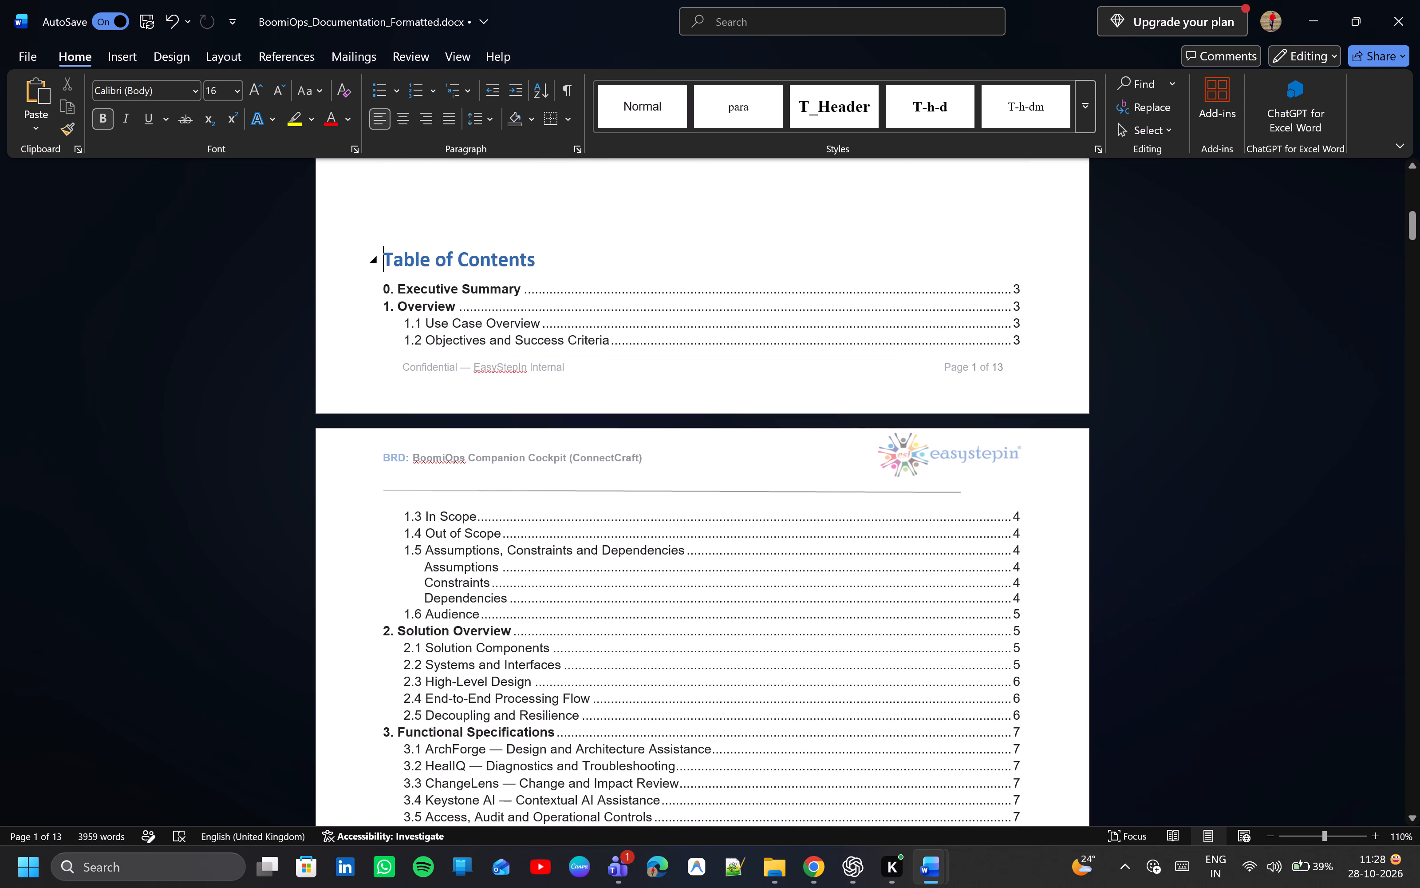
{"action": "scroll", "coordinate": [471, 409], "scroll_direction": "right", "scroll_amount": 1}
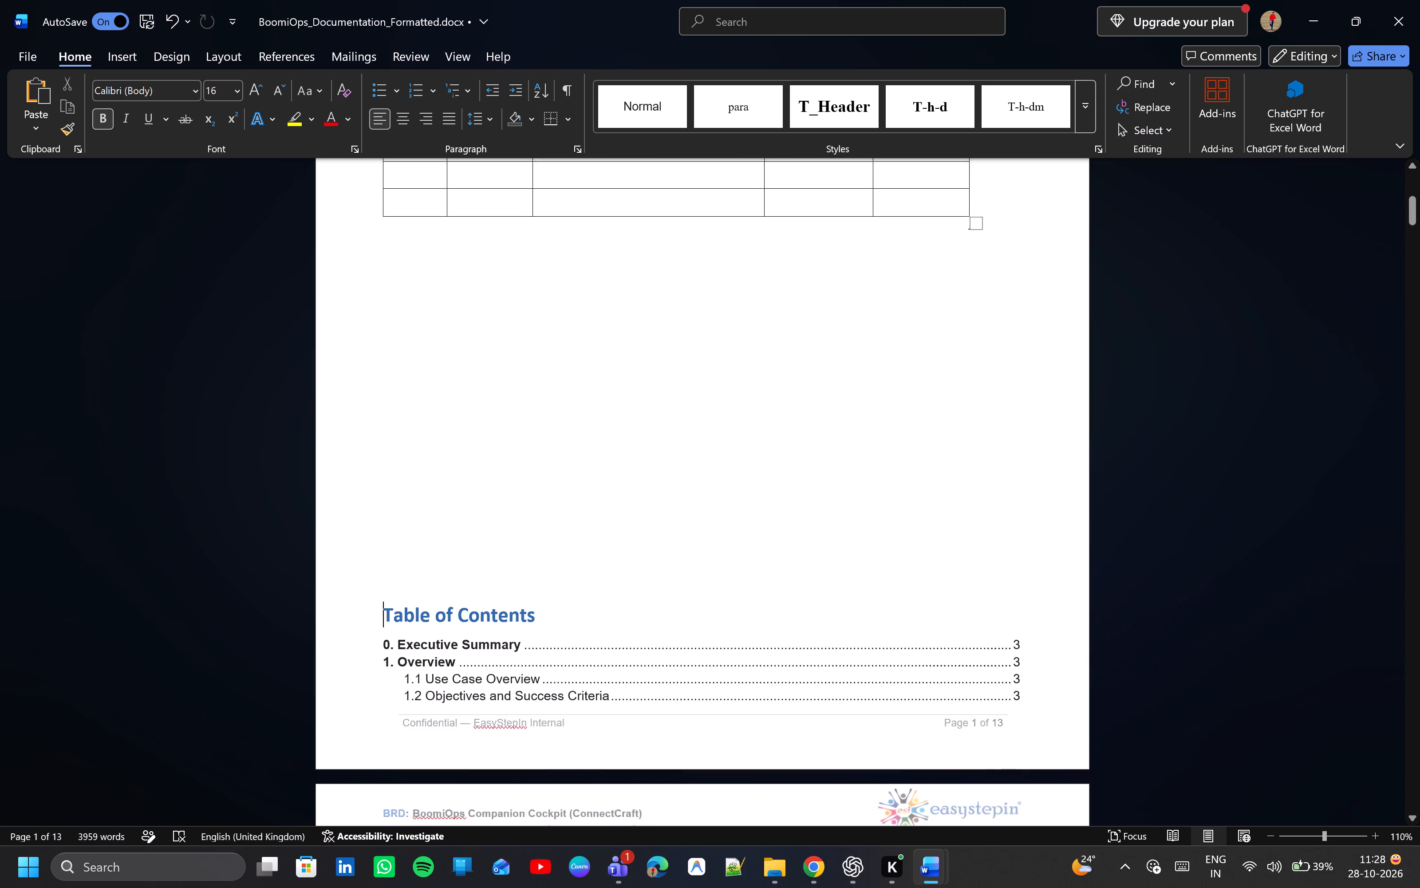
{"action": "scroll", "coordinate": [471, 409], "scroll_direction": "right", "scroll_amount": 1}
{"action": "key", "text": "Return"}
{"action": "key", "text": "Return"}
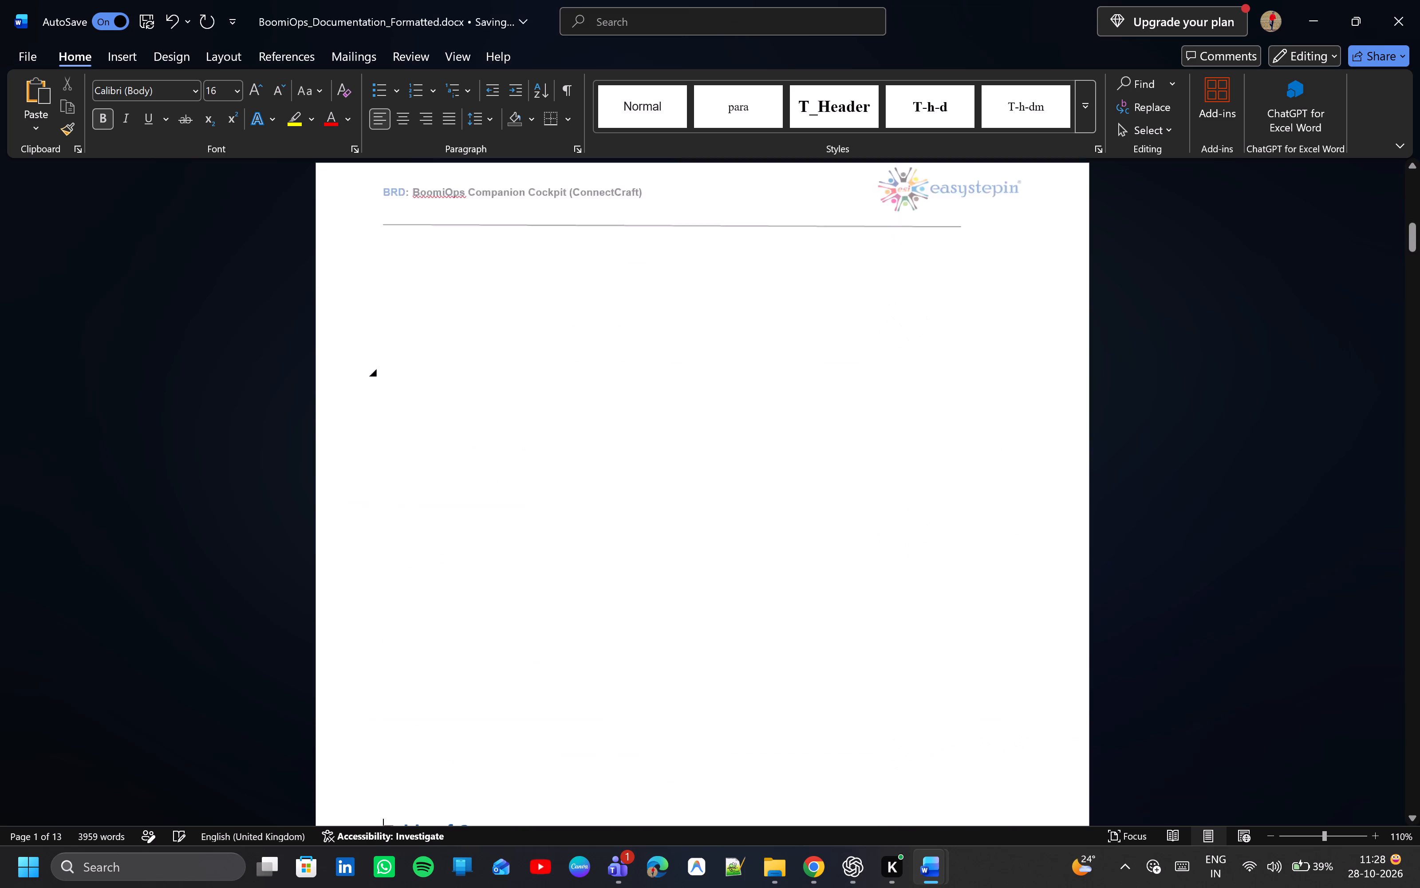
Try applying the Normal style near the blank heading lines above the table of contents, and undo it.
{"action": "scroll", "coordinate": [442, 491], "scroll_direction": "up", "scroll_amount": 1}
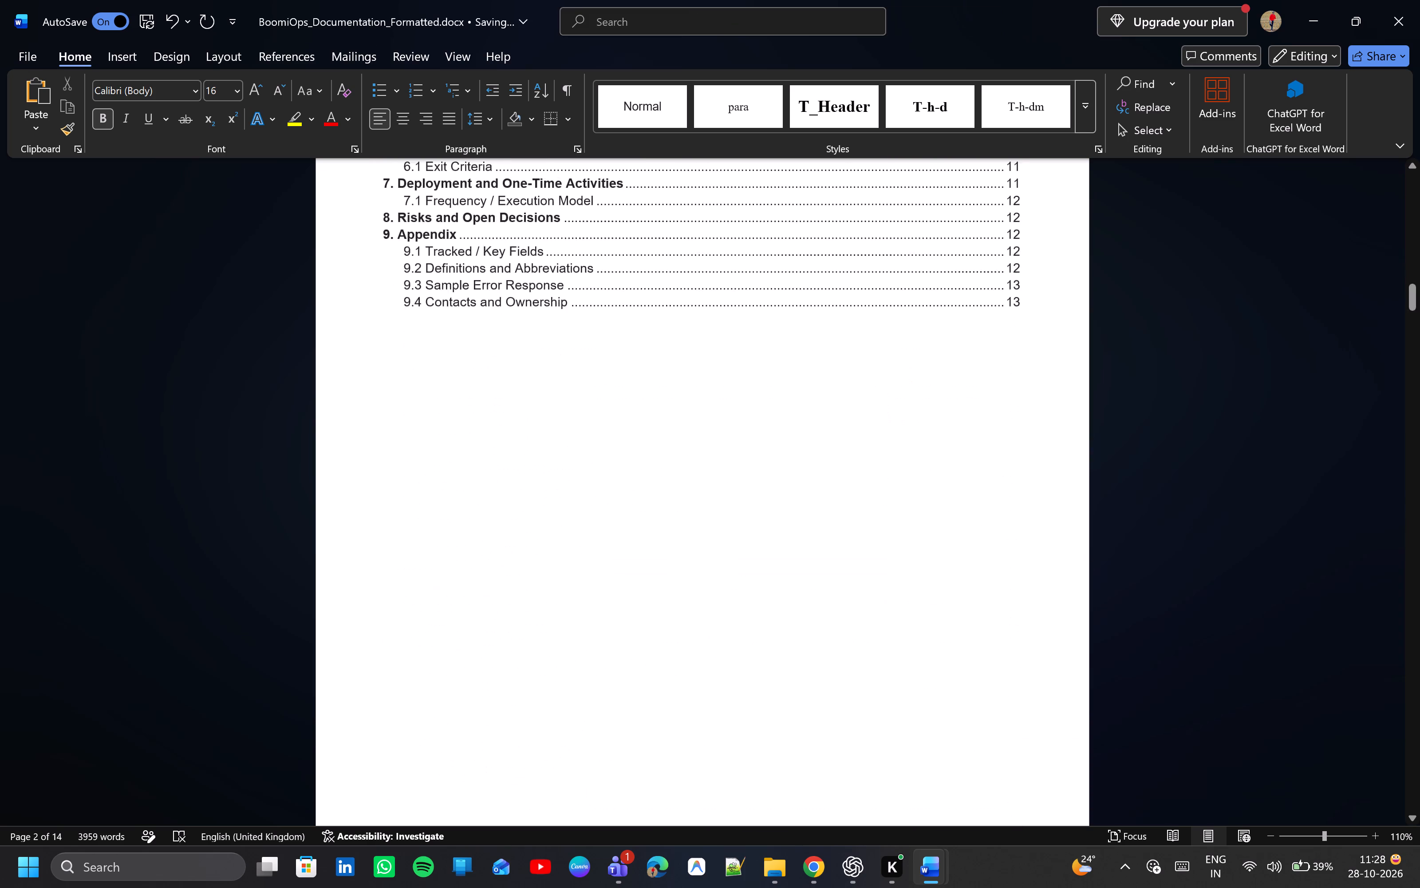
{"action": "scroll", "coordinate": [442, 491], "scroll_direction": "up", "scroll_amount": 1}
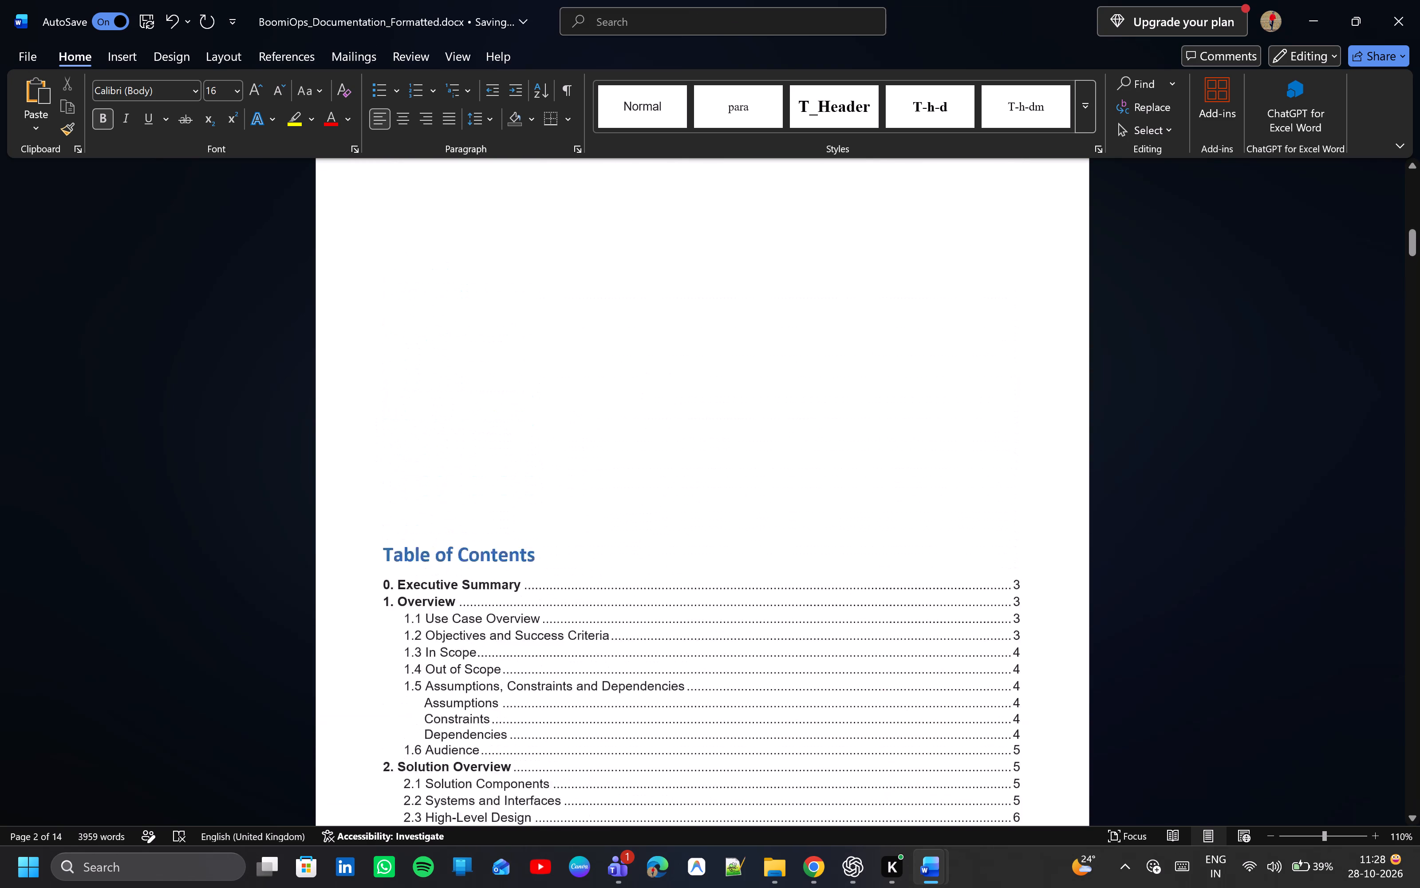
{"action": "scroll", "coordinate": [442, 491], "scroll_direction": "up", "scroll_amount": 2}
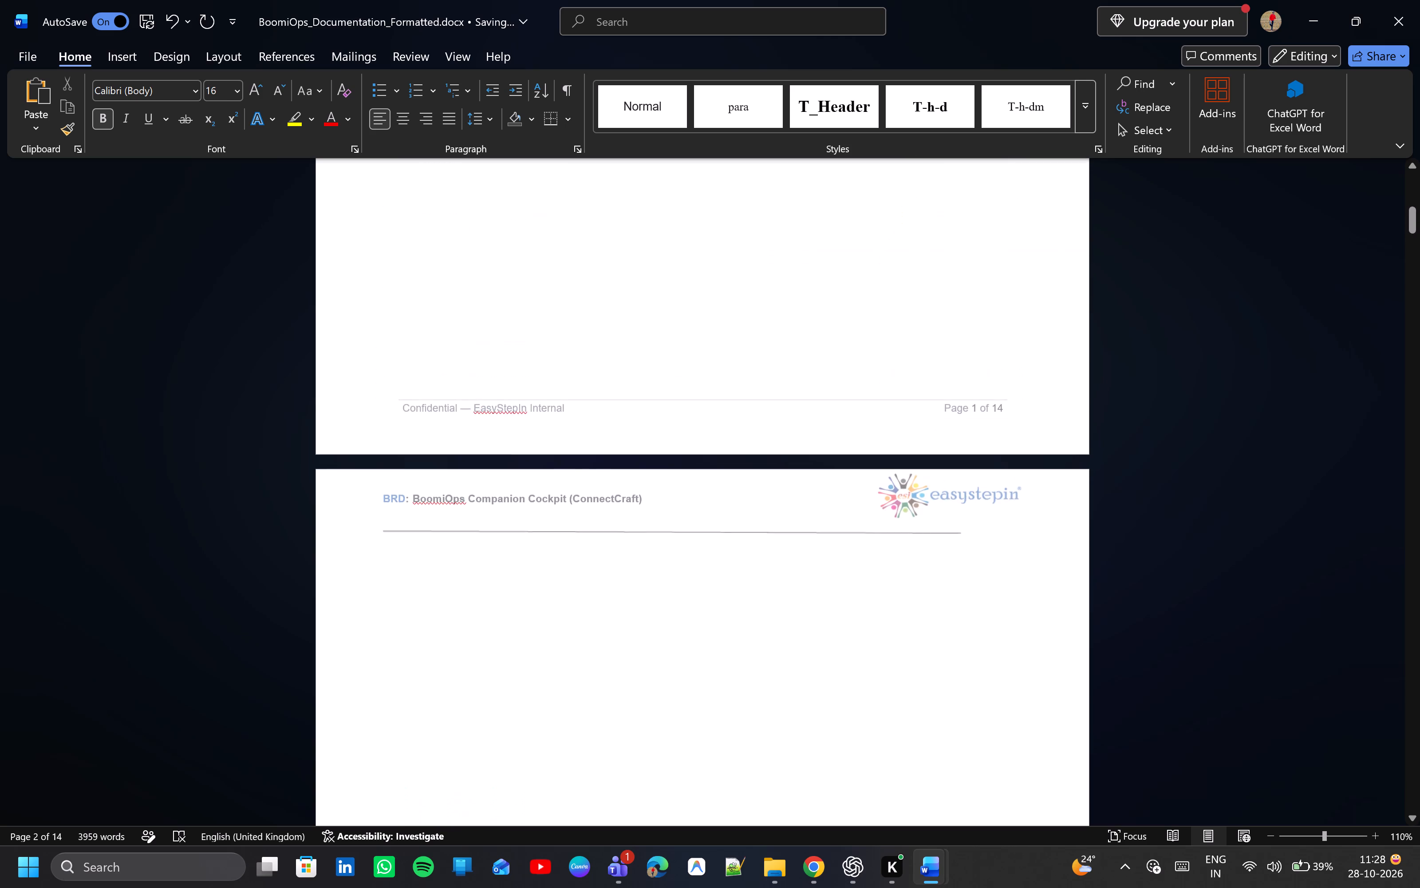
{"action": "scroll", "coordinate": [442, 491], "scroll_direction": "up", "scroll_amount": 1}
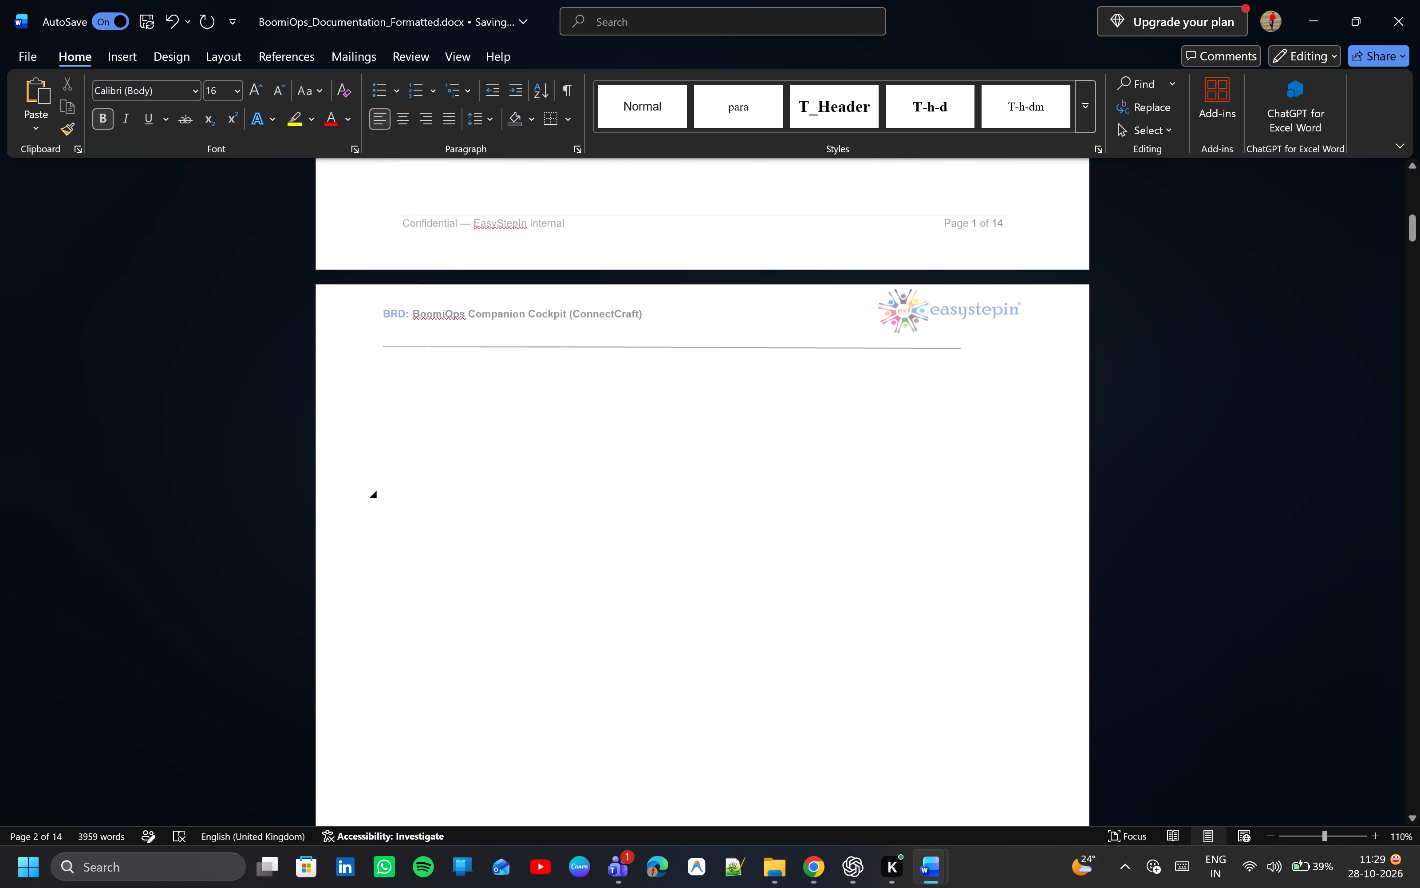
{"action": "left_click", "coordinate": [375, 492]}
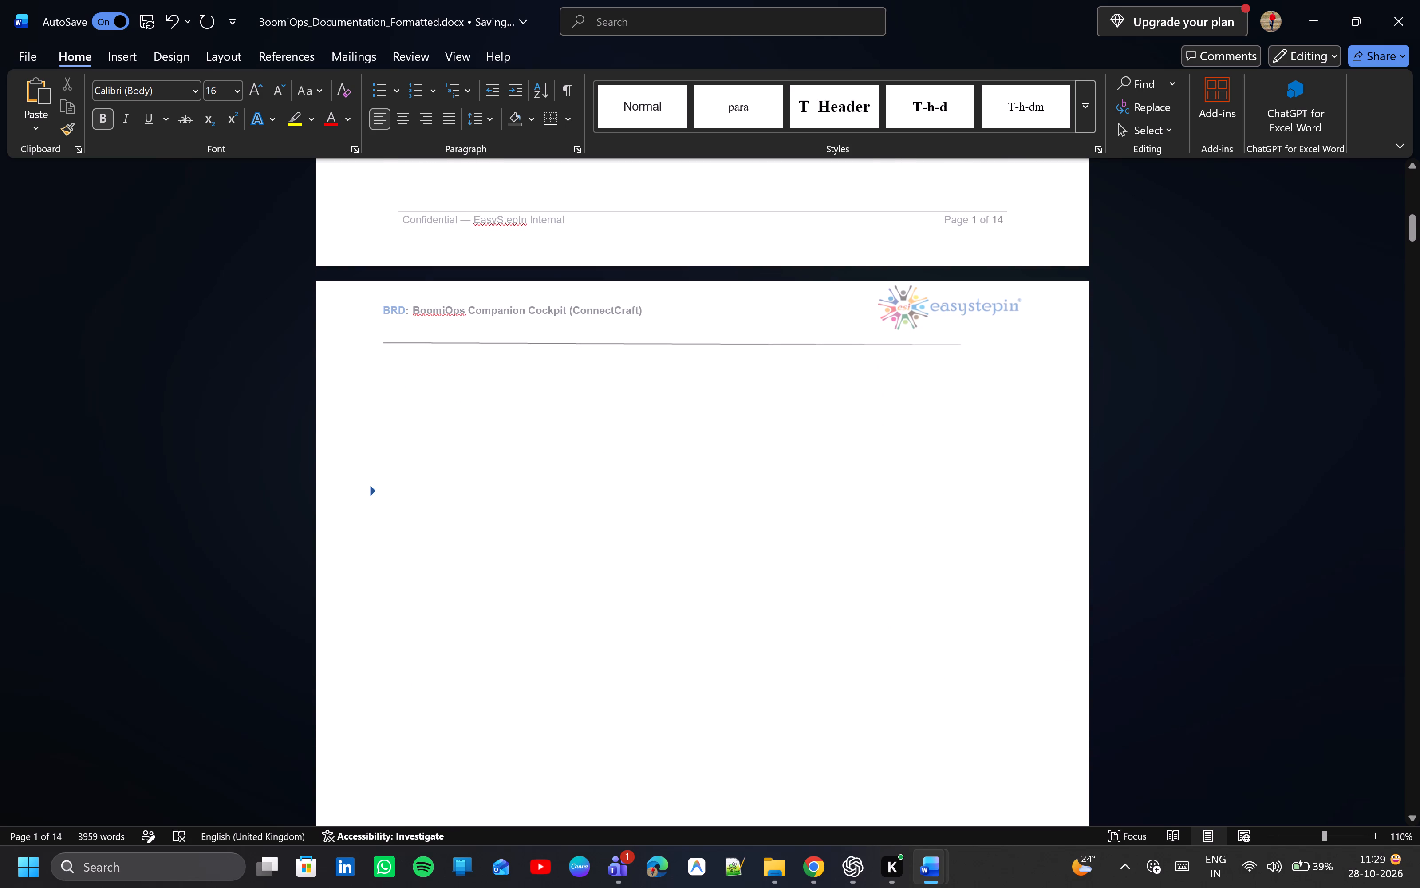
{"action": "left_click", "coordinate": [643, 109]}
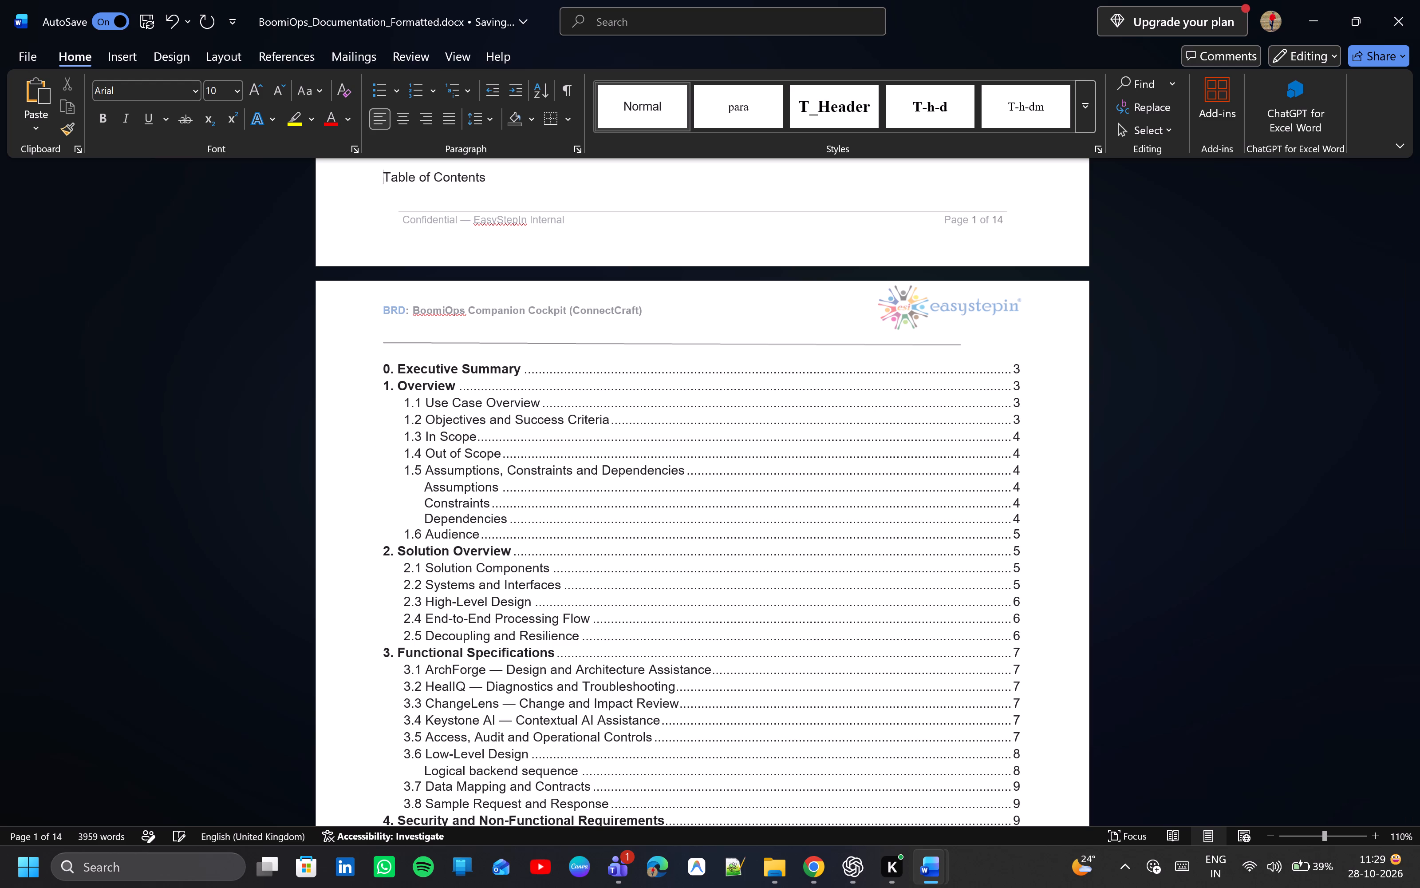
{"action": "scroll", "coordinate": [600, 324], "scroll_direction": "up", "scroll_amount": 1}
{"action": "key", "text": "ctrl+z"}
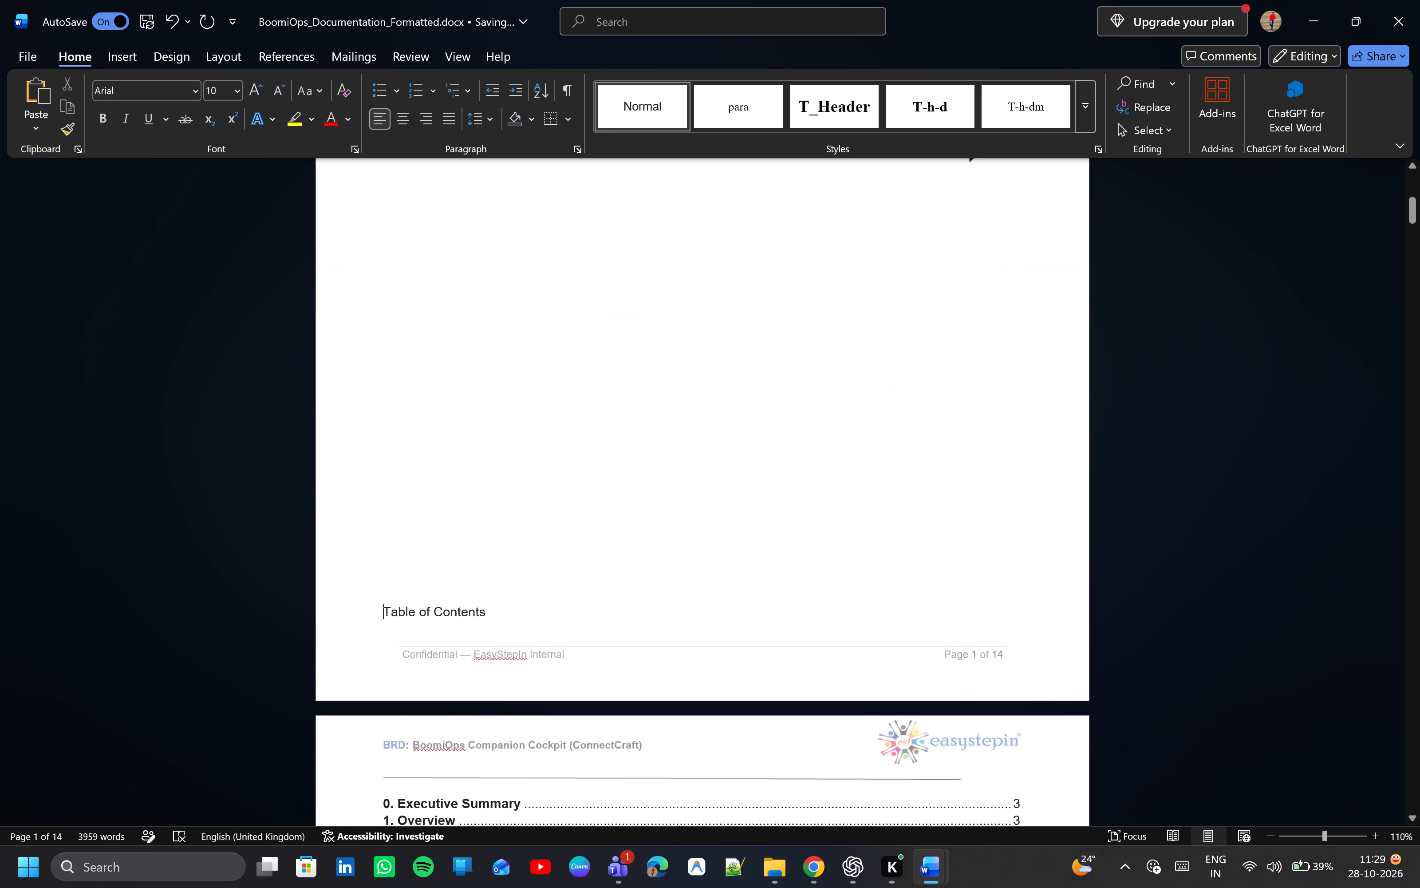
Apply the Normal style to the blank heading lines between the Document History table and the Table of Contents heading.
{"action": "scroll", "coordinate": [497, 342], "scroll_direction": "up", "scroll_amount": 1}
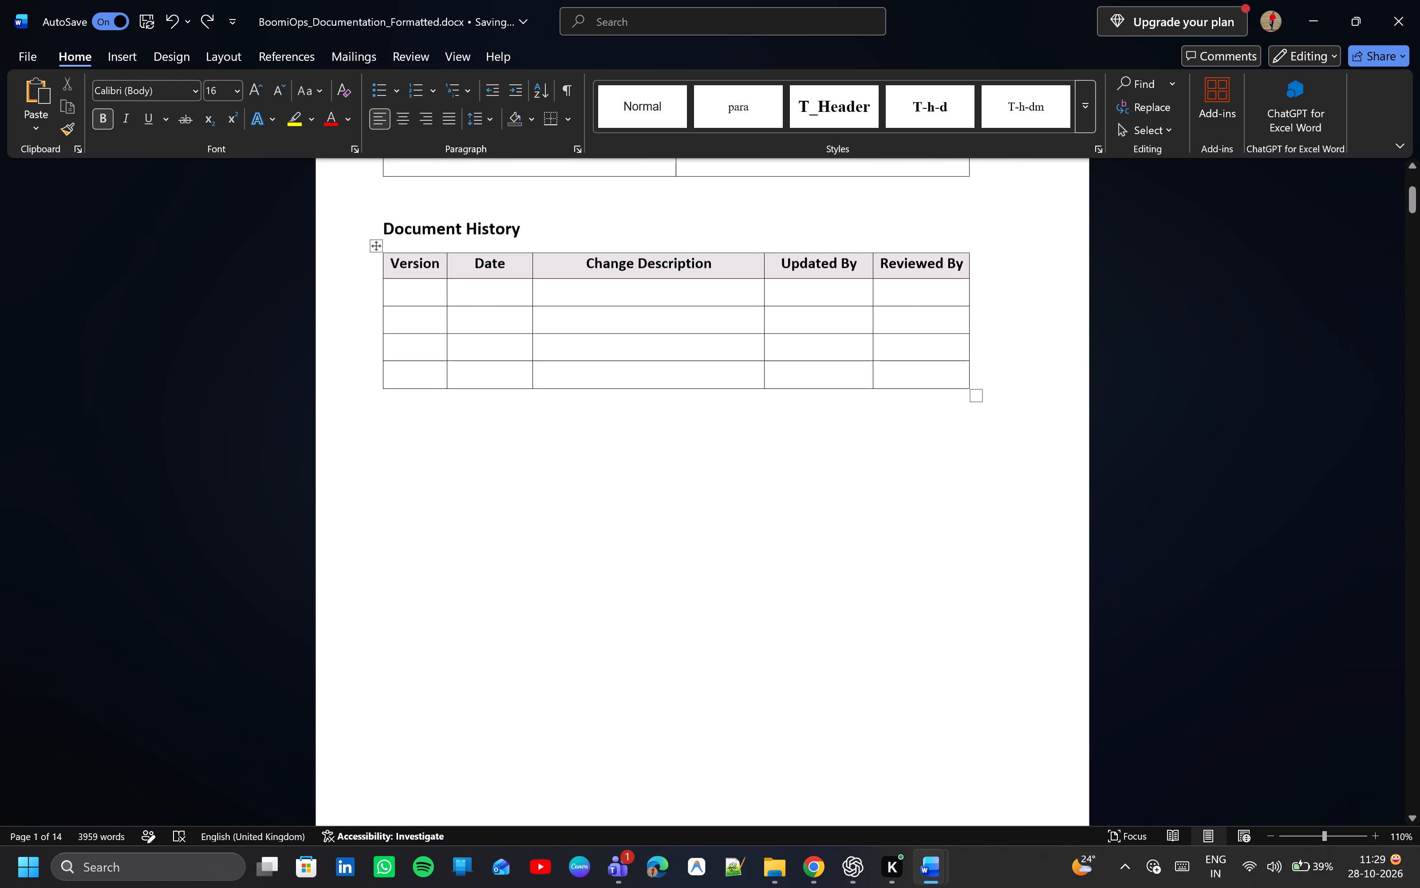
{"action": "scroll", "coordinate": [497, 342], "scroll_direction": "up", "scroll_amount": 1}
{"action": "left_click", "coordinate": [455, 422]}
{"action": "left_click", "coordinate": [448, 564]}
{"action": "scroll", "coordinate": [448, 564], "scroll_direction": "down", "scroll_amount": 1}
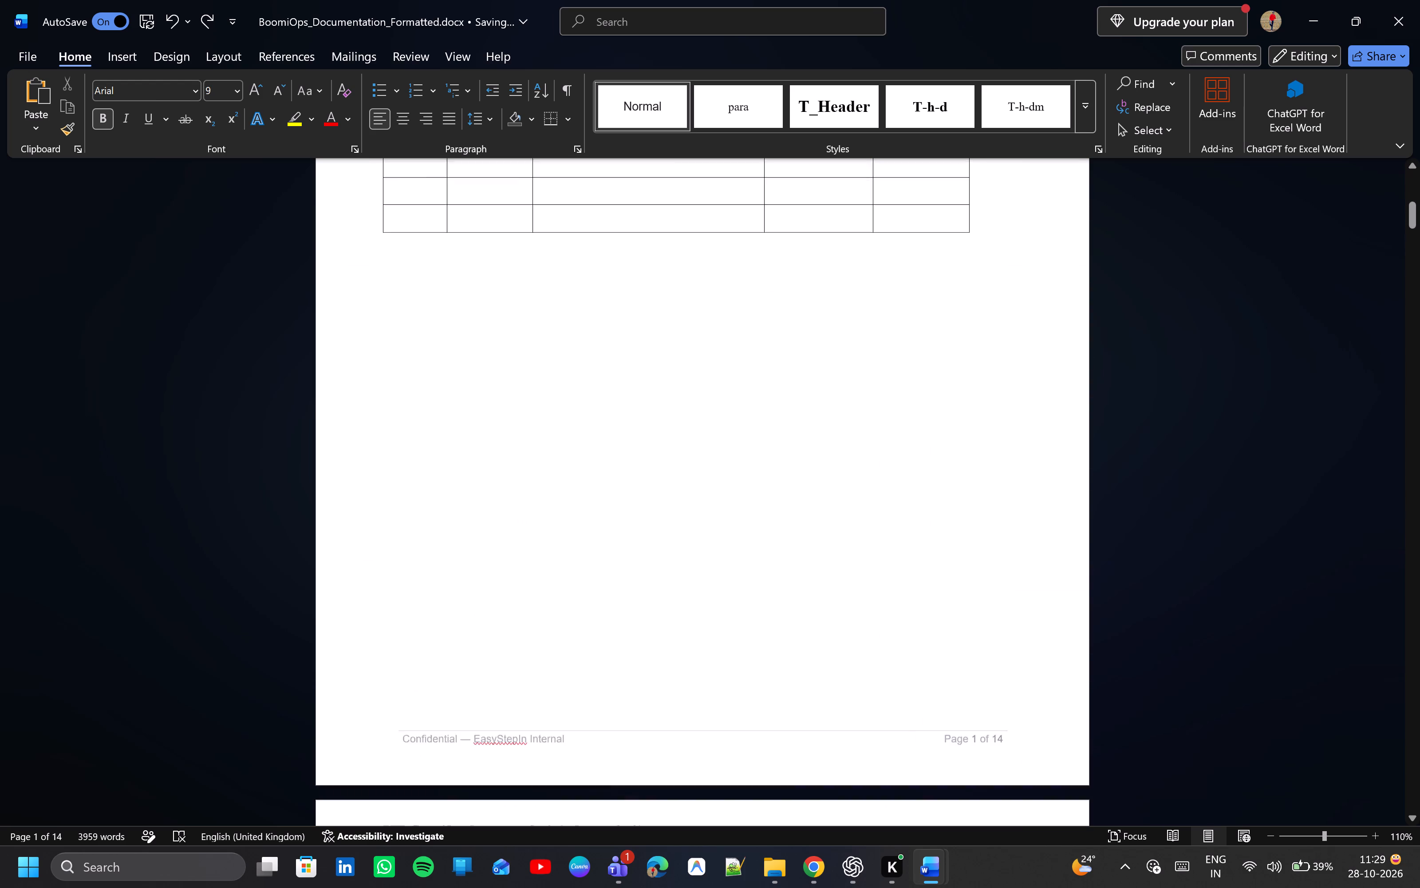
{"action": "scroll", "coordinate": [448, 564], "scroll_direction": "down", "scroll_amount": 1}
{"action": "left_click", "coordinate": [377, 559]}
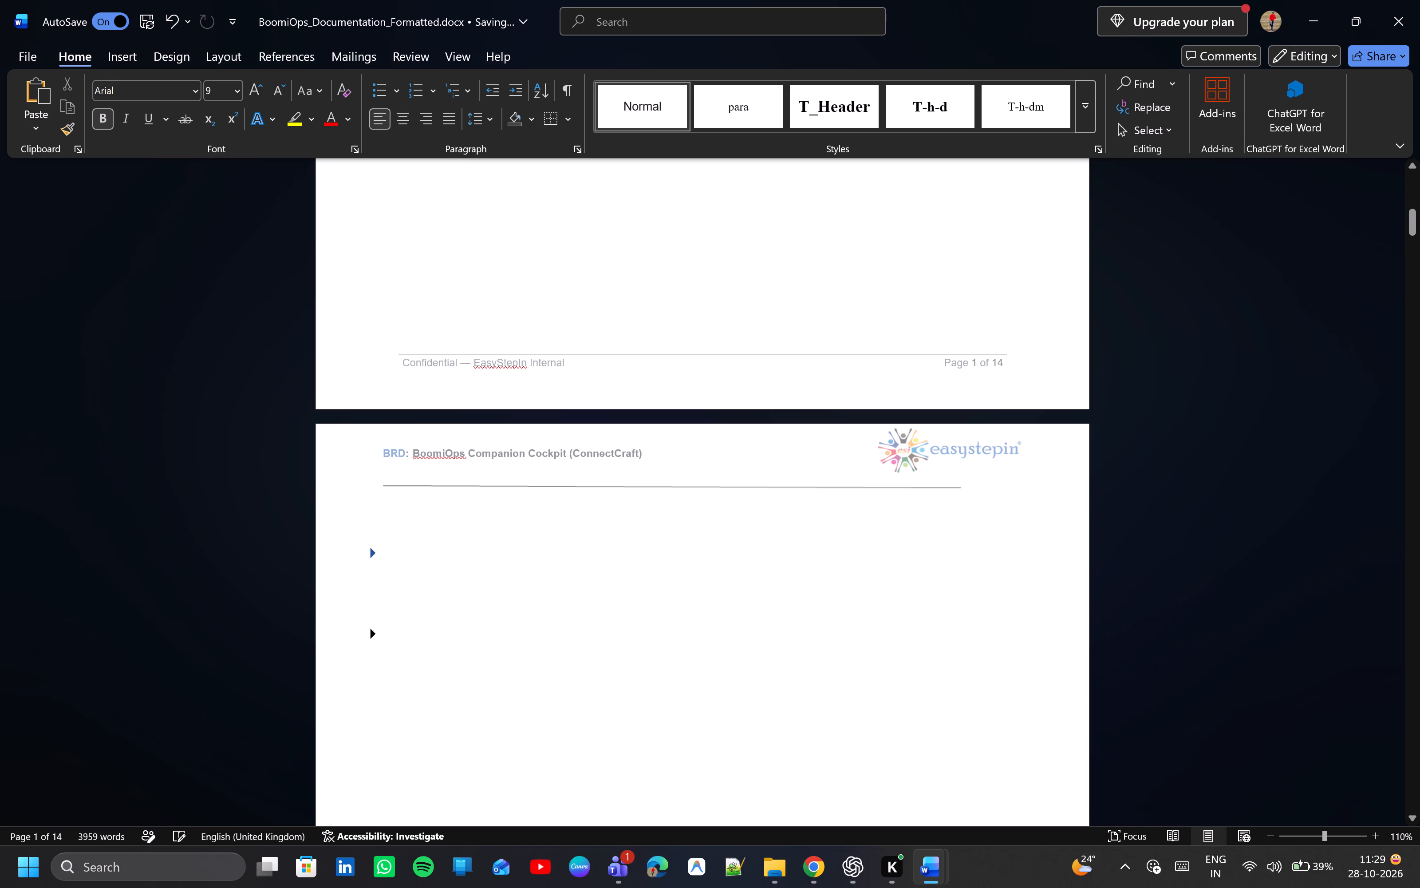
{"action": "left_click", "coordinate": [377, 559]}
{"action": "left_click", "coordinate": [407, 553]}
{"action": "left_click", "coordinate": [654, 102]}
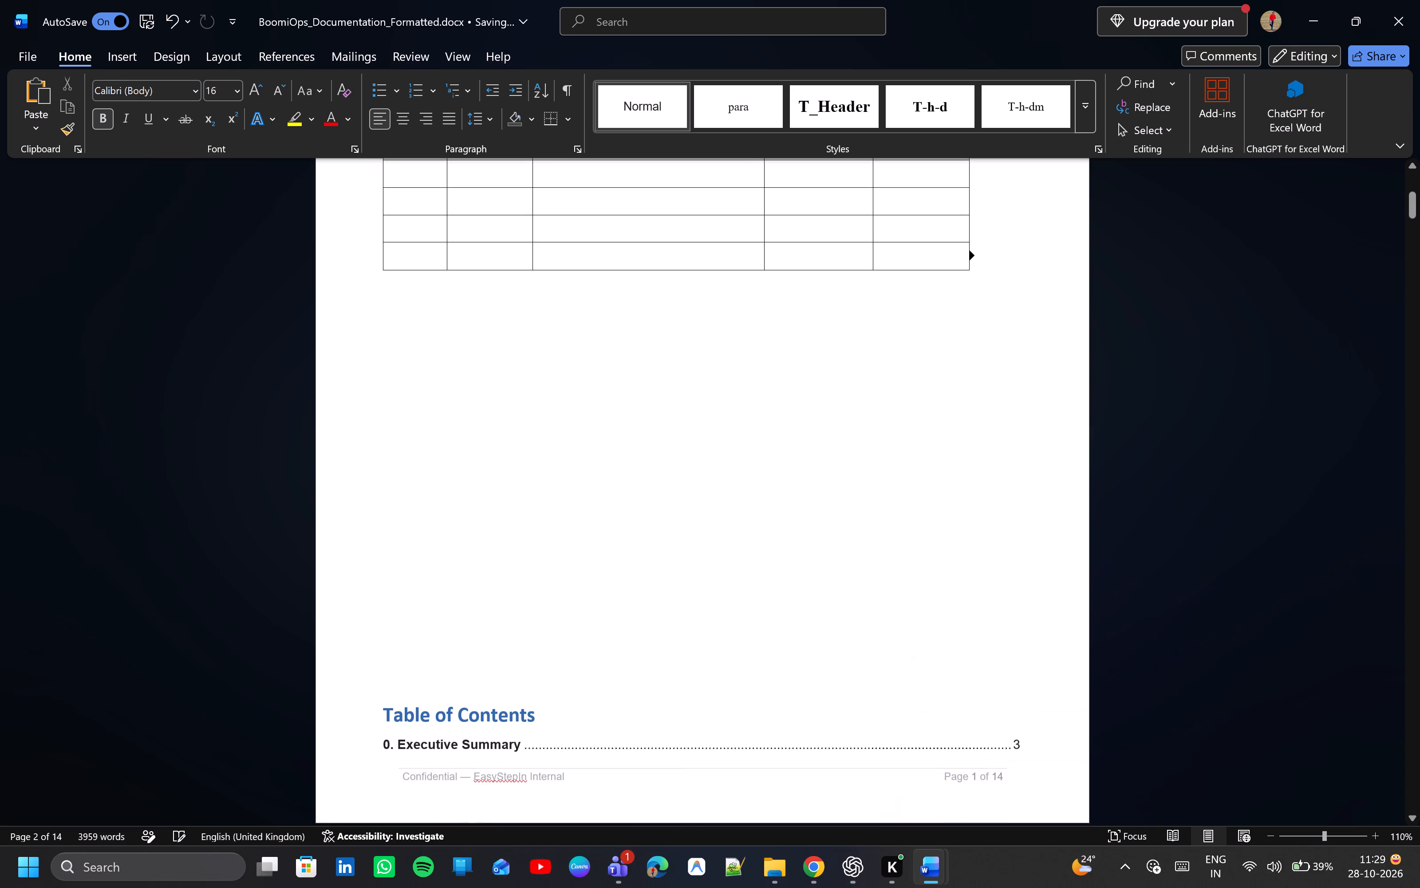
{"action": "left_click", "coordinate": [398, 681]}
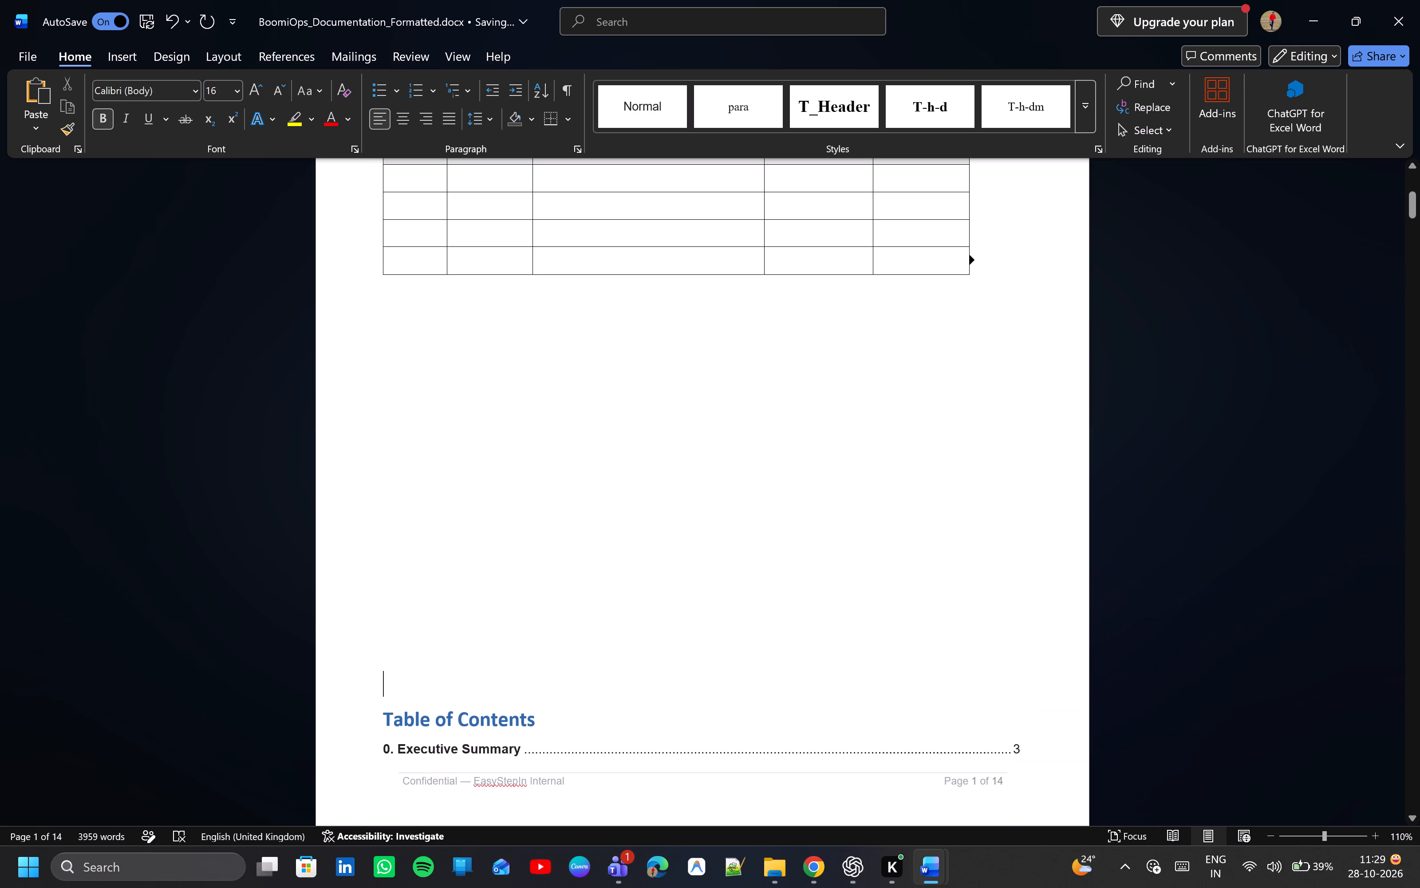
{"action": "left_click", "coordinate": [648, 106]}
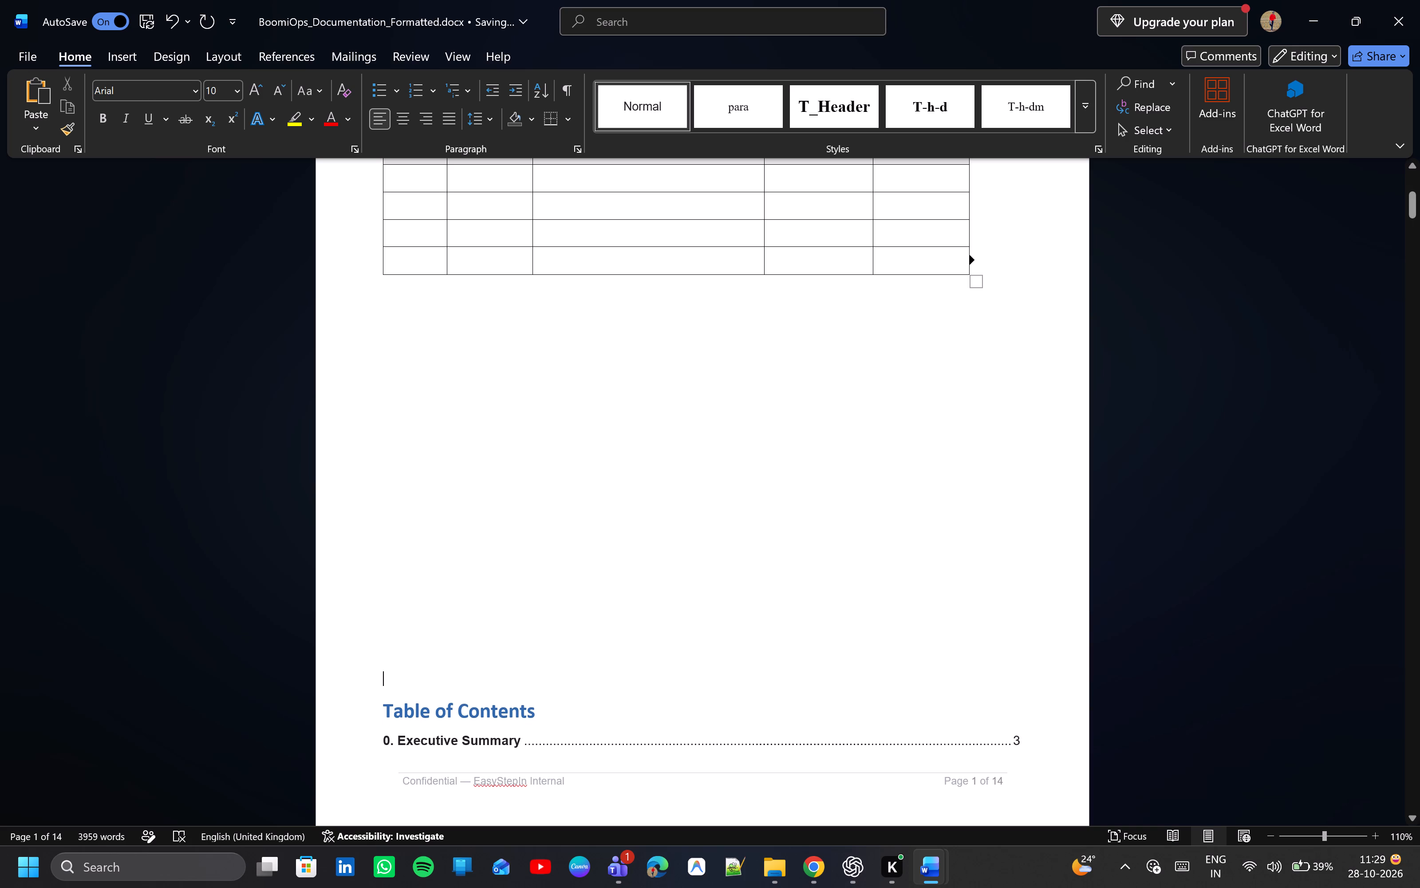
{"action": "left_click", "coordinate": [465, 625]}
{"action": "left_click", "coordinate": [628, 102]}
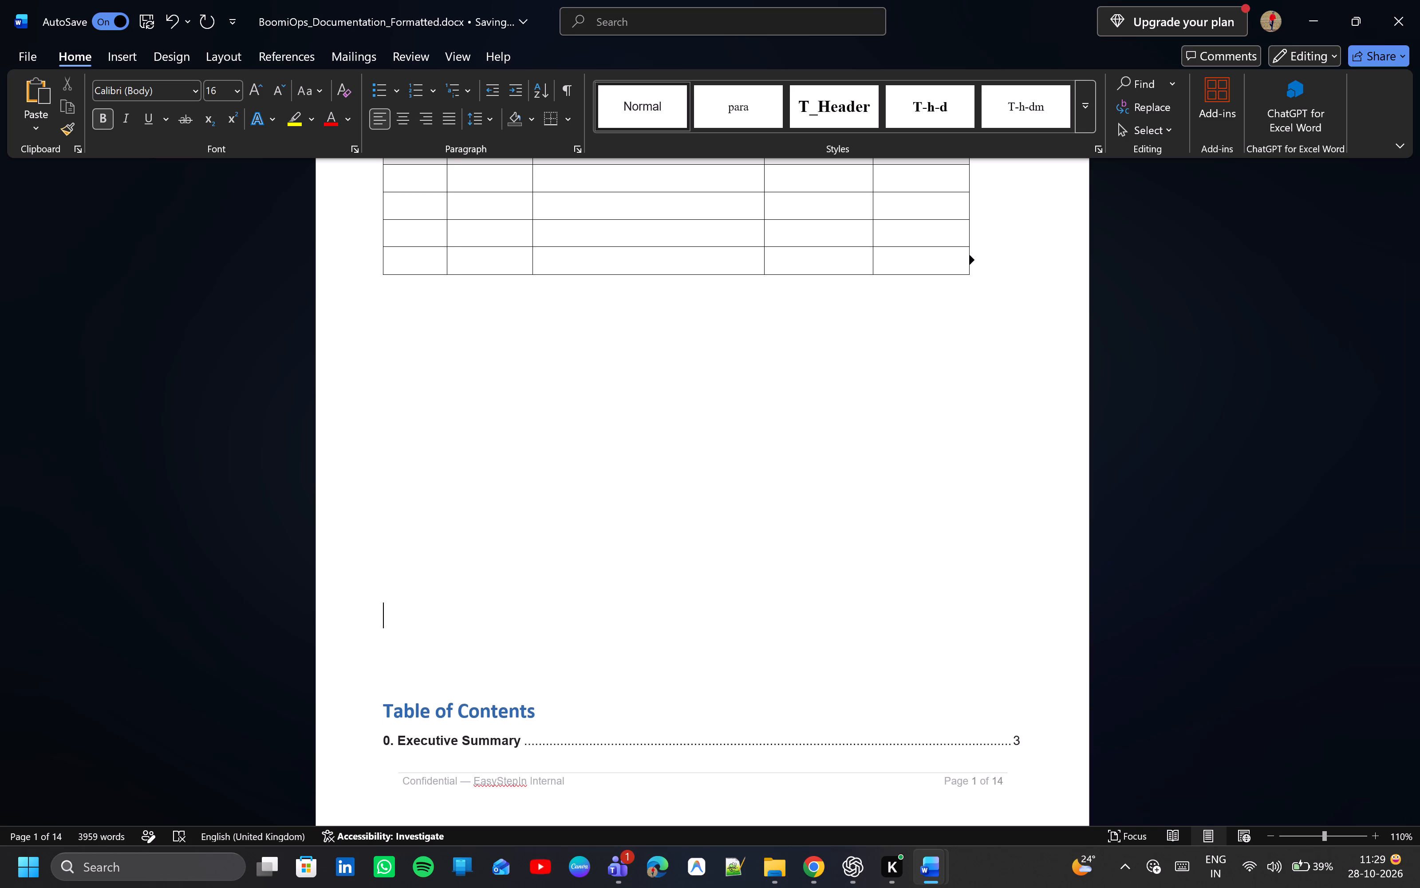
Insert seven blank lines below the Document History table so the Table of Contents starts on the second page.
{"action": "left_click", "coordinate": [486, 387]}
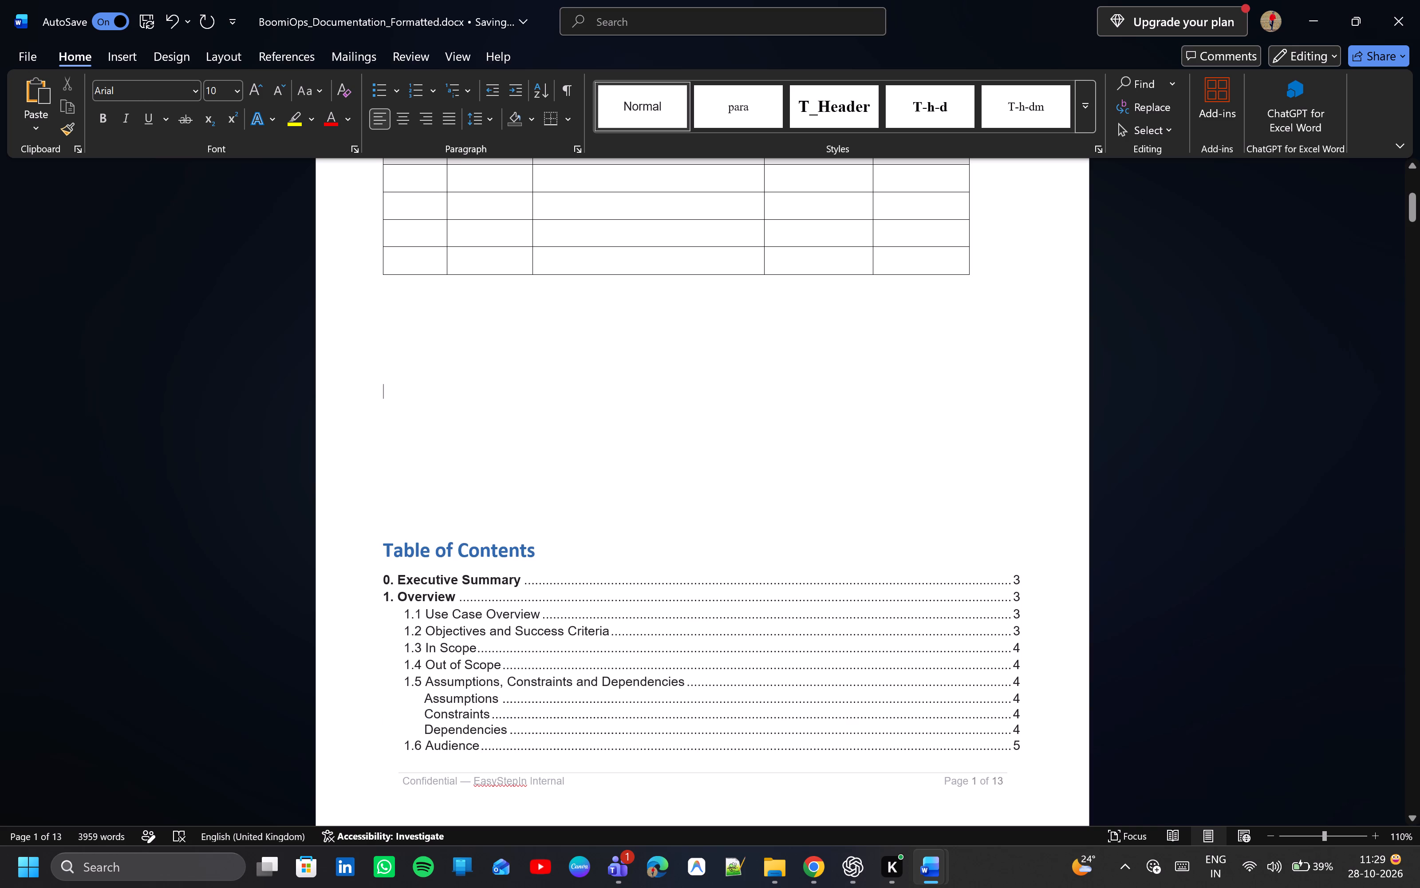
{"action": "left_click", "coordinate": [506, 336]}
{"action": "key", "text": "Return"}
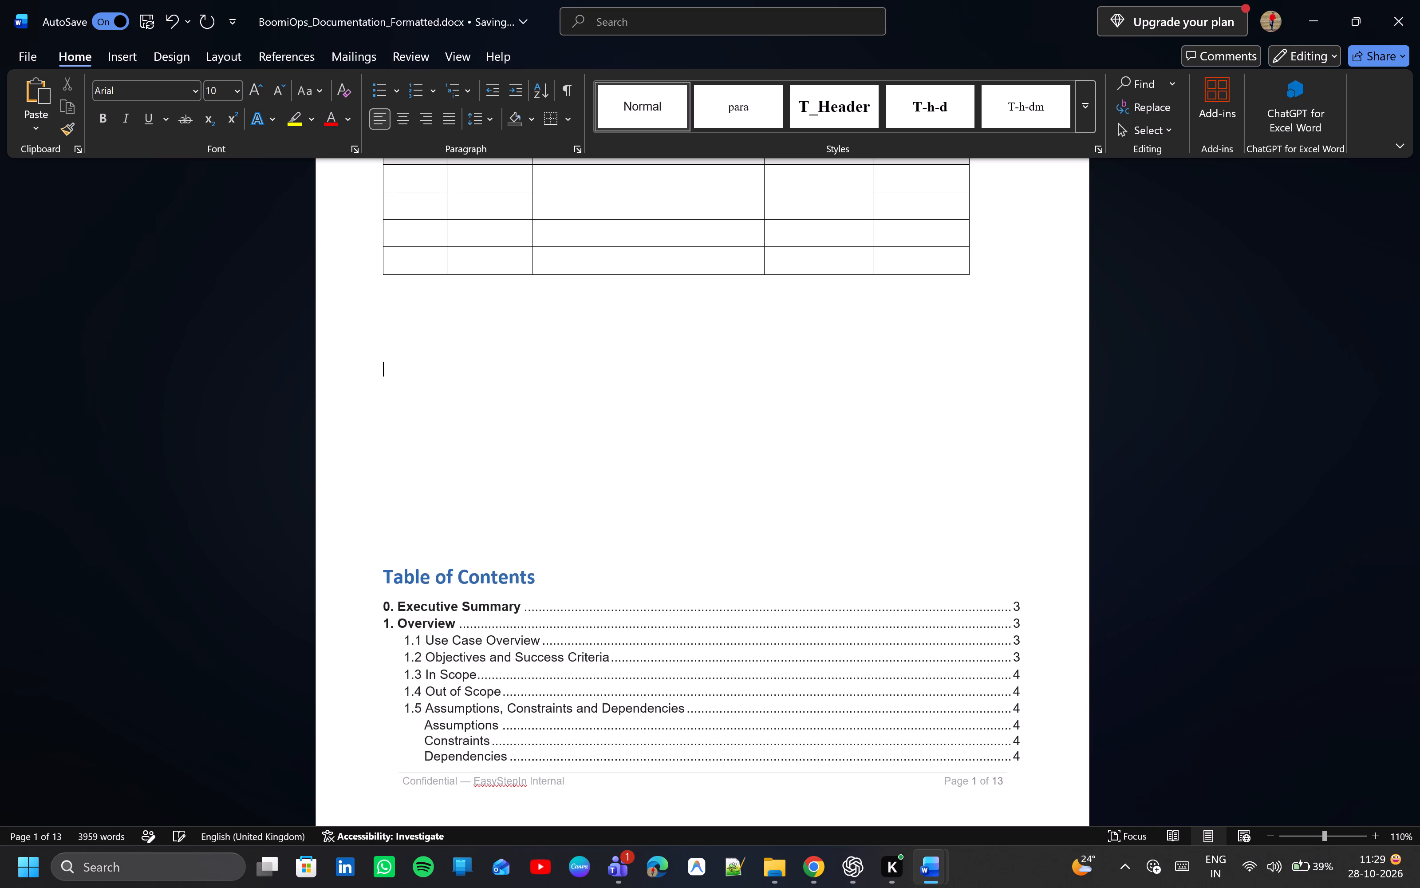
{"action": "key", "text": "Return"}
{"action": "key", "text": "Return"}
{"action": "key", "text": "Return"}
{"action": "key", "text": "Return"}
{"action": "key", "text": "Return"}
{"action": "key", "text": "Return"}
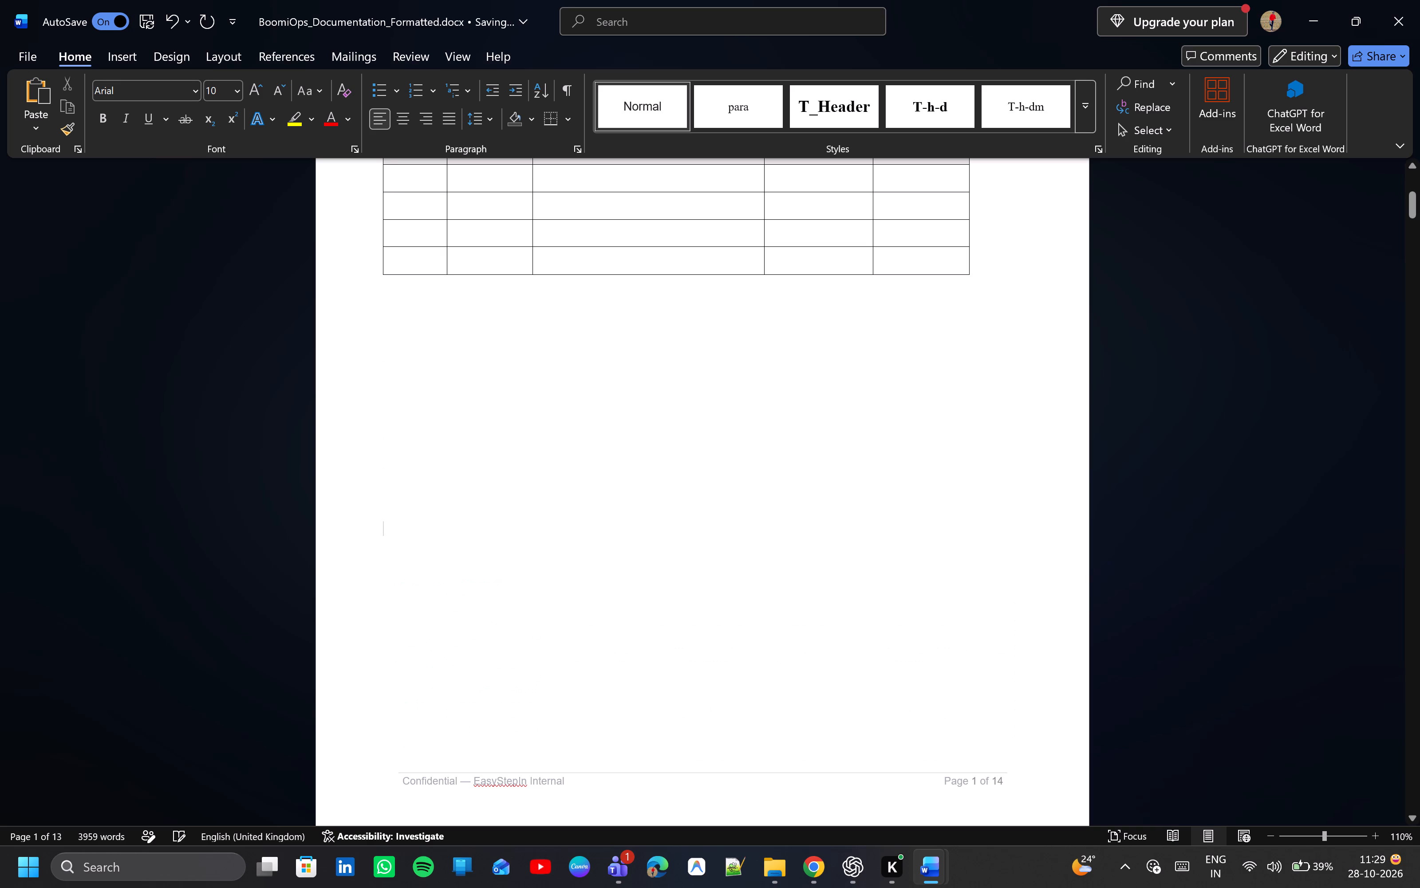
Open the header for editing on the page following the table of contents.
{"action": "scroll", "coordinate": [509, 397], "scroll_direction": "down", "scroll_amount": 1}
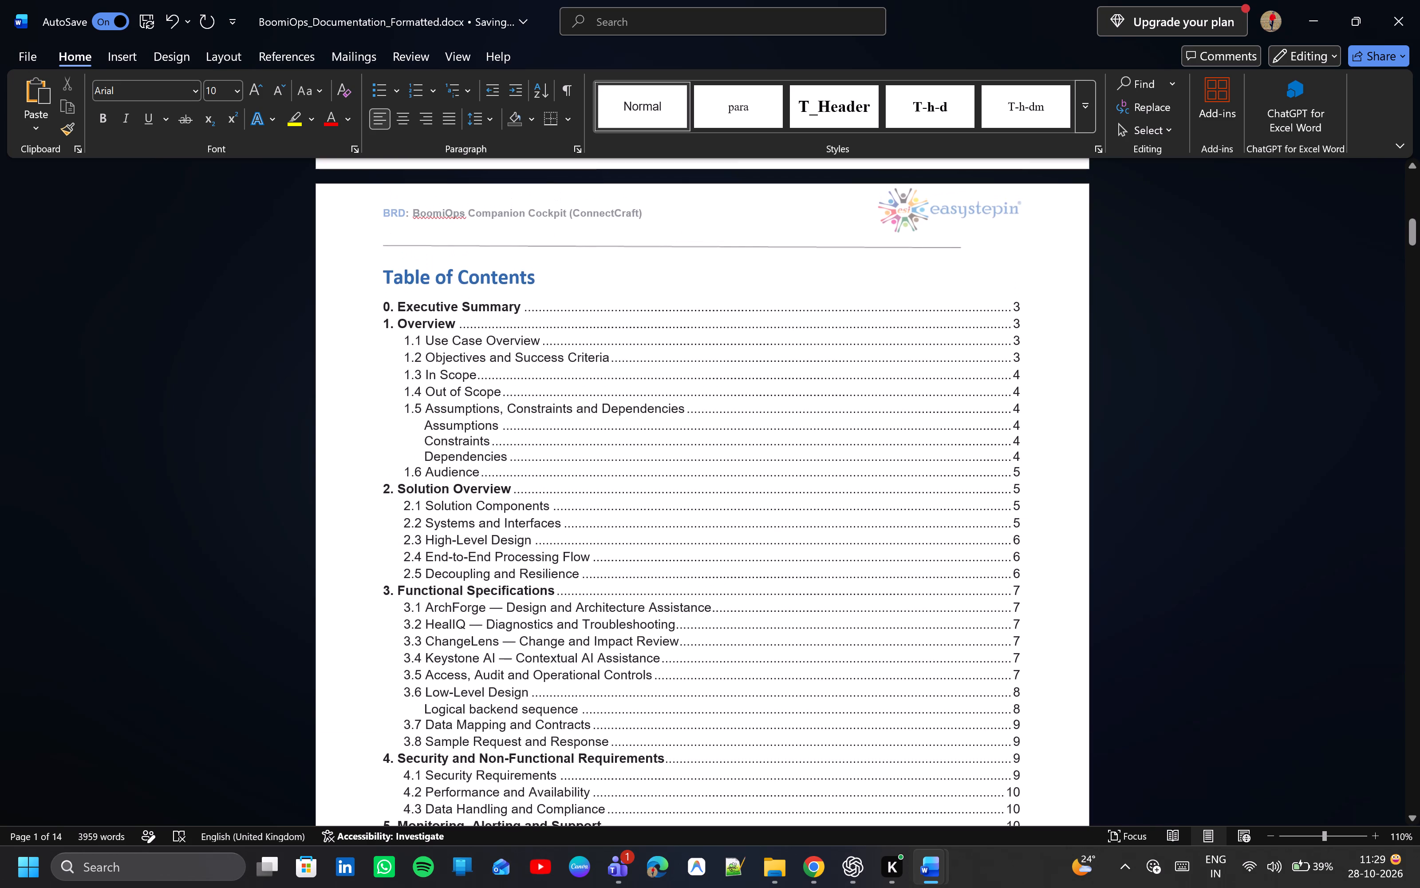
{"action": "scroll", "coordinate": [572, 414], "scroll_direction": "down", "scroll_amount": 1}
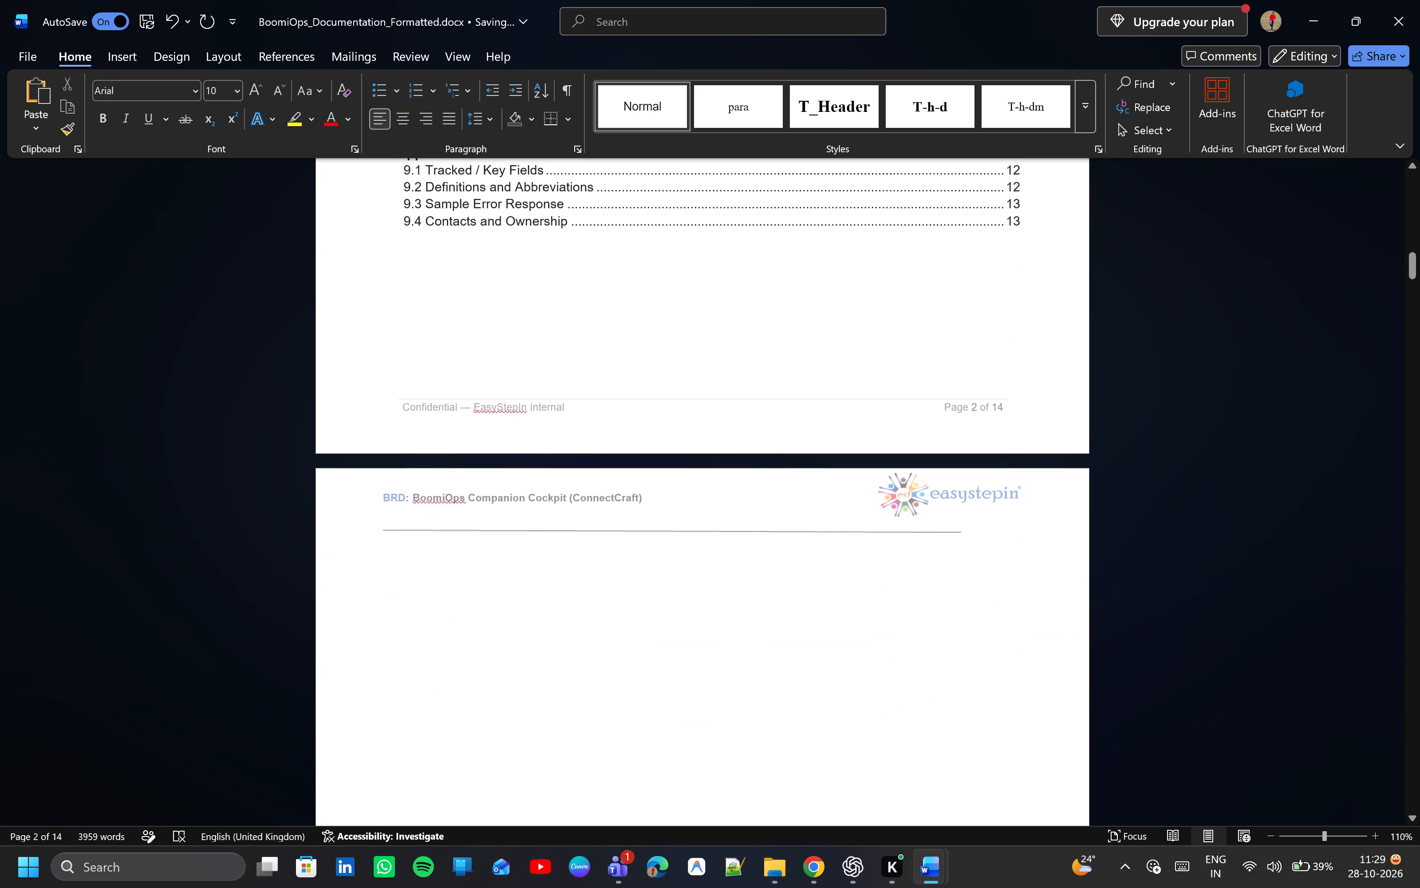
{"action": "scroll", "coordinate": [645, 567], "scroll_direction": "down", "scroll_amount": 1}
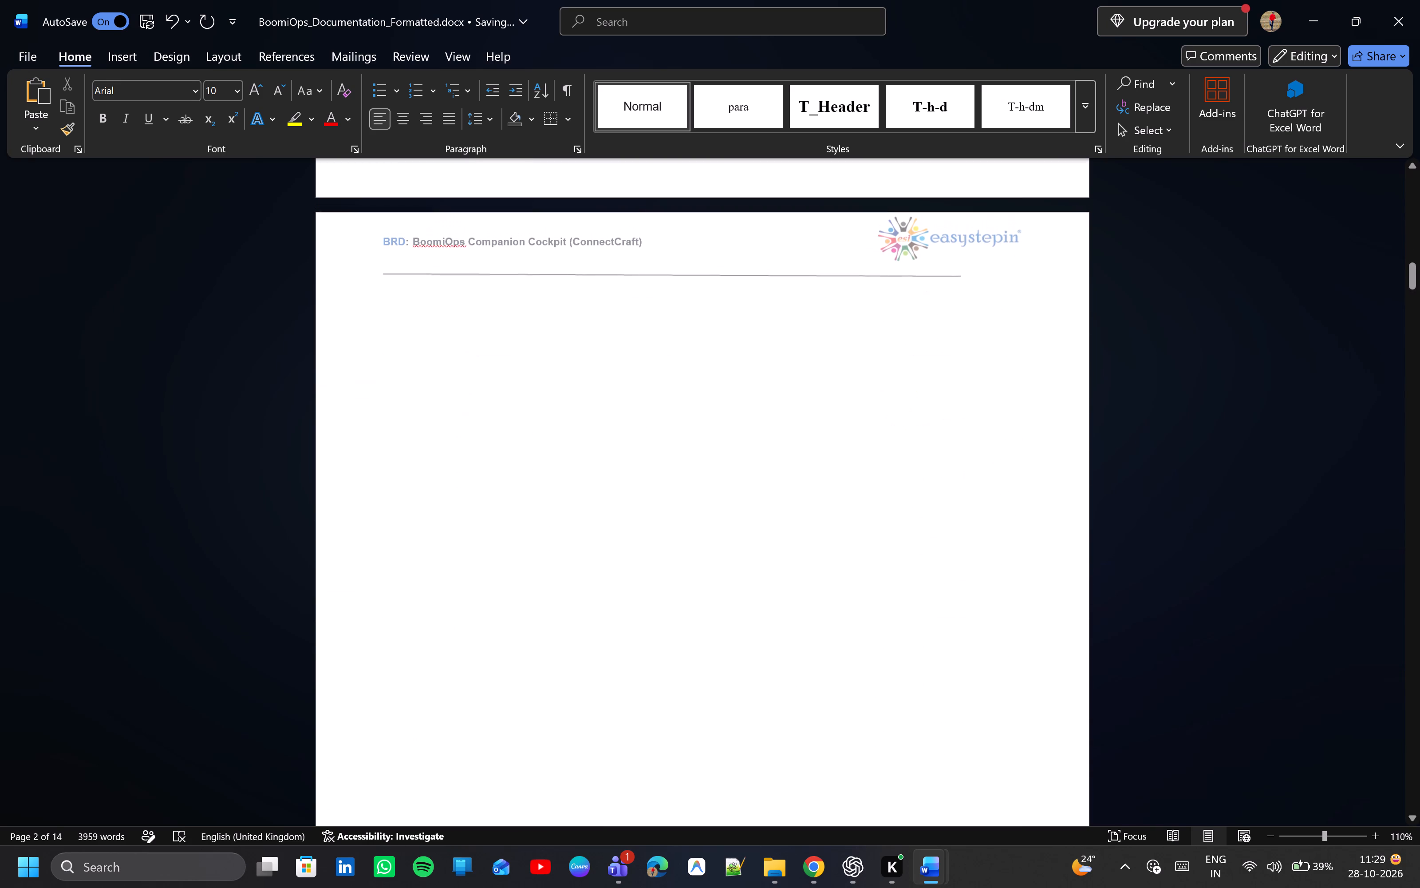
{"action": "double_click", "coordinate": [815, 242]}
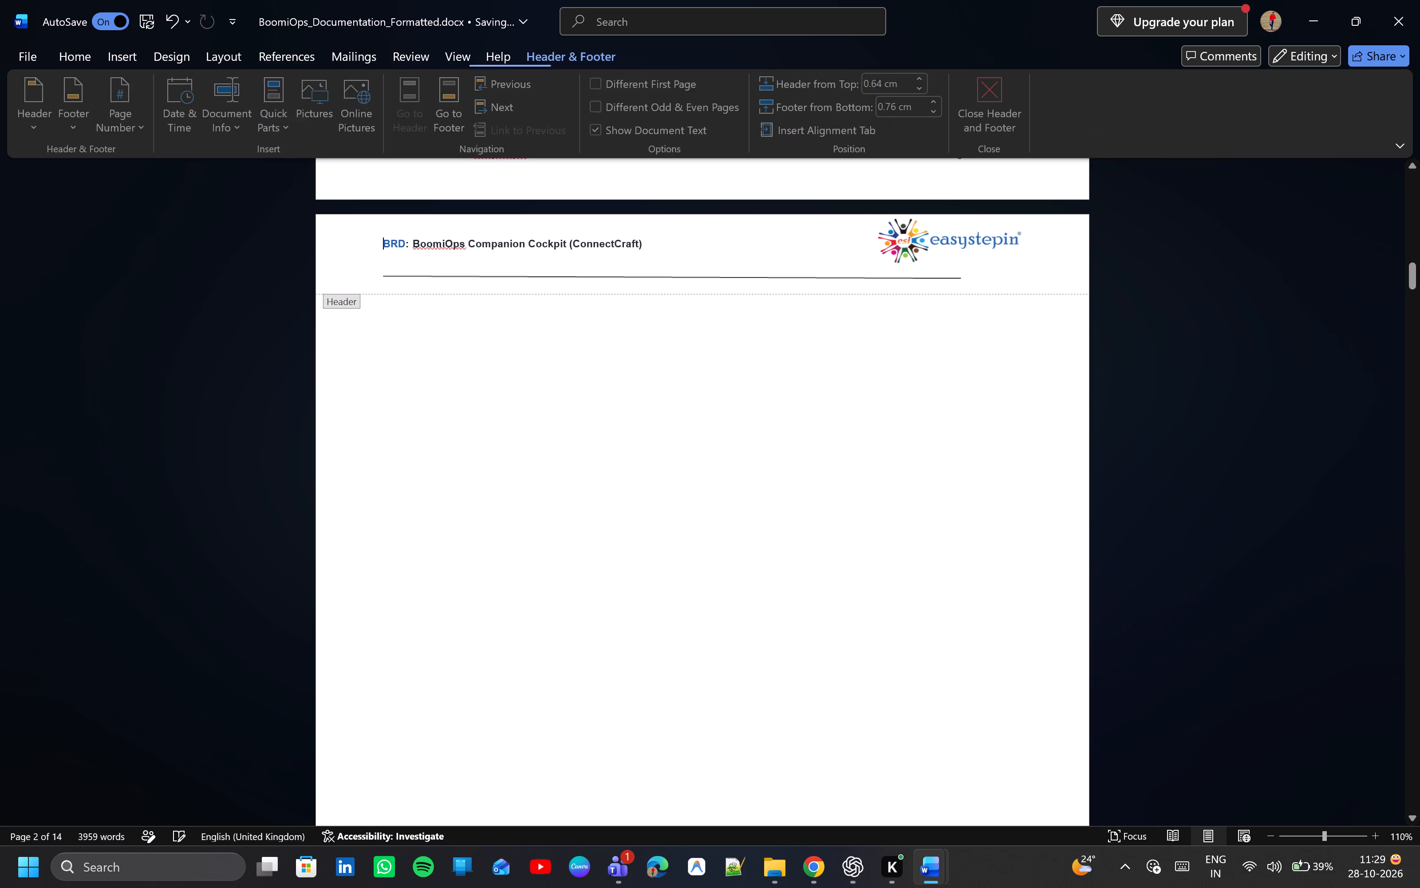
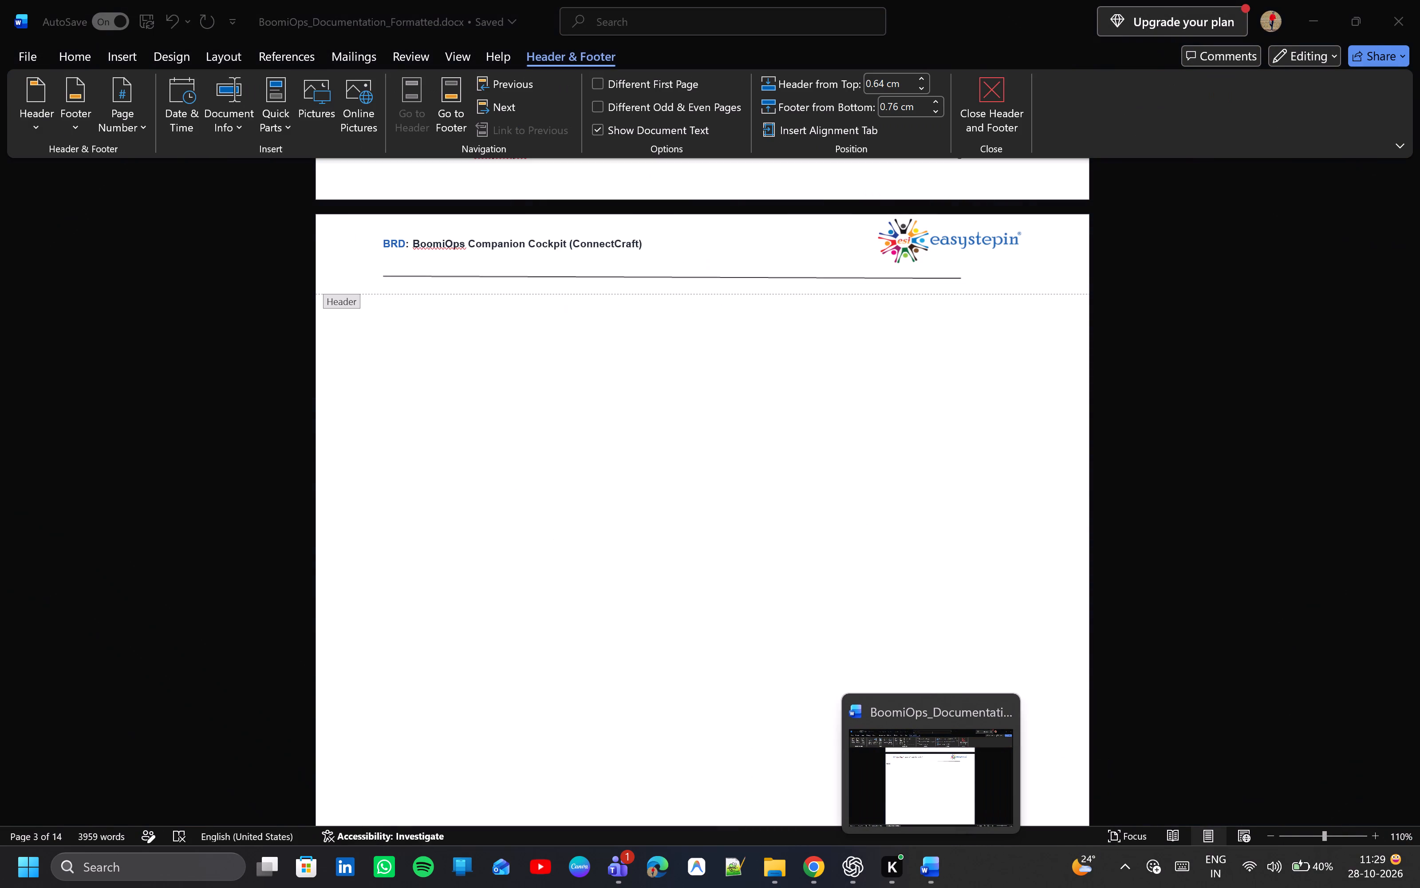
Leave header editing and return to the document body on the page following the table of contents.
{"action": "scroll", "coordinate": [773, 555], "scroll_direction": "up", "scroll_amount": 1}
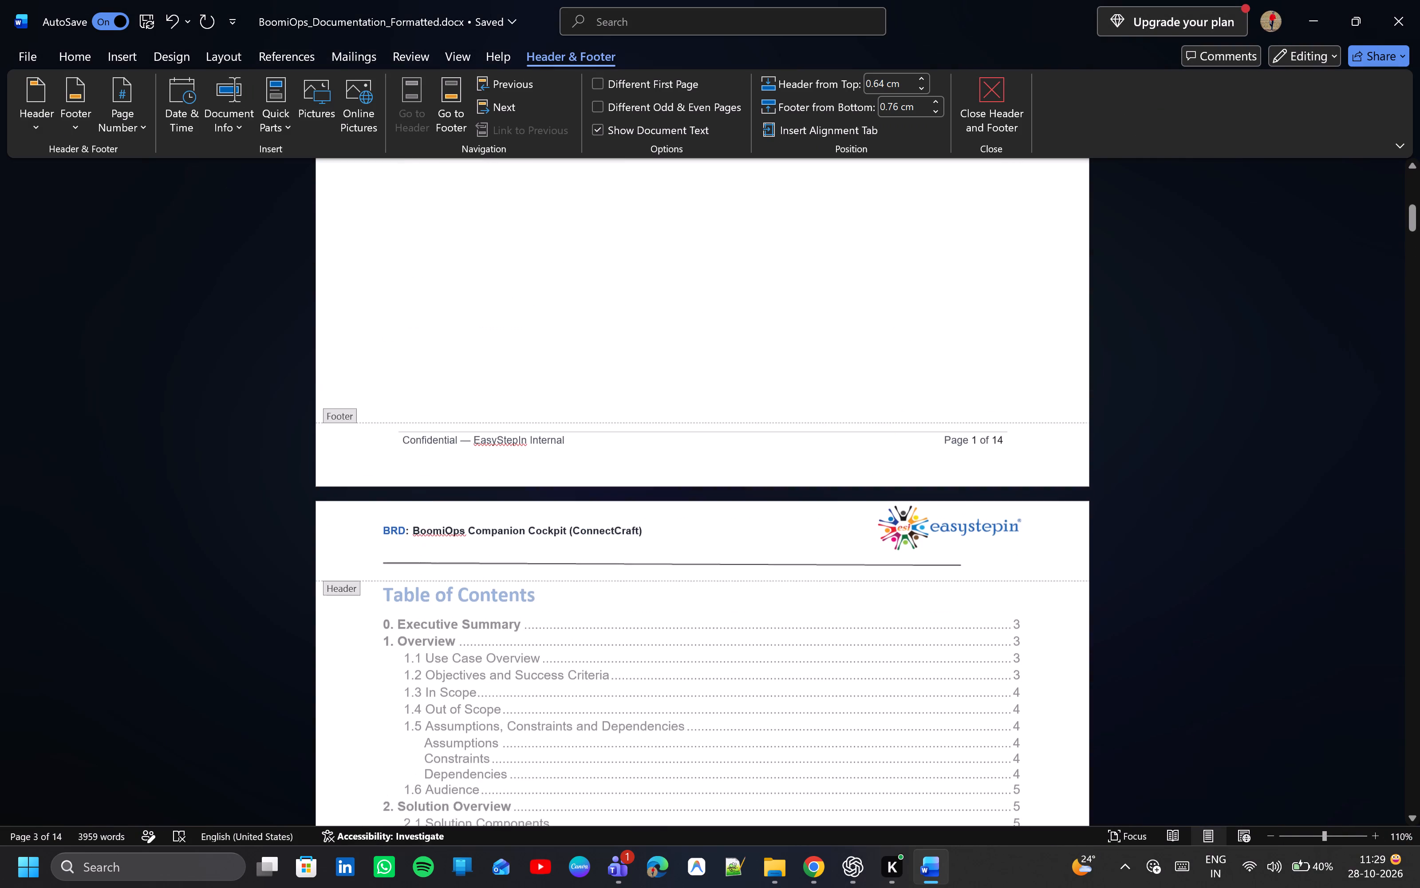
{"action": "scroll", "coordinate": [773, 555], "scroll_direction": "up", "scroll_amount": 1}
{"action": "left_click", "coordinate": [773, 555]}
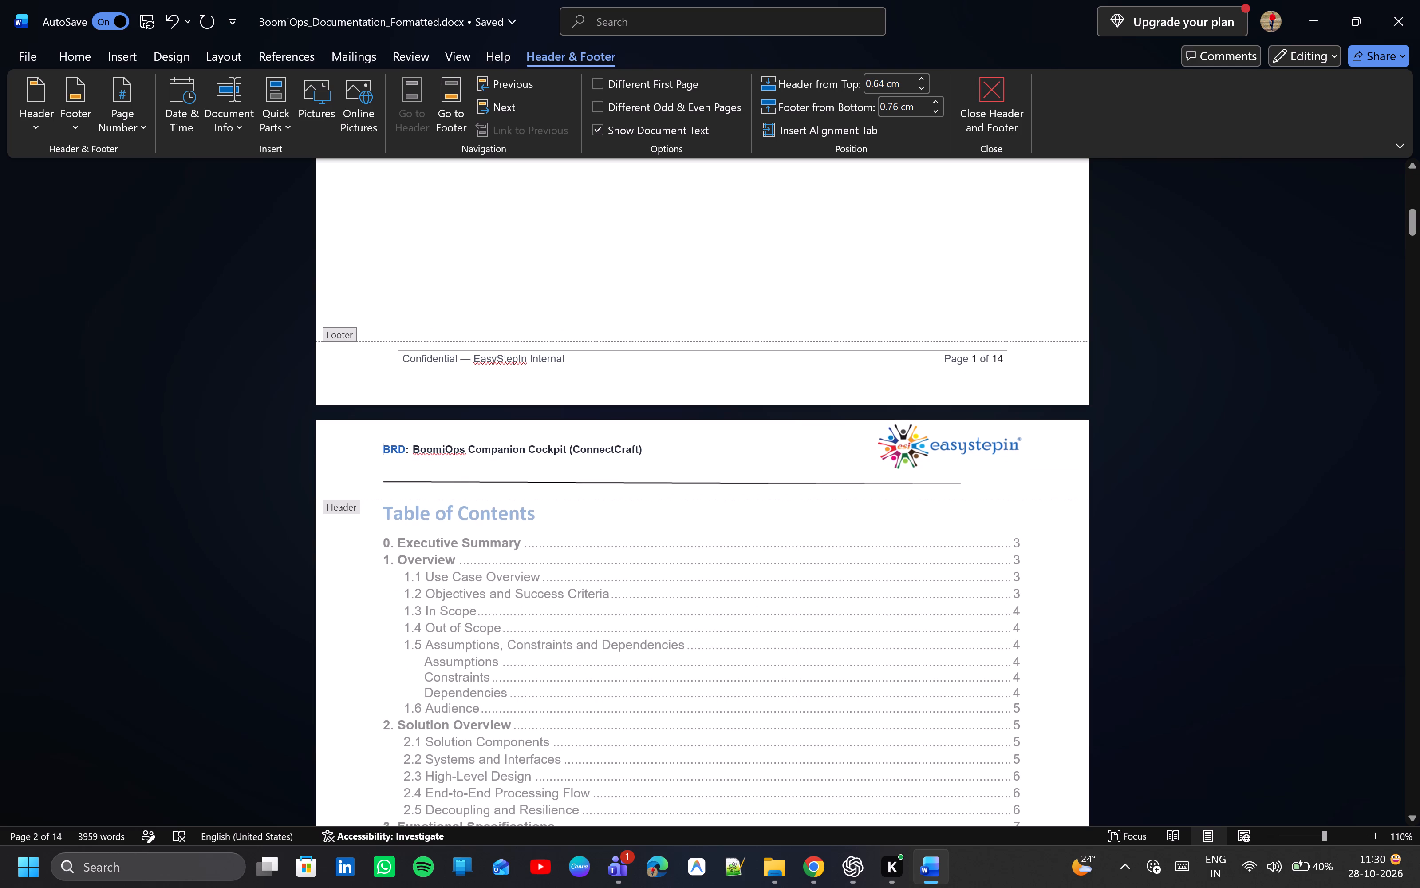
{"action": "scroll", "coordinate": [724, 609], "scroll_direction": "down", "scroll_amount": 1}
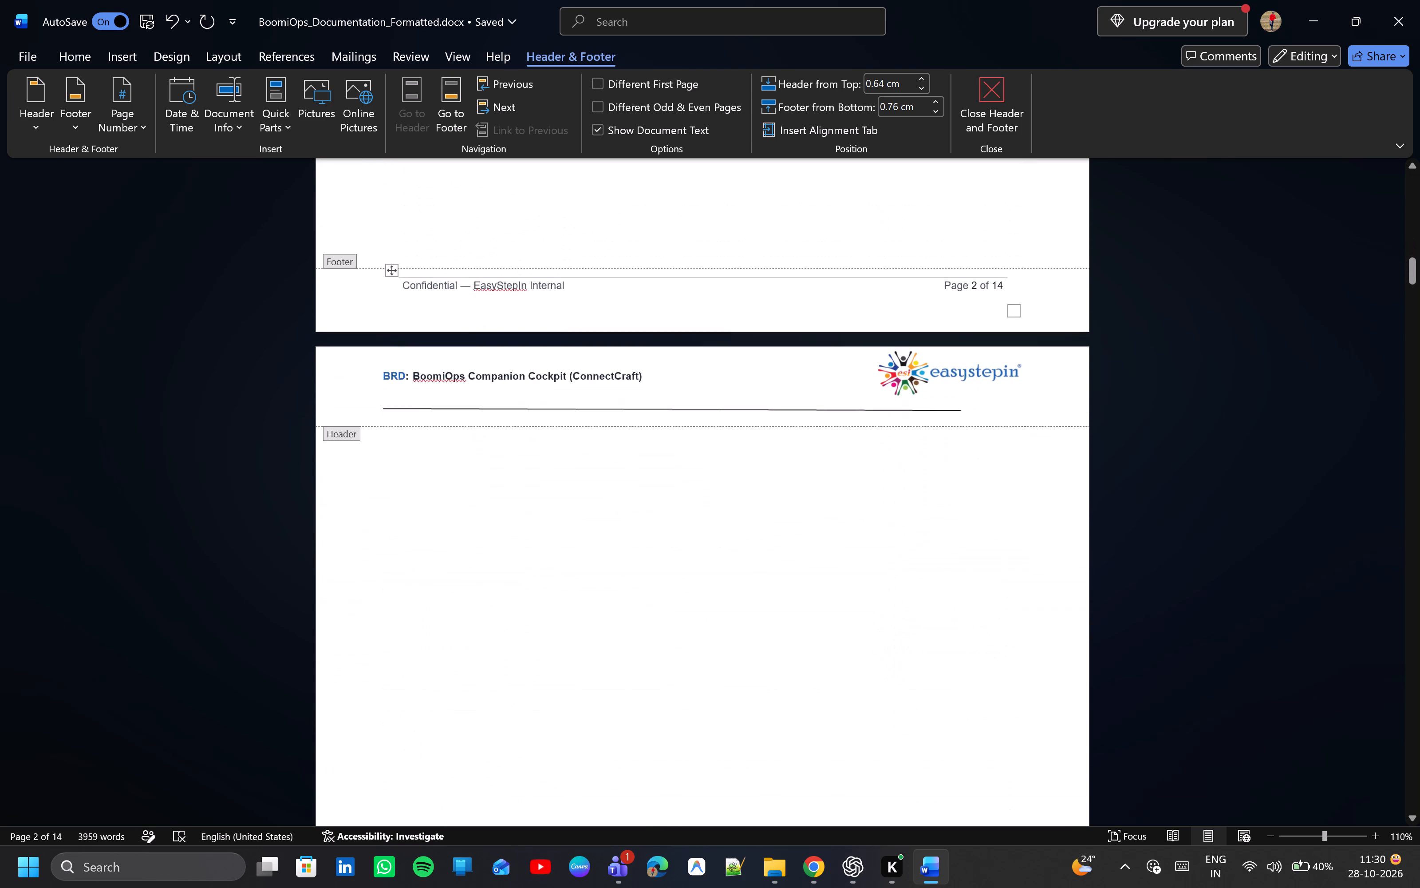
{"action": "scroll", "coordinate": [724, 609], "scroll_direction": "down", "scroll_amount": 1}
{"action": "double_click", "coordinate": [724, 609]}
Delete the blank lines on the empty page after the table of contents so the Executive Summary starts there.
{"action": "scroll", "coordinate": [724, 609], "scroll_direction": "down", "scroll_amount": 1}
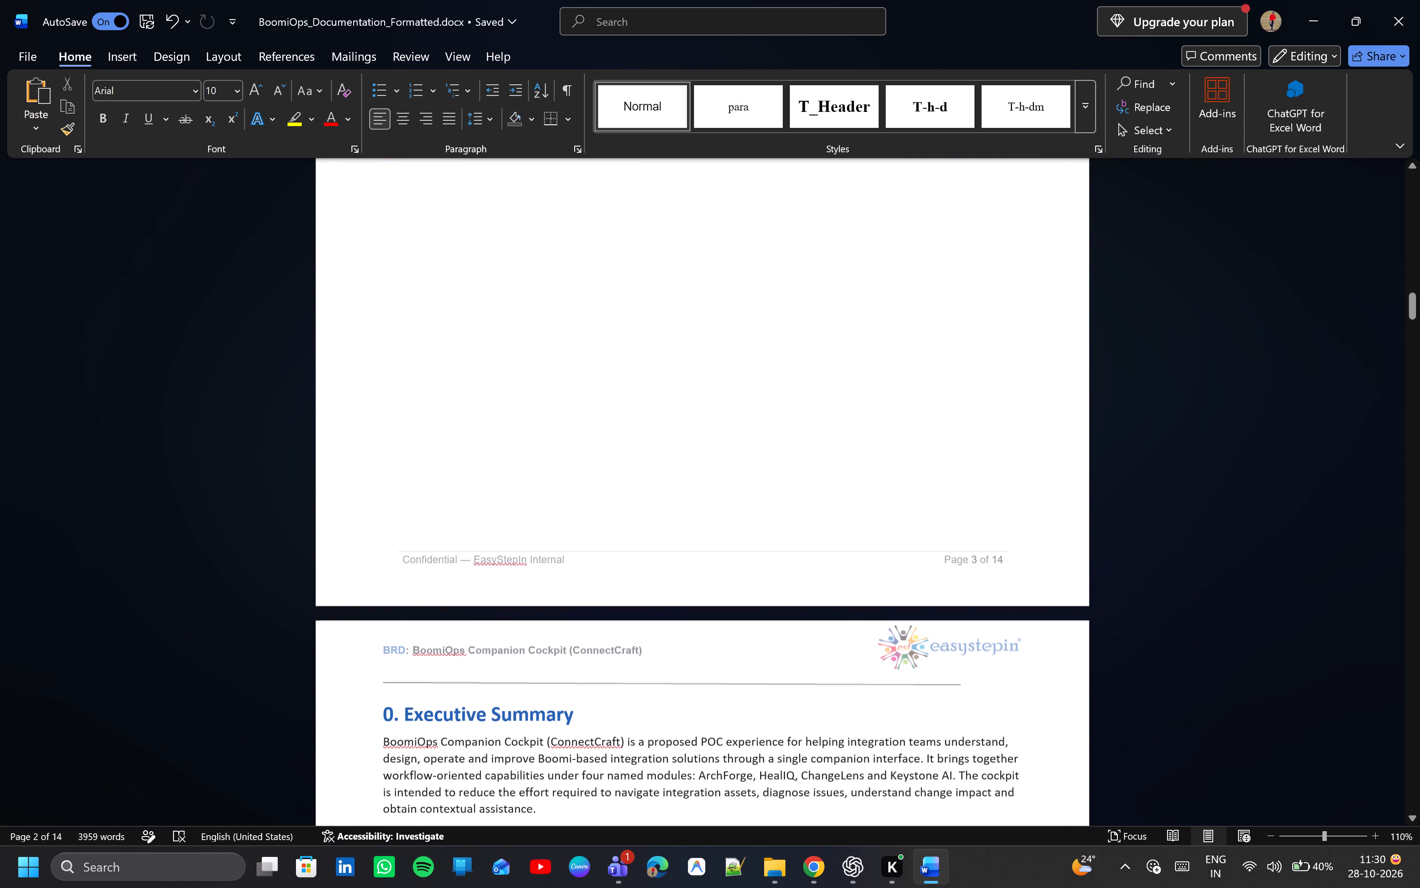
{"action": "scroll", "coordinate": [703, 637], "scroll_direction": "up", "scroll_amount": 1}
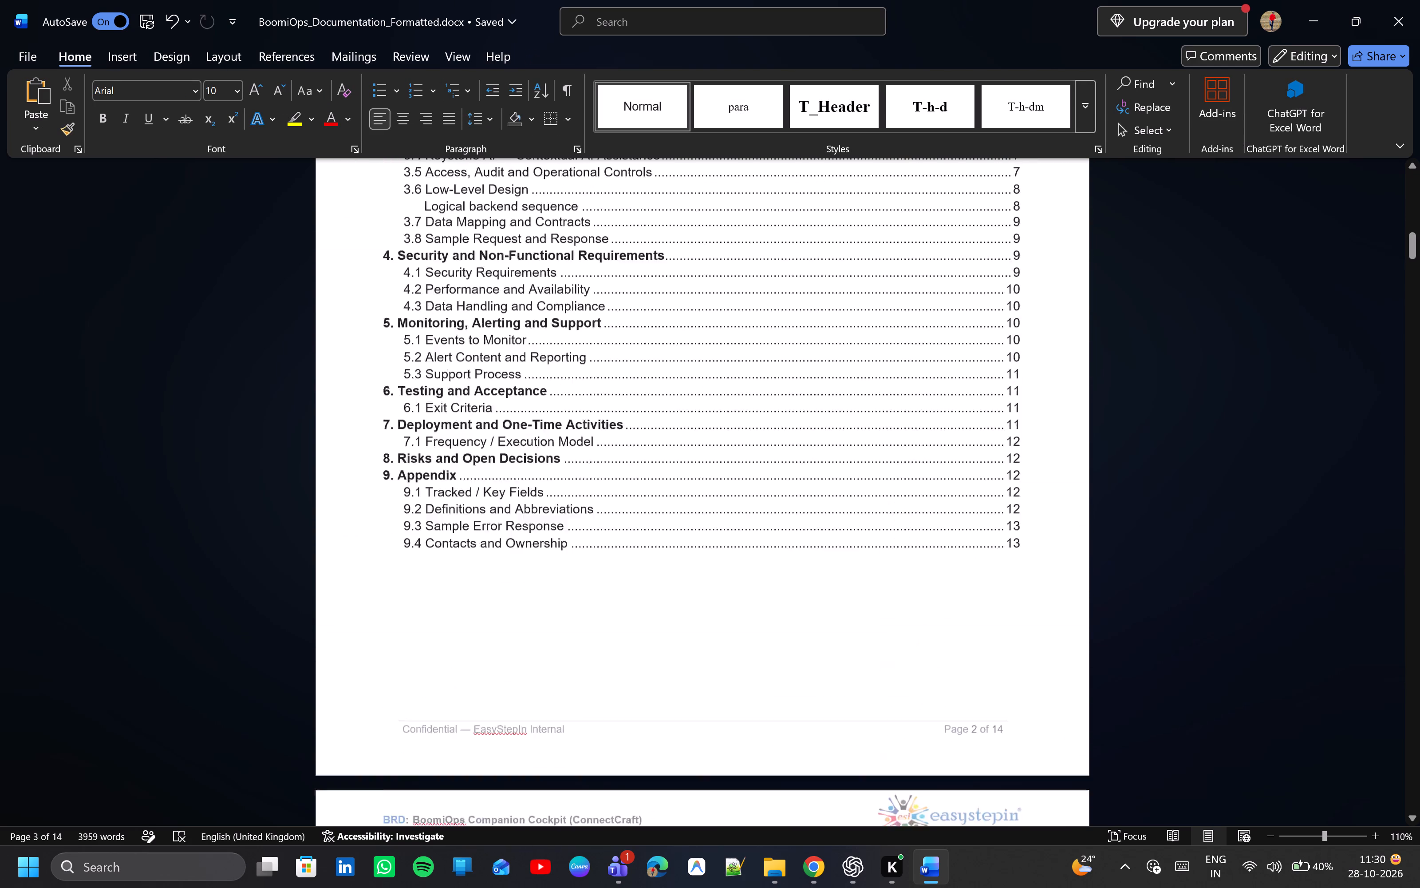
{"action": "scroll", "coordinate": [703, 637], "scroll_direction": "up", "scroll_amount": 1}
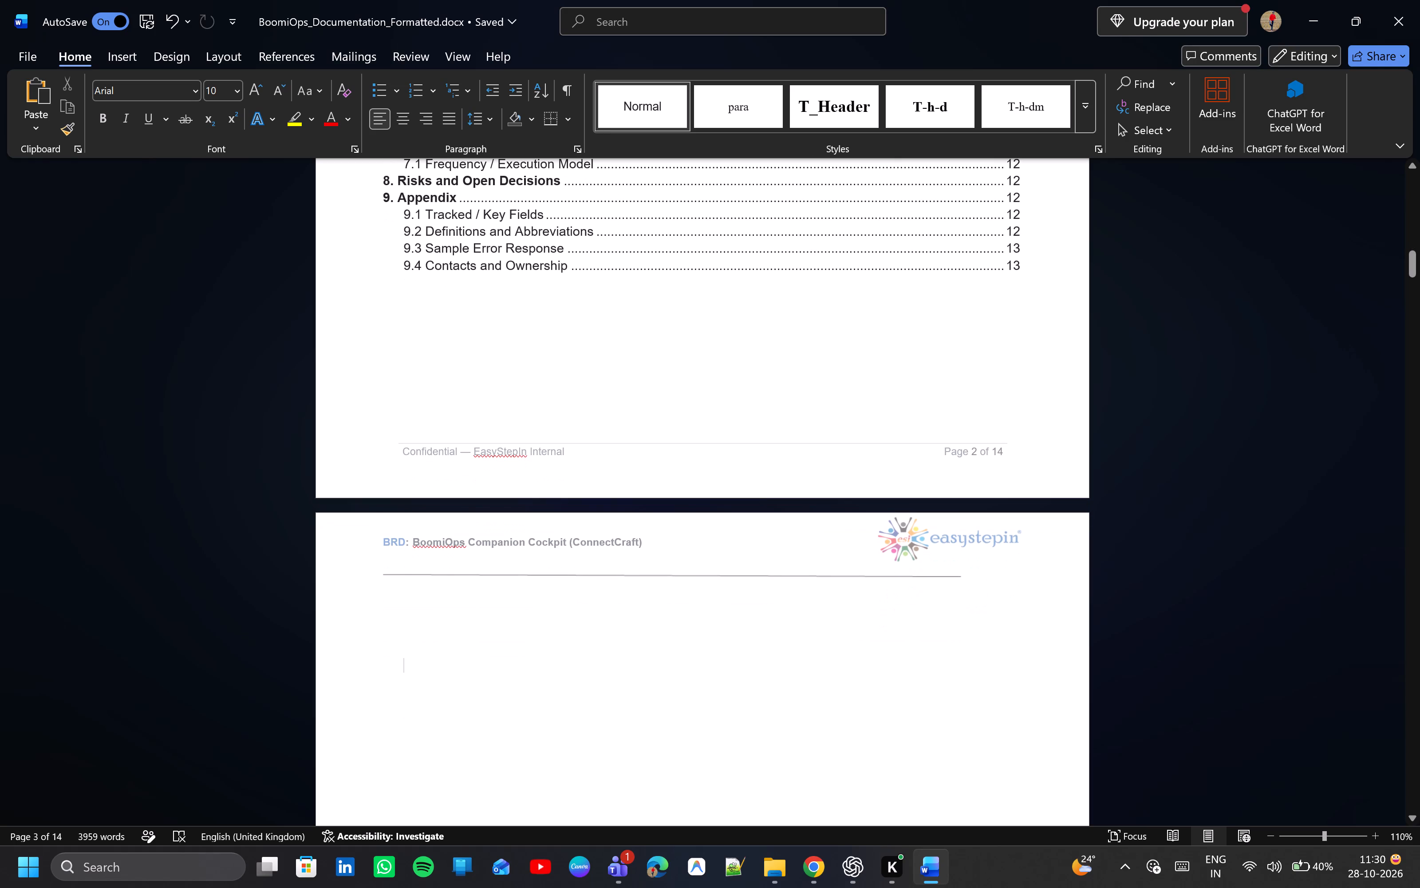
{"action": "left_click", "coordinate": [489, 614]}
{"action": "key", "text": "Delete"}
{"action": "key", "text": "Delete"}
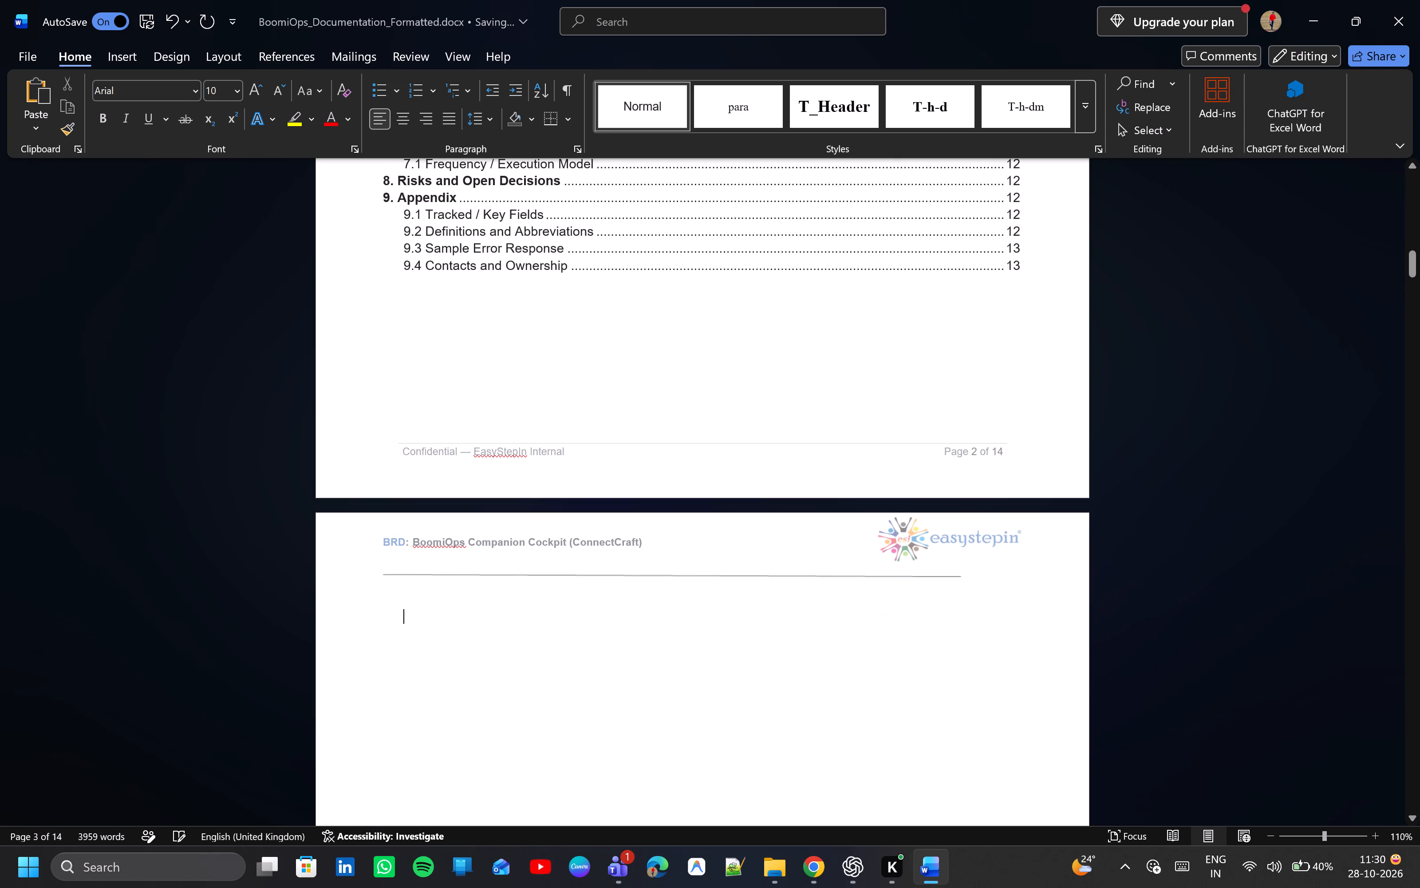
{"action": "key", "text": "Delete"}
{"action": "key", "text": "Delete"}
{"action": "scroll", "coordinate": [489, 614], "scroll_direction": "up", "scroll_amount": 1}
{"action": "left_click", "coordinate": [428, 624]}
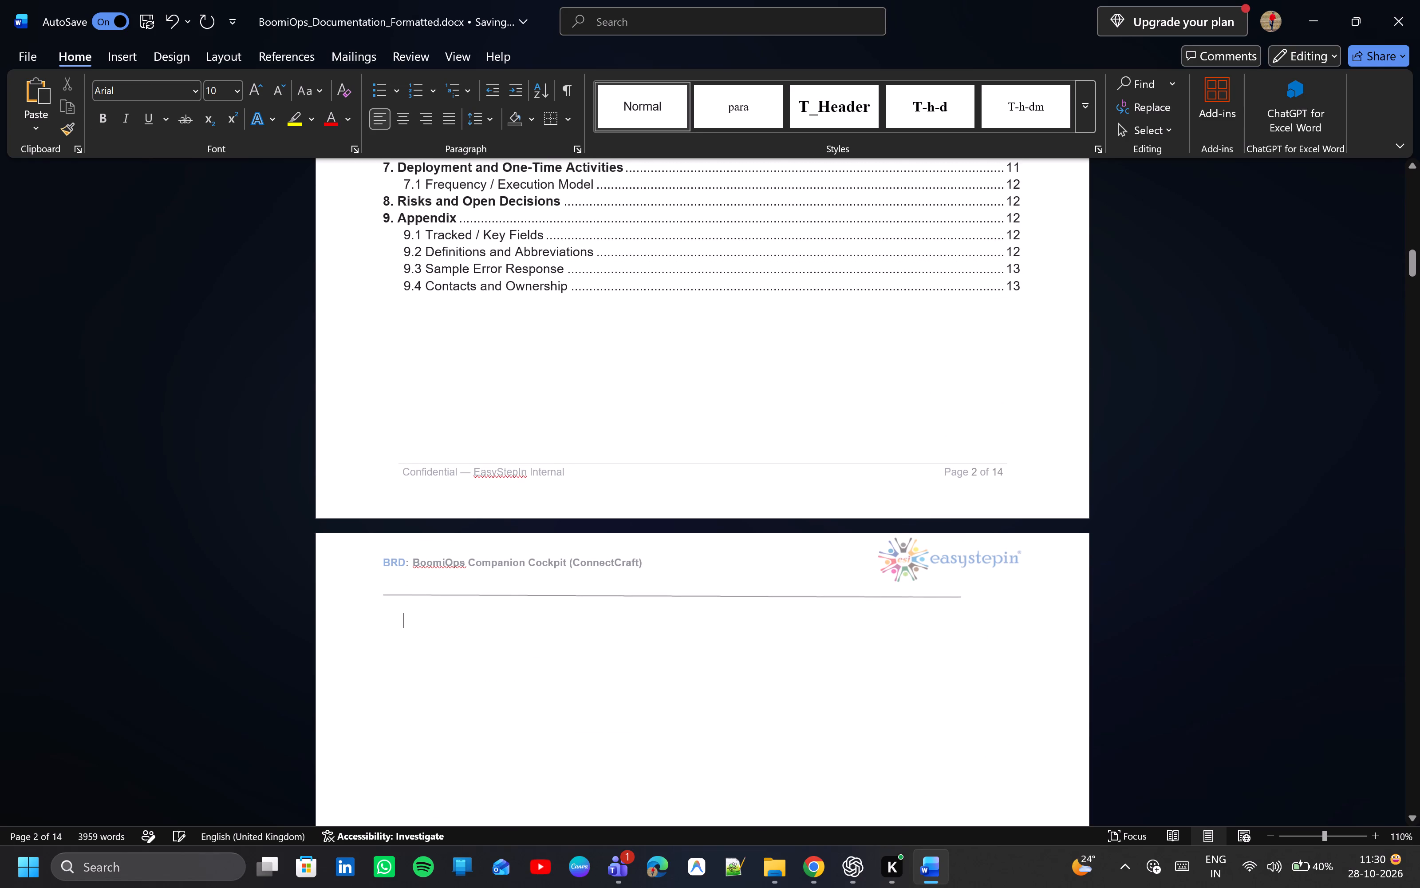
{"action": "key", "text": "Delete"}
Increase the text of the whole Field/Description table under Executive Summary to 10 pt.
{"action": "scroll", "coordinate": [428, 624], "scroll_direction": "down", "scroll_amount": 1}
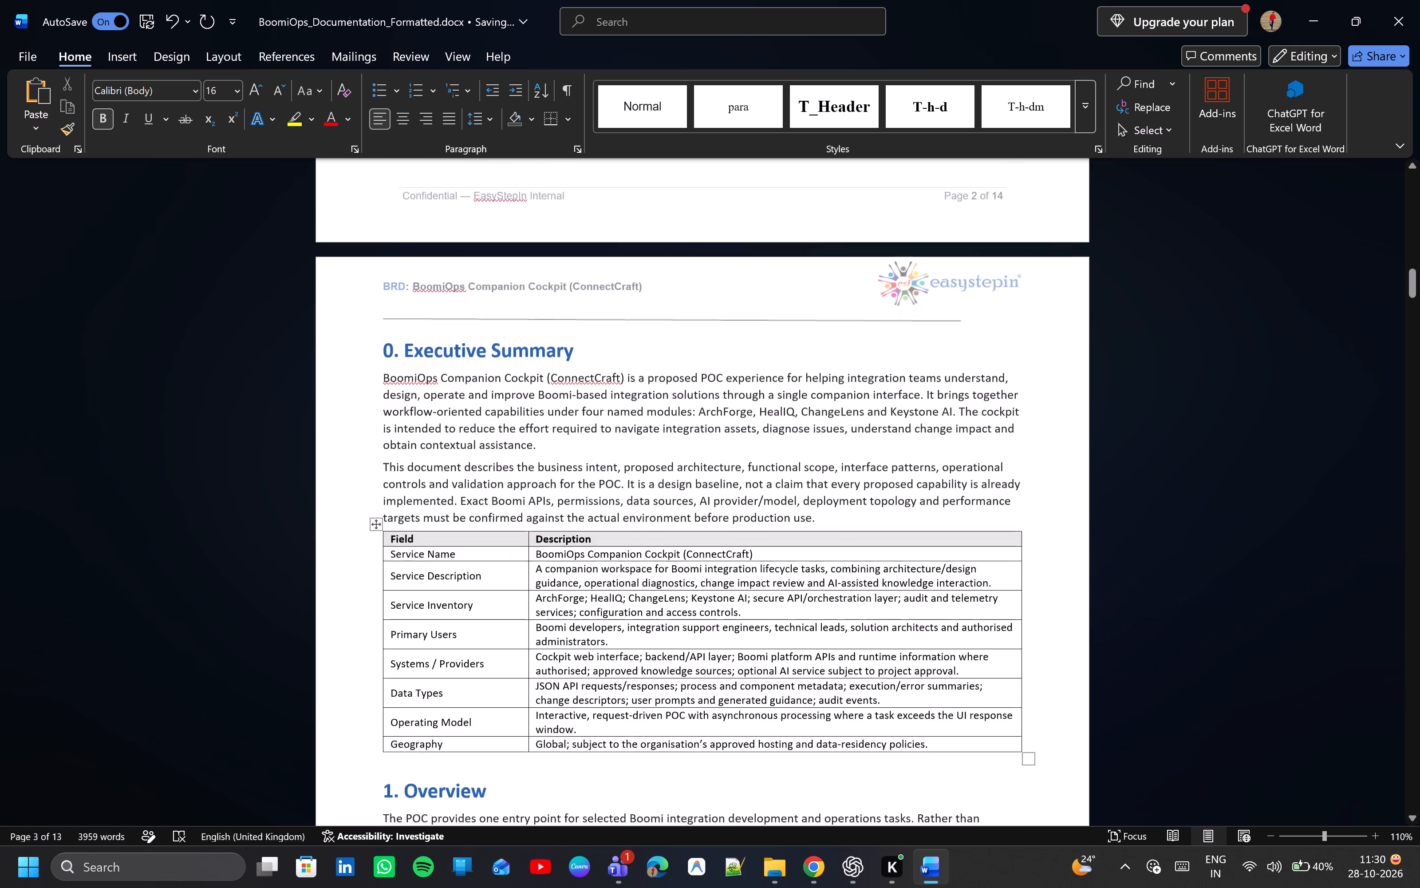
{"action": "scroll", "coordinate": [428, 624], "scroll_direction": "down", "scroll_amount": 1}
{"action": "scroll", "coordinate": [428, 624], "scroll_direction": "up", "scroll_amount": 1}
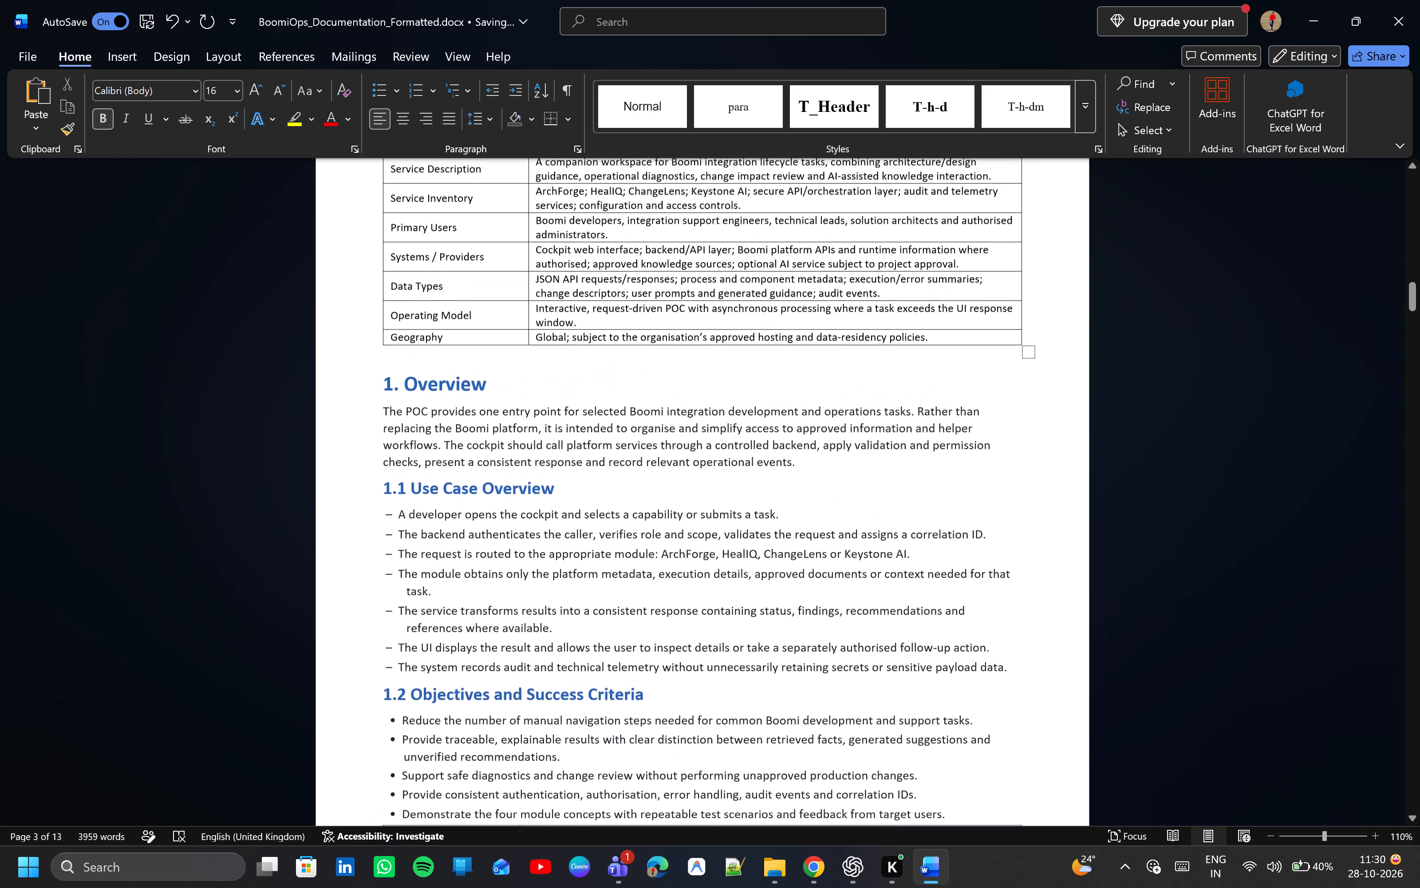
{"action": "scroll", "coordinate": [428, 624], "scroll_direction": "up", "scroll_amount": 1}
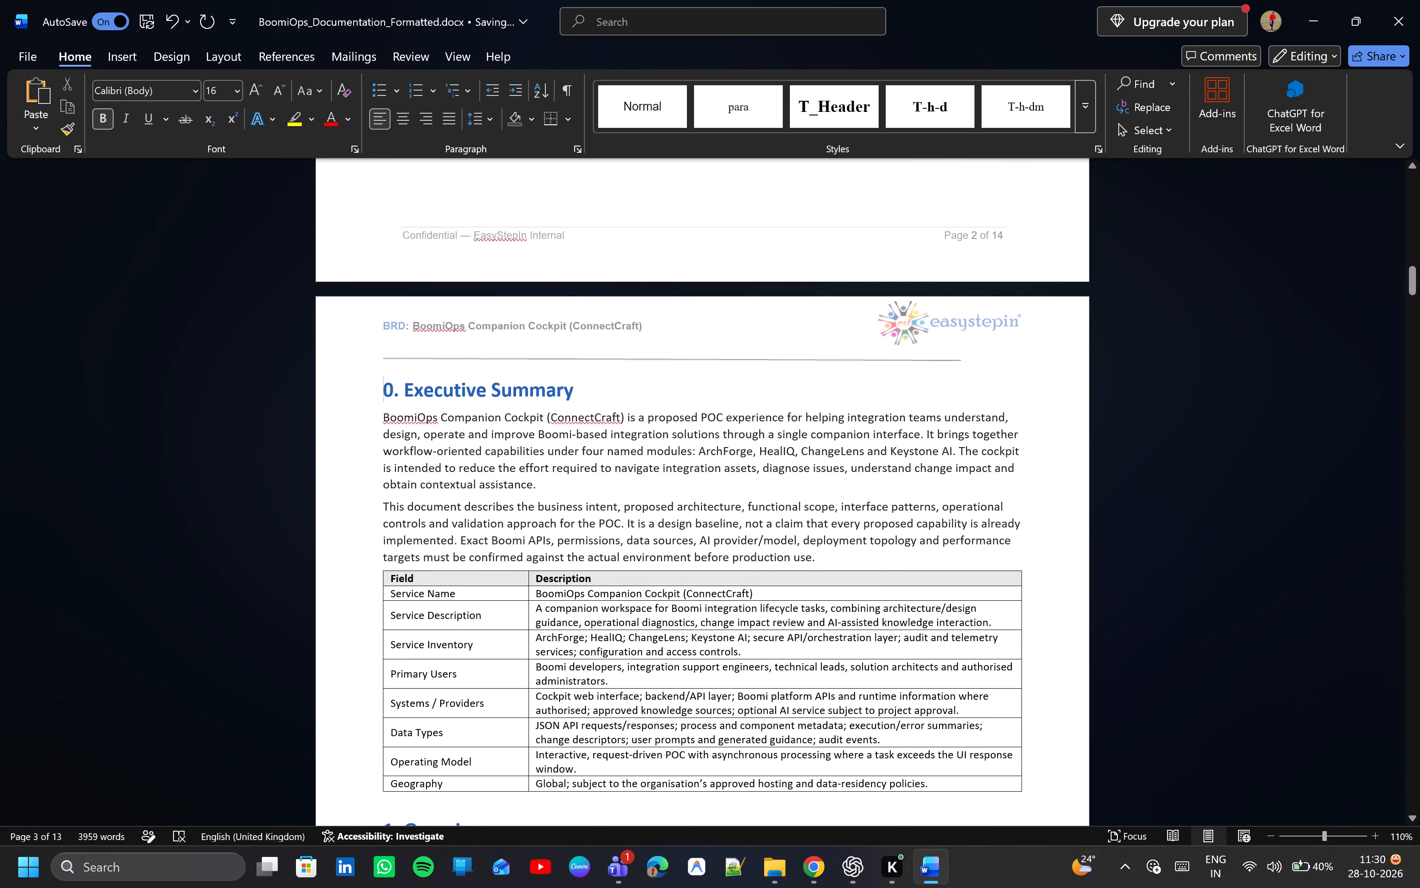
{"action": "scroll", "coordinate": [582, 488], "scroll_direction": "down", "scroll_amount": 1}
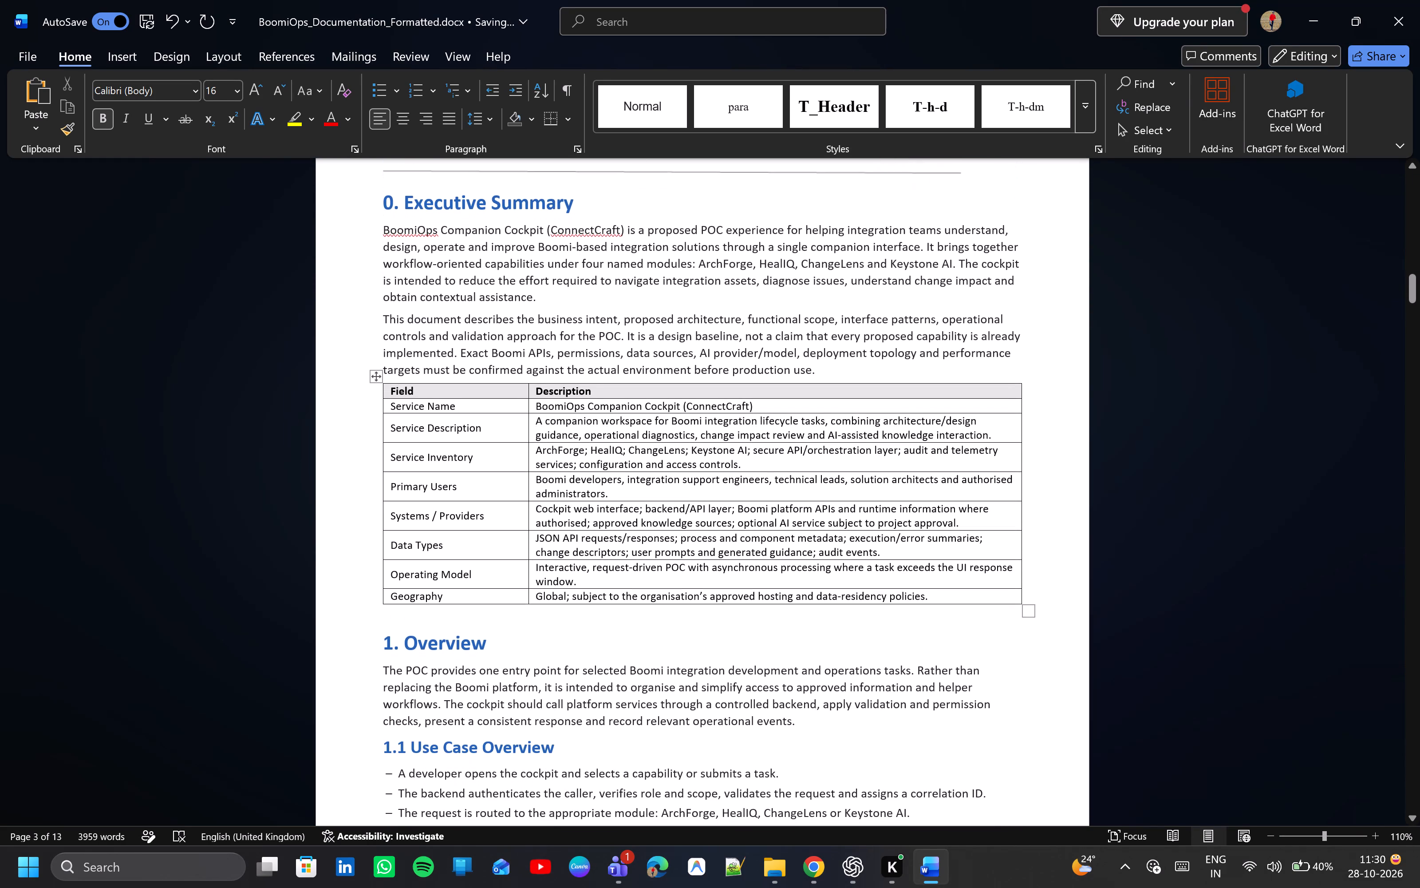
{"action": "double_click", "coordinate": [385, 386]}
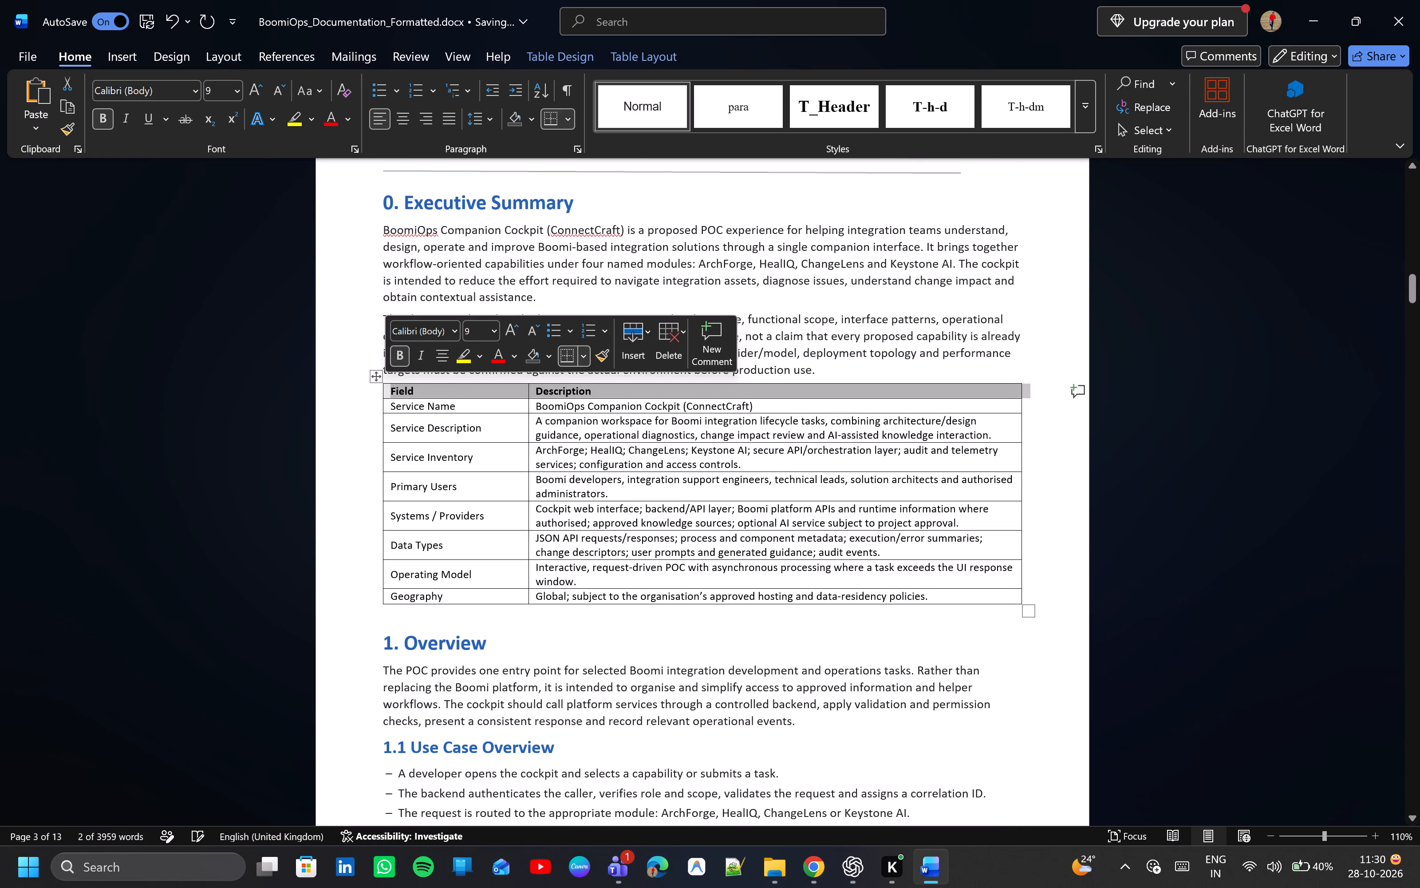
{"action": "left_click", "coordinate": [379, 379]}
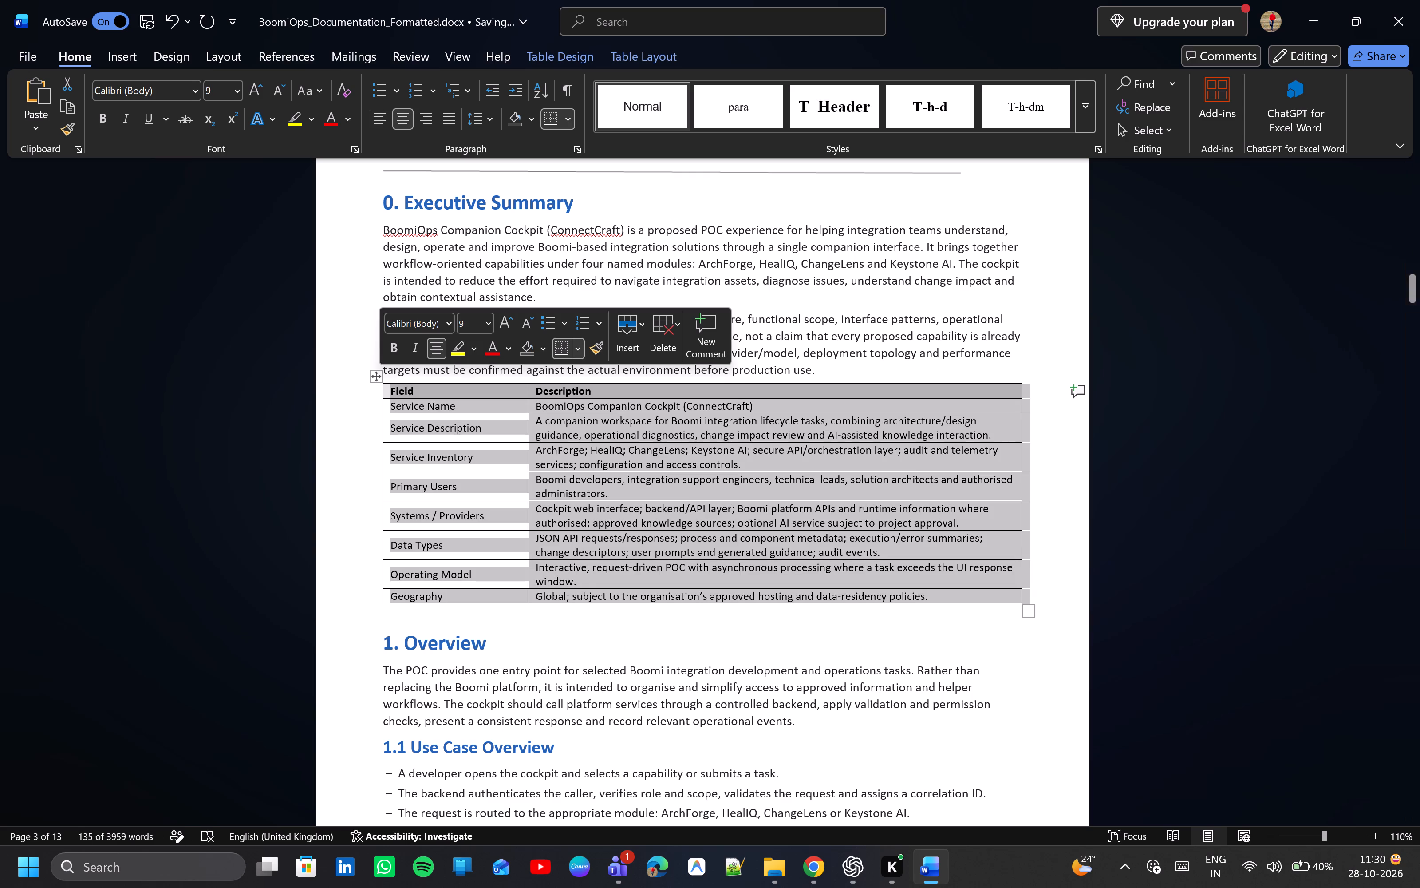
{"action": "left_click", "coordinate": [505, 320]}
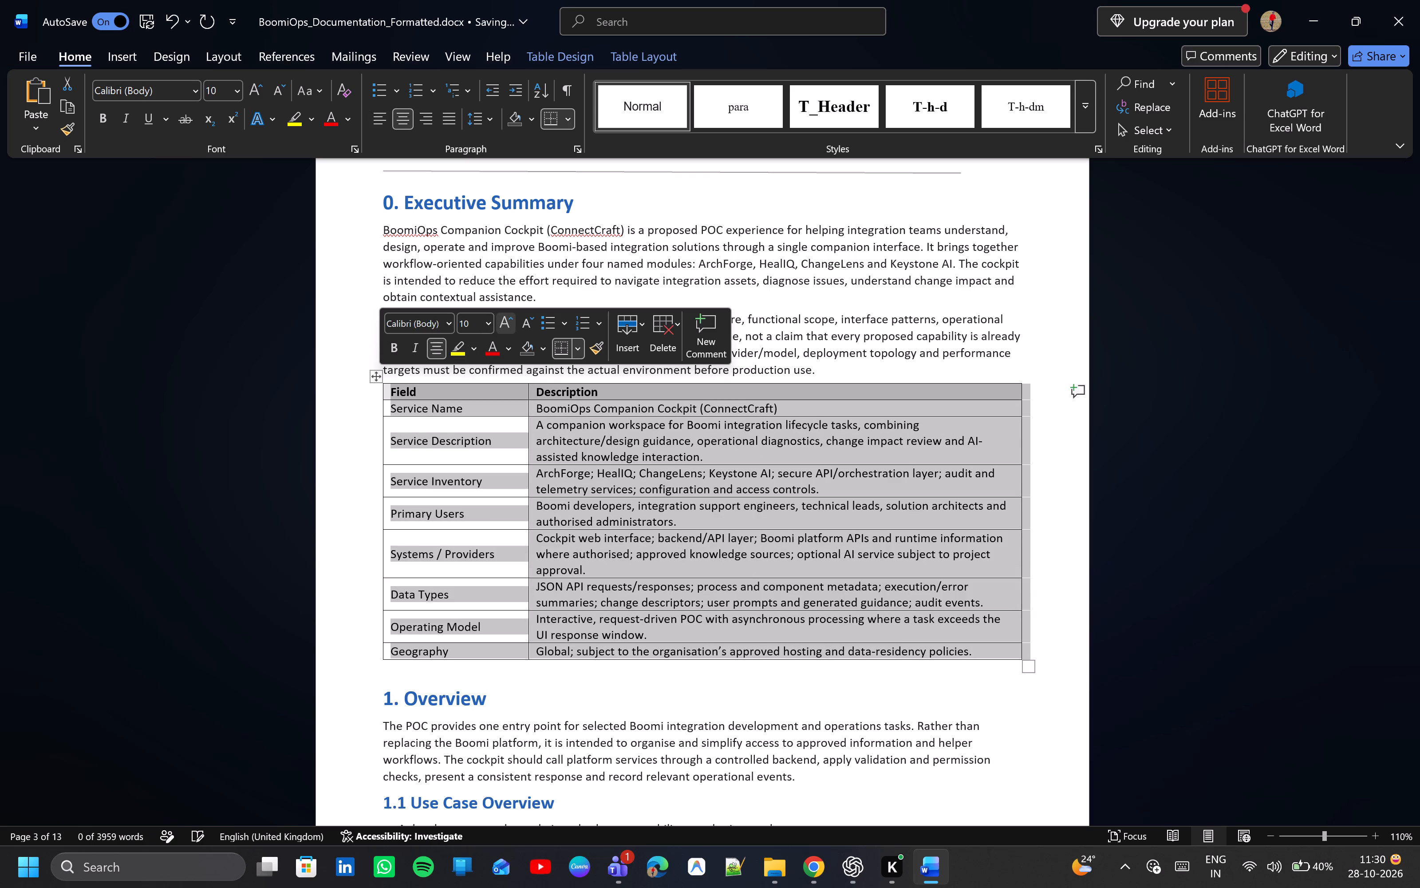
{"action": "left_click", "coordinate": [357, 476]}
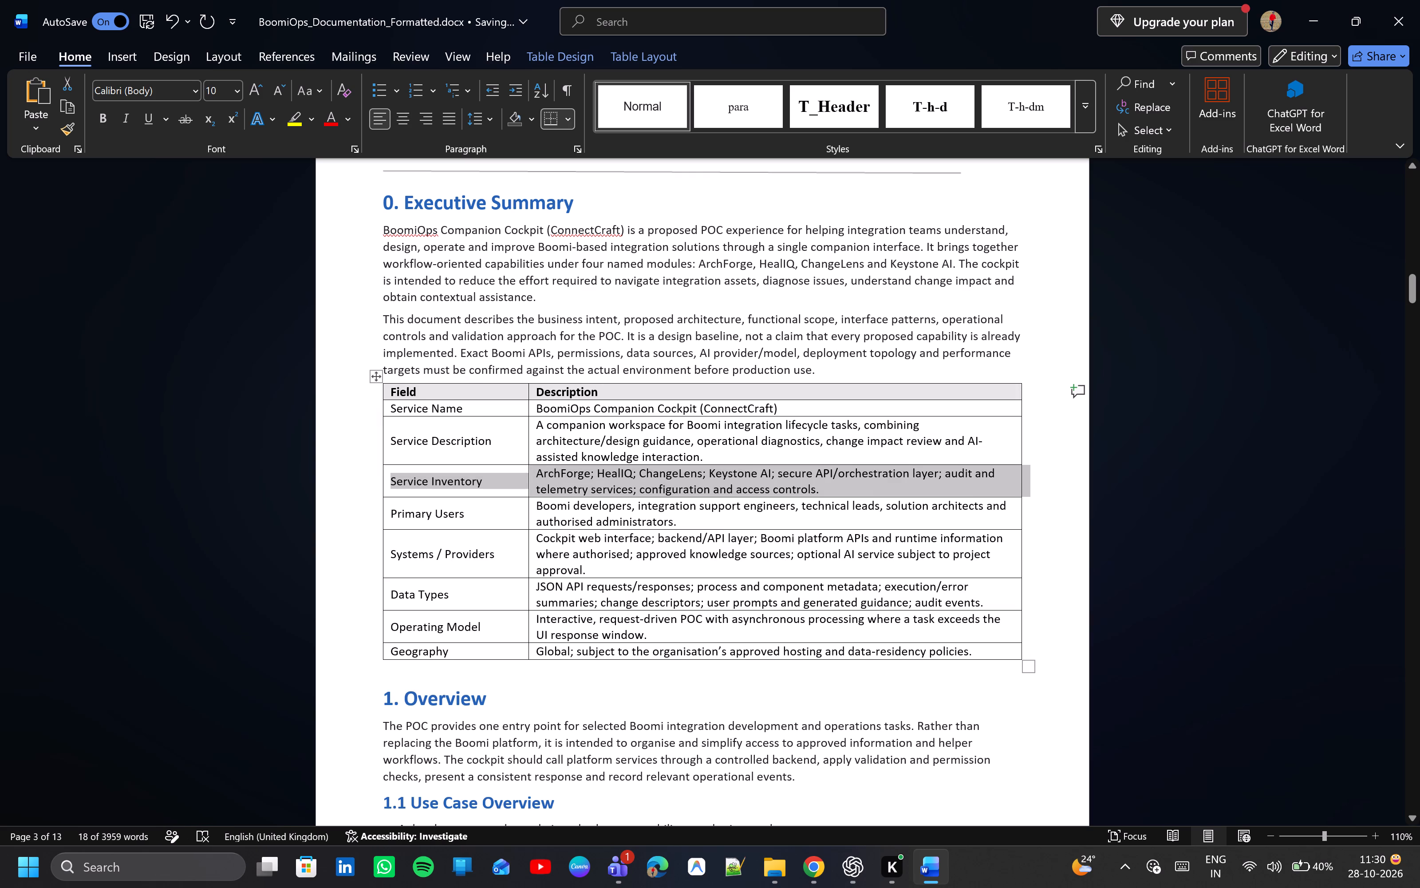
{"action": "left_click", "coordinate": [615, 639]}
Increase the text of the whole Measure / POC acceptance approach table under section 1.2 to 11 pt.
{"action": "scroll", "coordinate": [615, 639], "scroll_direction": "down", "scroll_amount": 1}
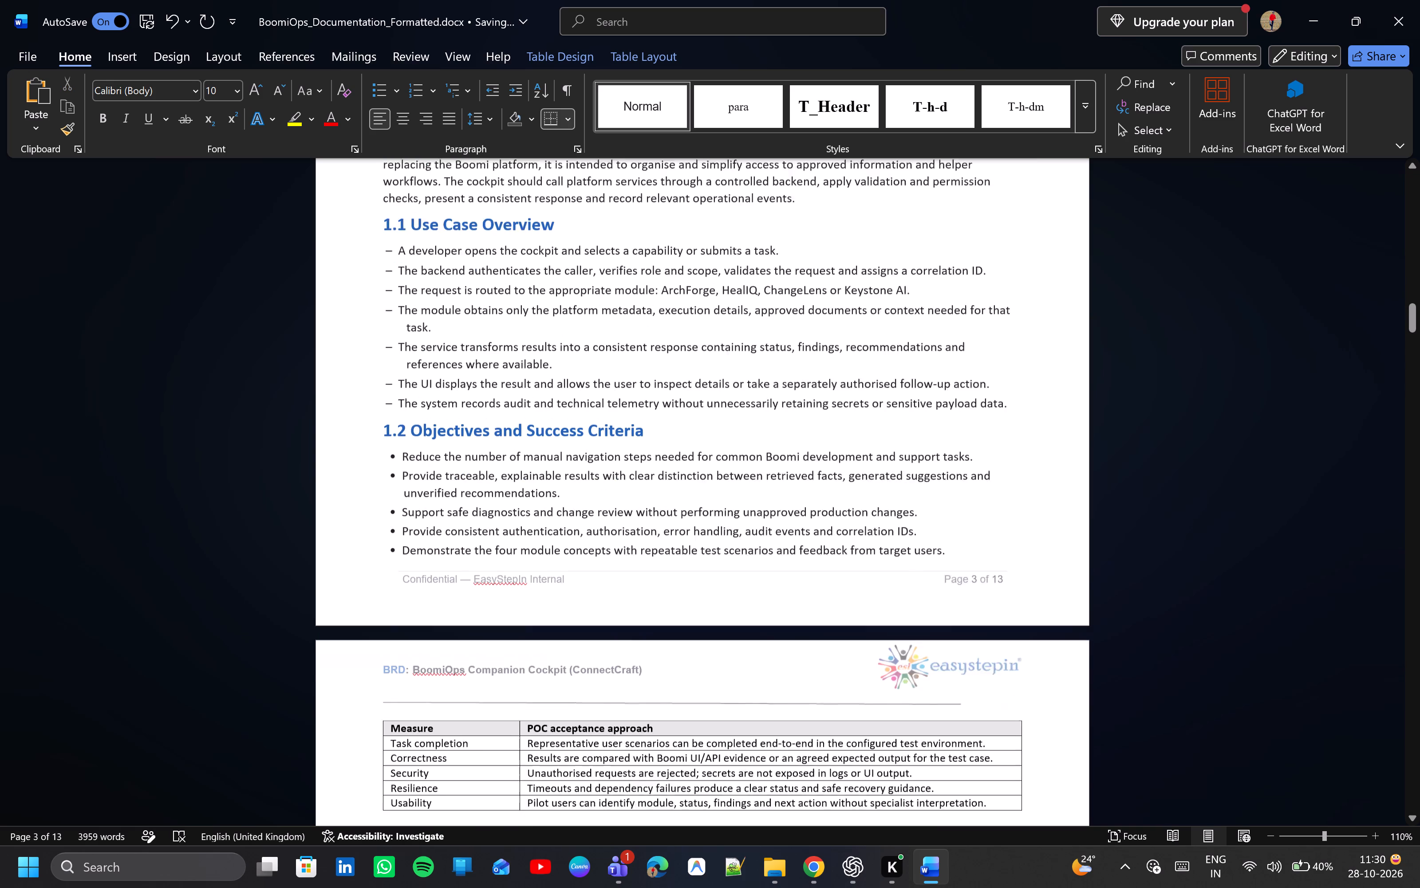
{"action": "scroll", "coordinate": [615, 639], "scroll_direction": "down", "scroll_amount": 1}
{"action": "left_click", "coordinate": [509, 591]}
{"action": "left_click", "coordinate": [482, 534]}
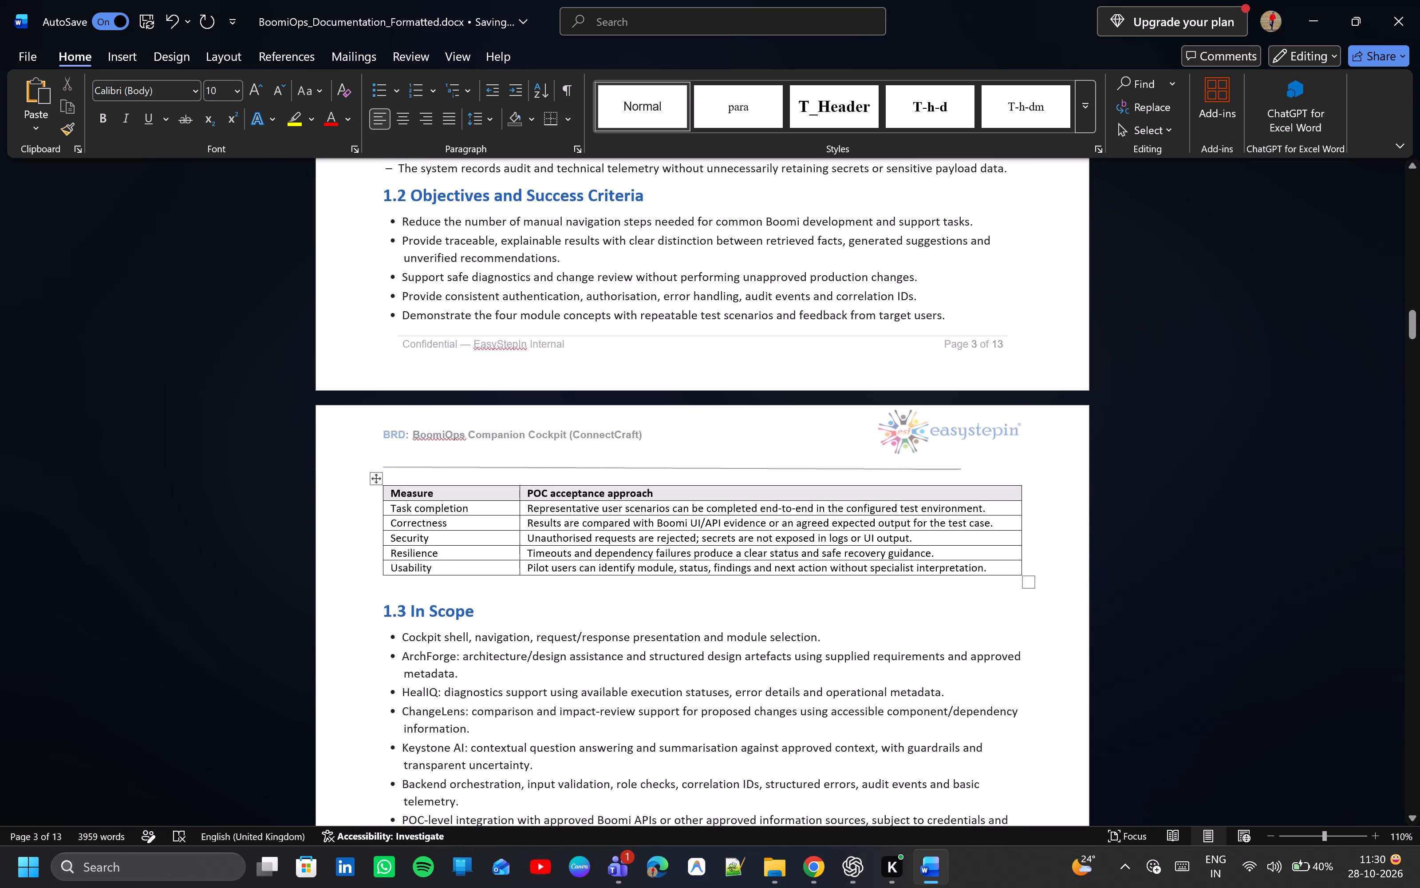
{"action": "left_click", "coordinate": [373, 481]}
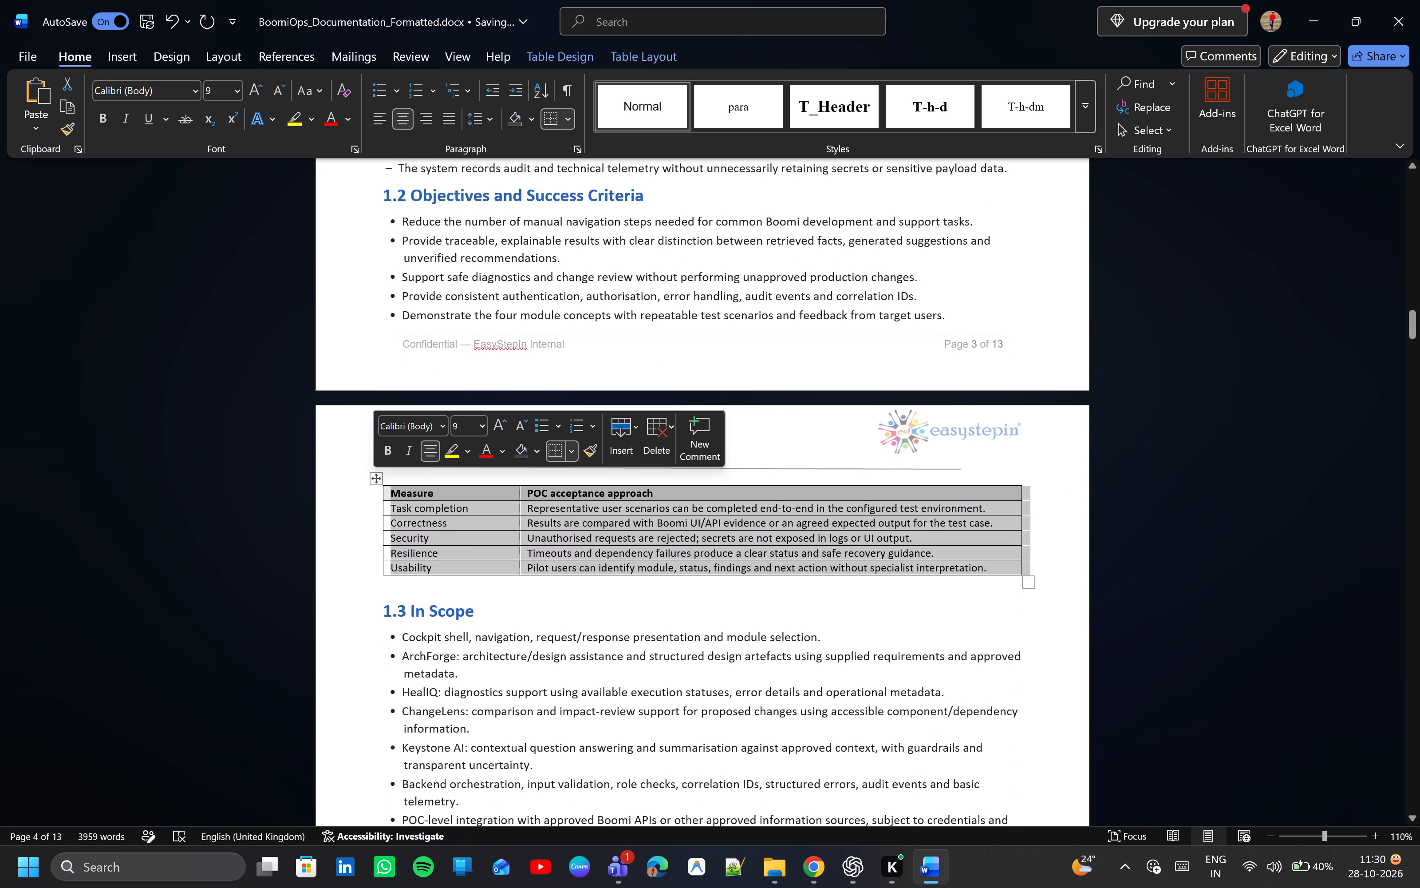
{"action": "left_click", "coordinate": [494, 427]}
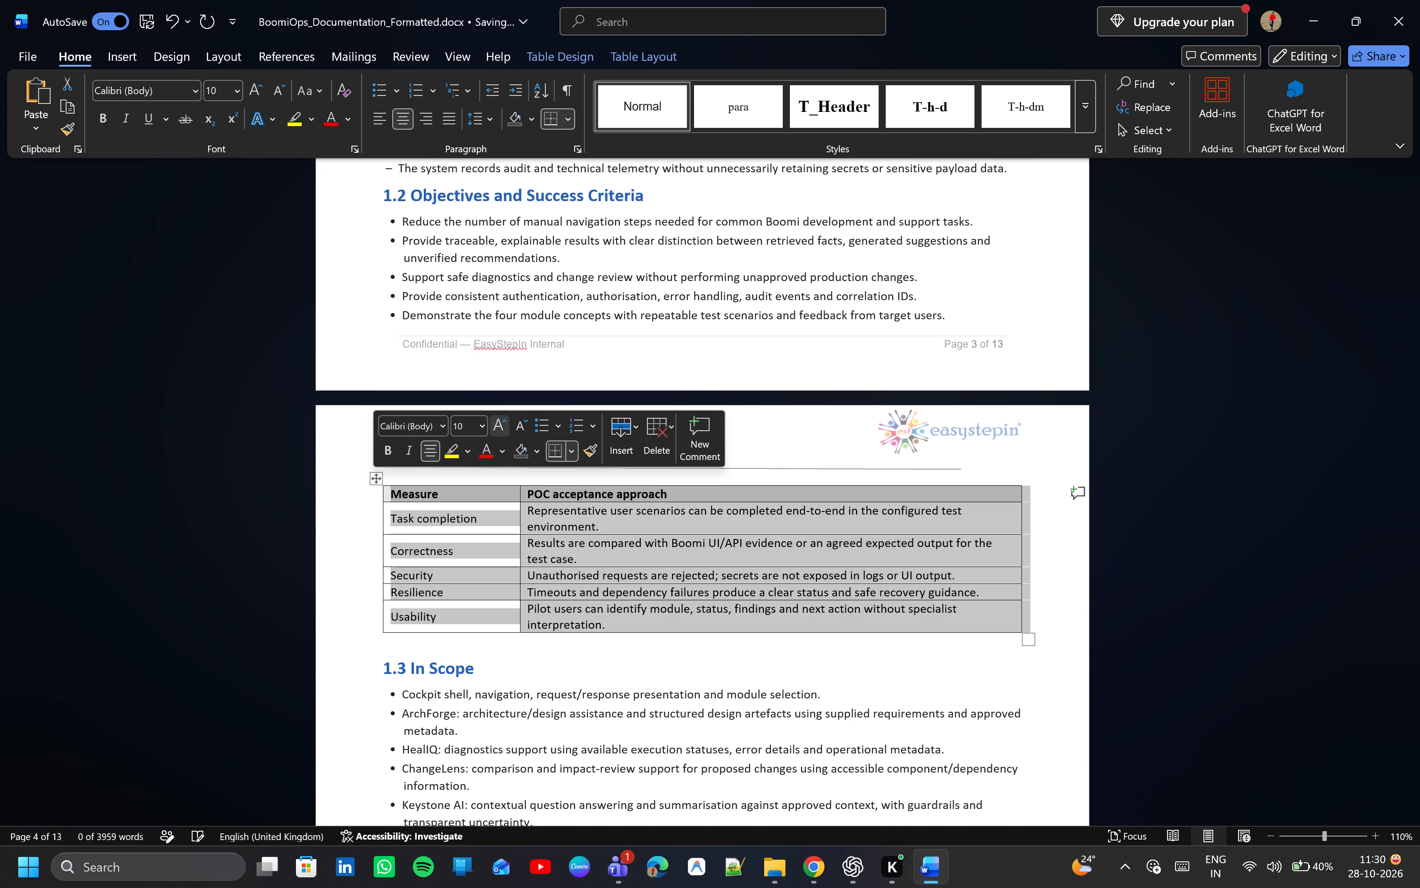
{"action": "left_click", "coordinate": [494, 427]}
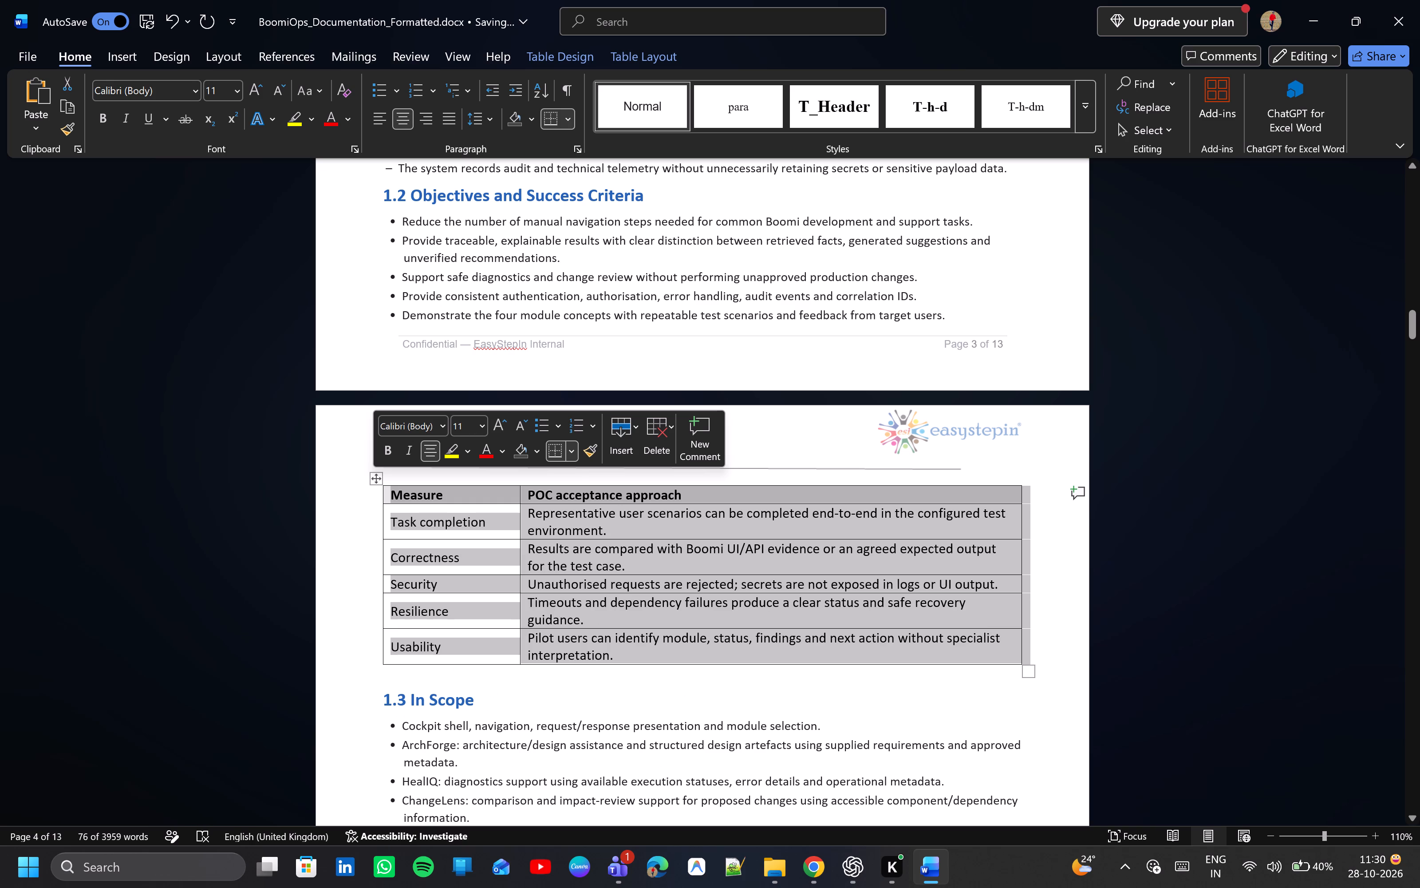
{"action": "left_click", "coordinate": [343, 488]}
Increase the text of the whole Field/Description table under Executive Summary to 11 pt.
{"action": "scroll", "coordinate": [343, 488], "scroll_direction": "up", "scroll_amount": 1}
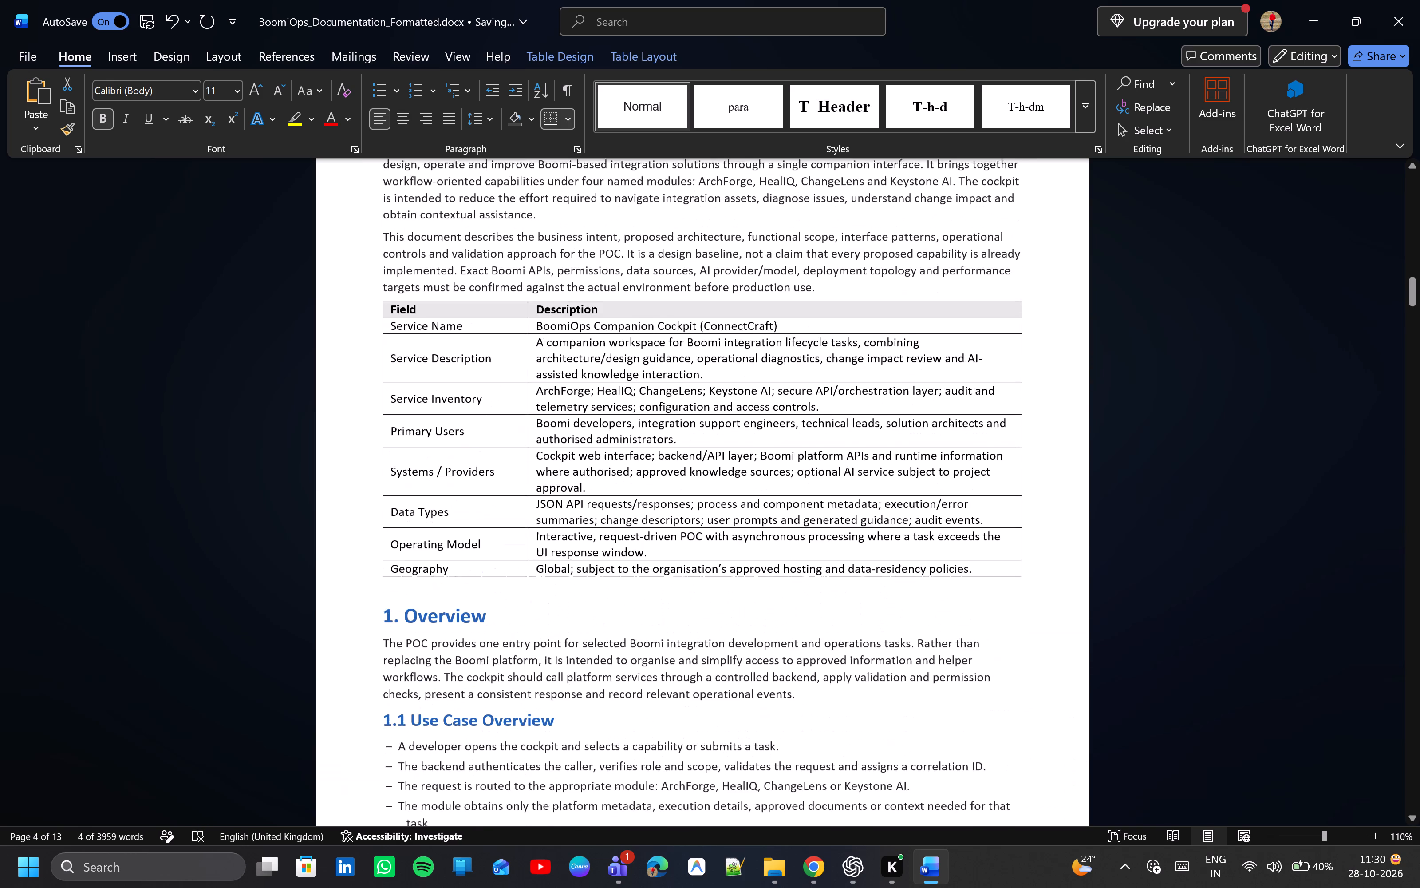
{"action": "left_click", "coordinate": [416, 360]}
{"action": "left_click", "coordinate": [378, 319]}
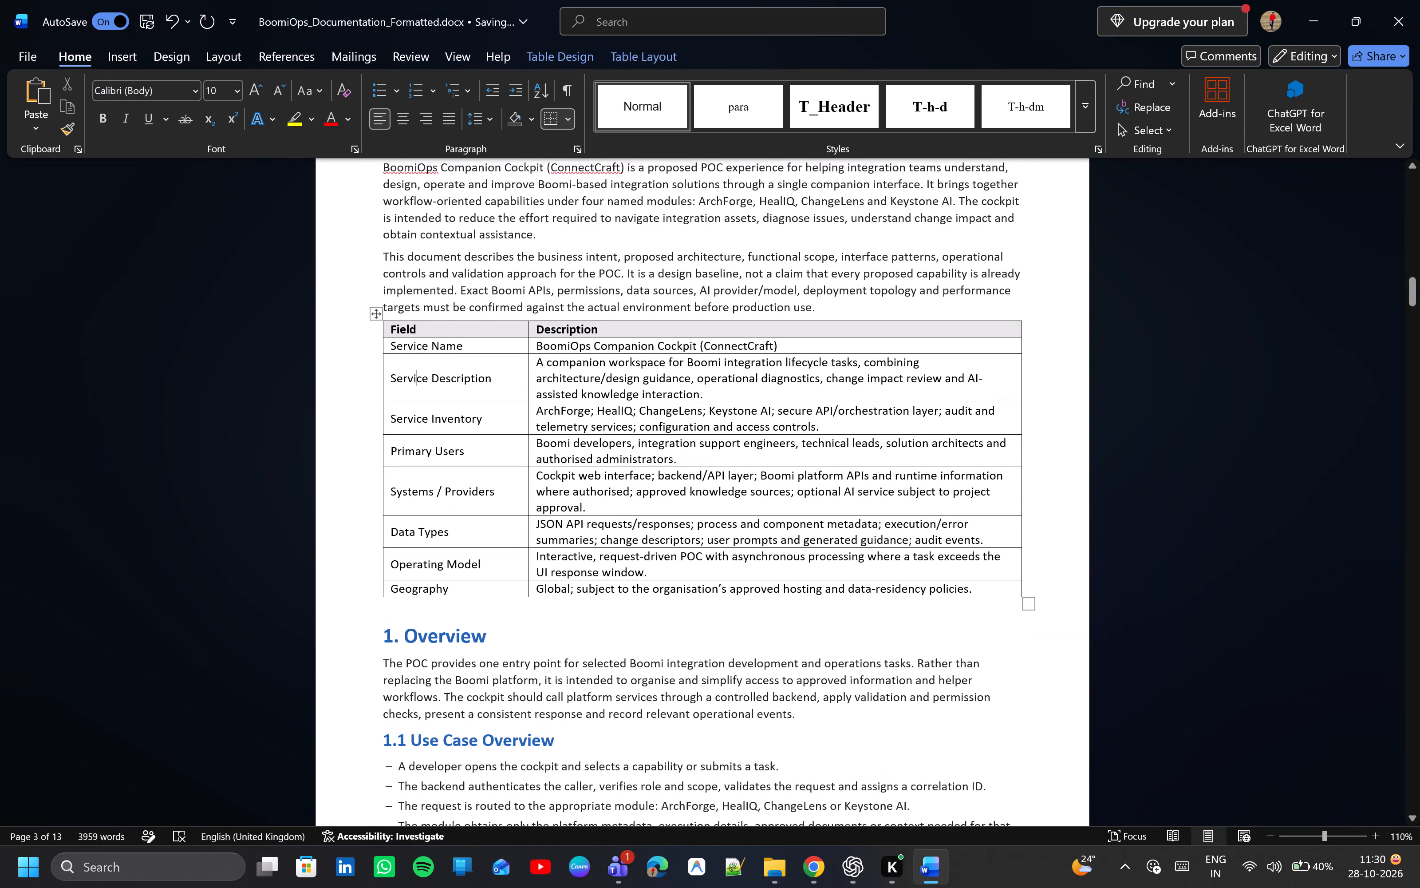
{"action": "left_click", "coordinate": [504, 266]}
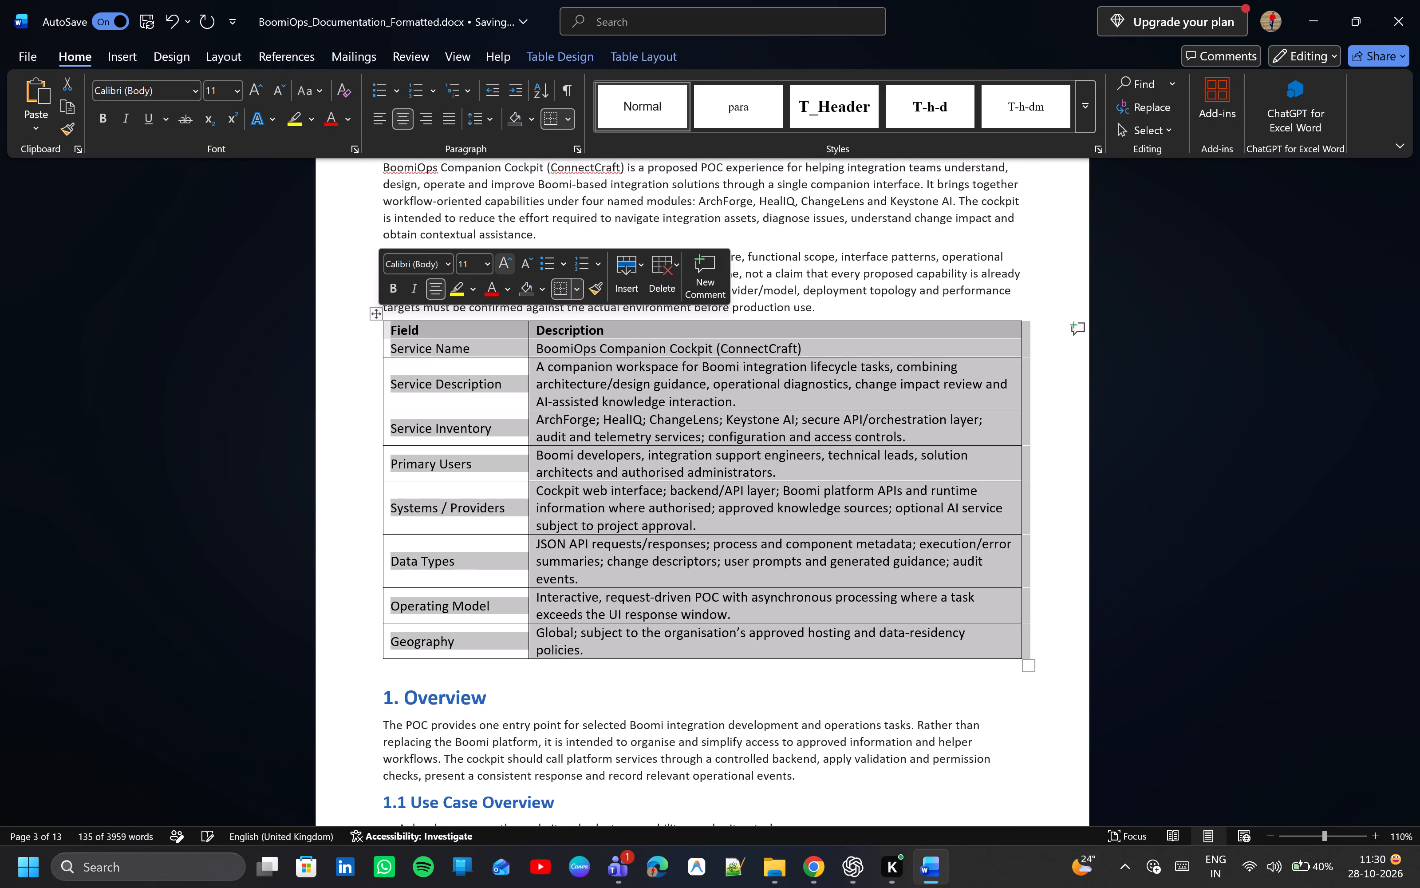
{"action": "left_click", "coordinate": [365, 493]}
Increase the text of the whole Solution Components table in section 2.1 to 11 pt.
{"action": "scroll", "coordinate": [365, 493], "scroll_direction": "down", "scroll_amount": 1}
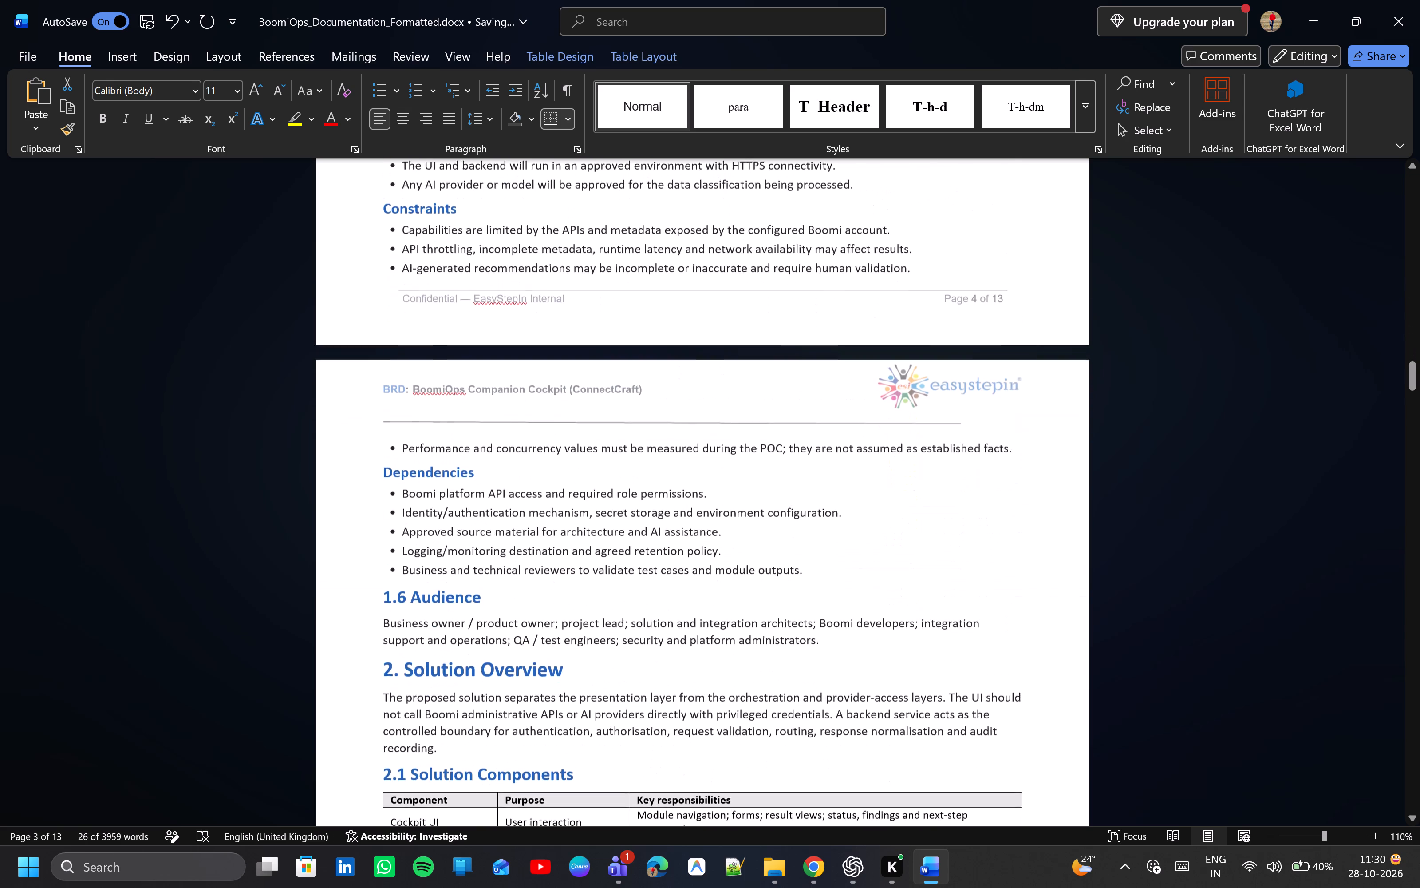
{"action": "scroll", "coordinate": [365, 493], "scroll_direction": "down", "scroll_amount": 2}
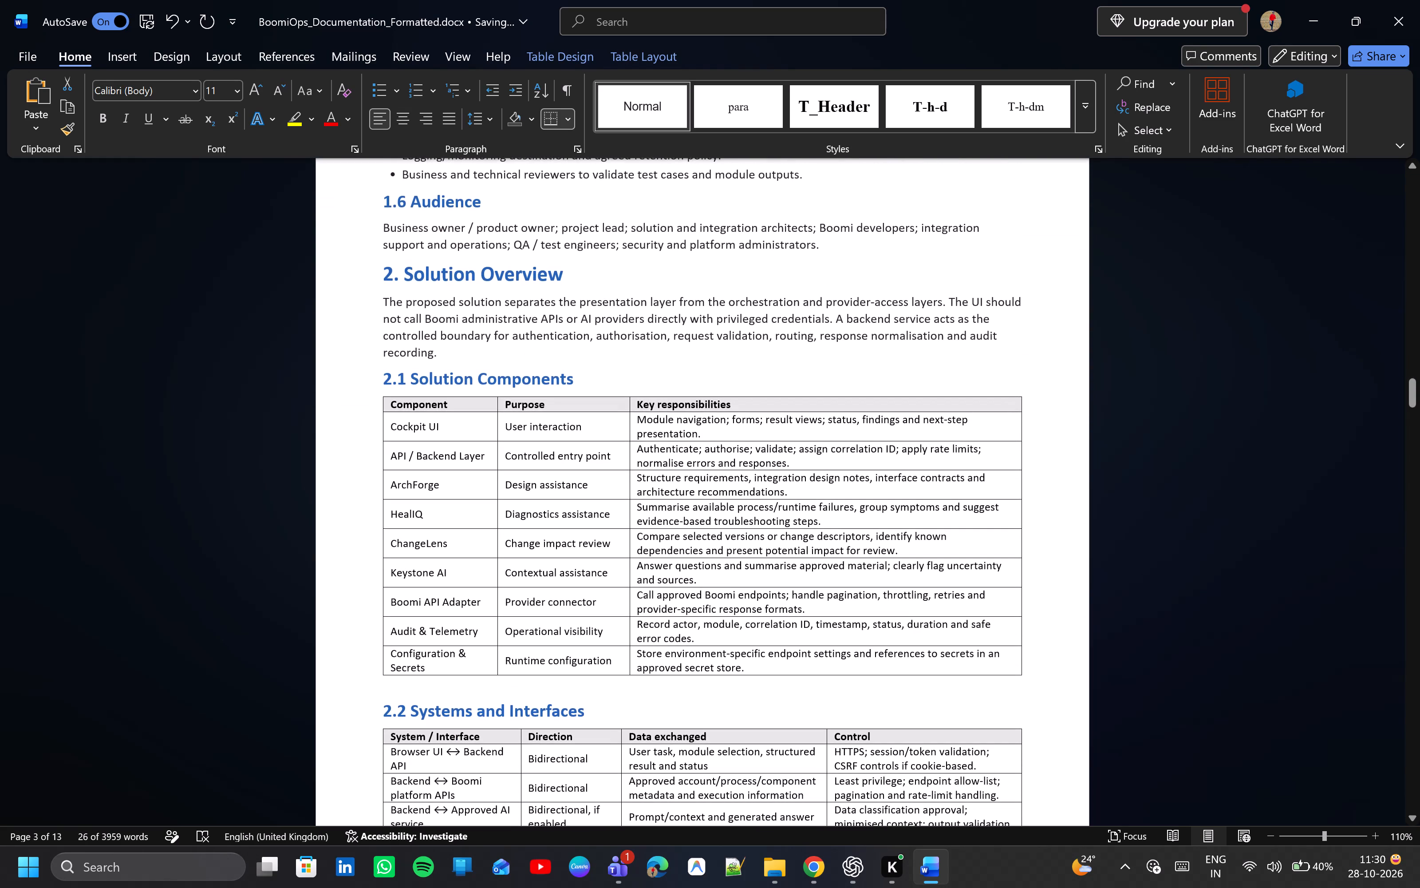
{"action": "left_click", "coordinate": [410, 447]}
{"action": "left_click", "coordinate": [376, 388]}
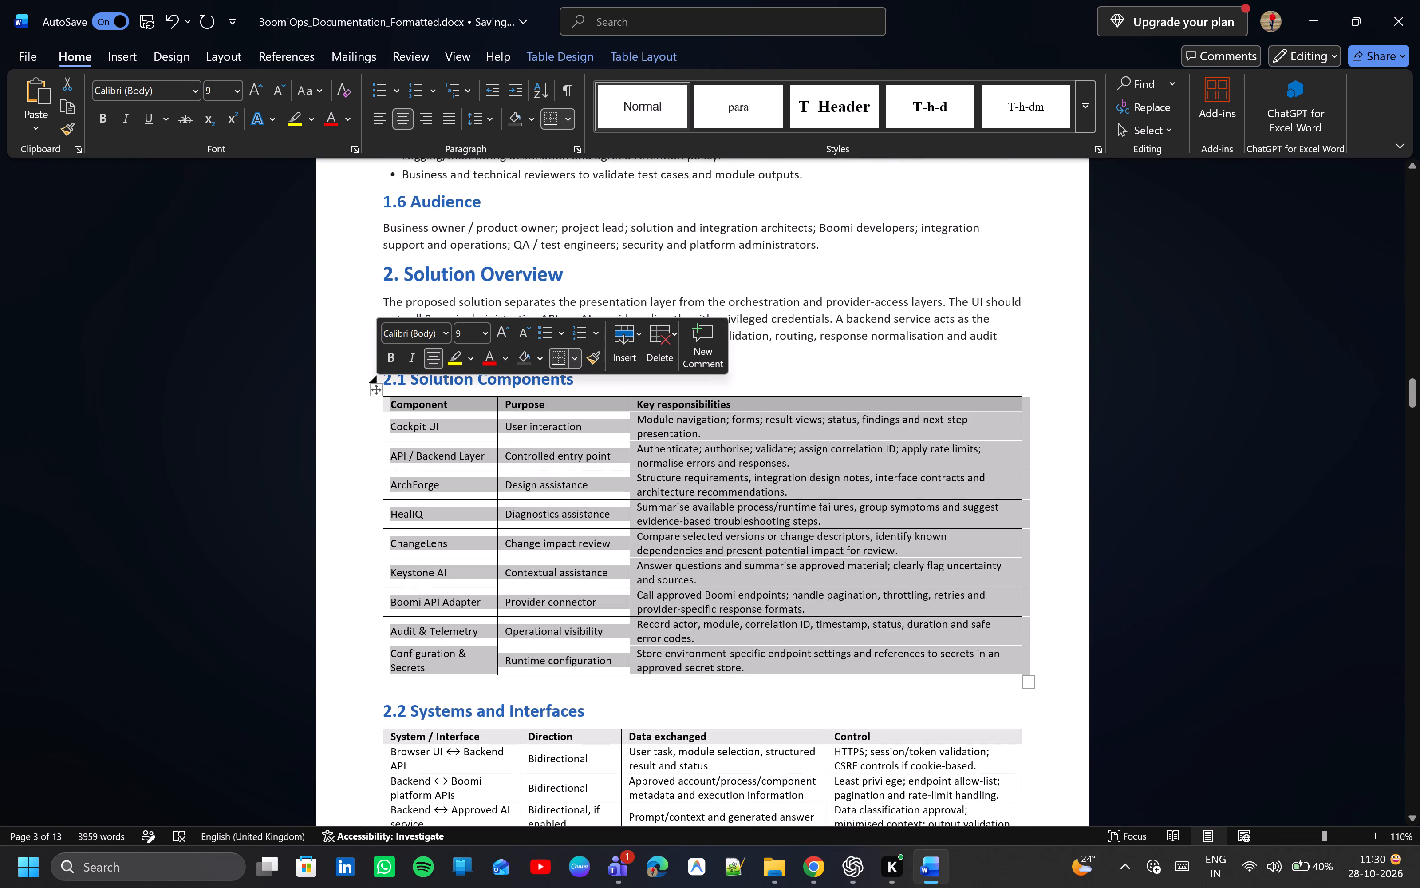
{"action": "double_click", "coordinate": [497, 332]}
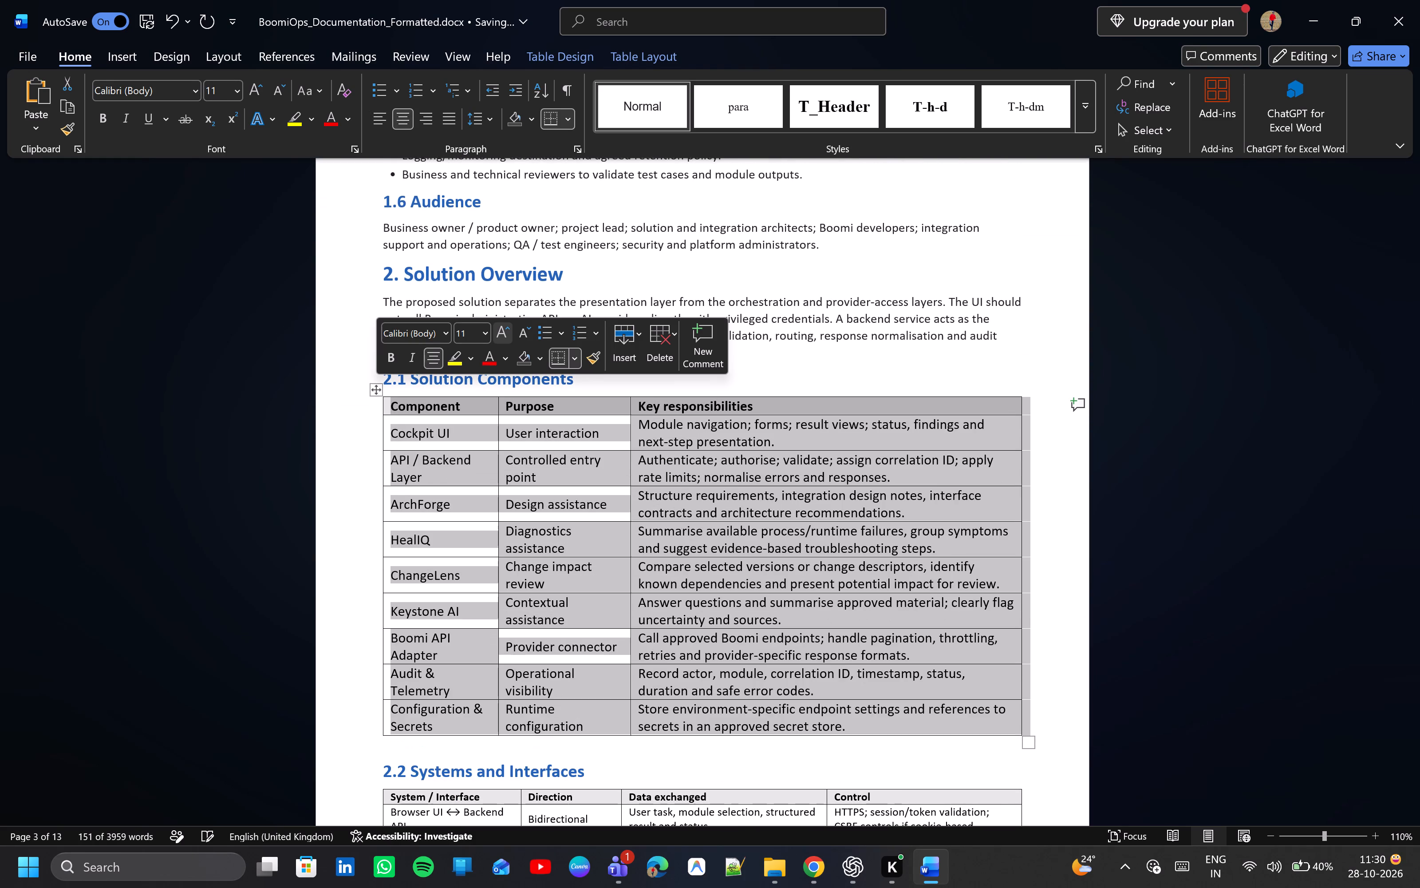
Increase the text of the whole Systems and Interfaces table in section 2.2 to 11 pt.
{"action": "scroll", "coordinate": [527, 502], "scroll_direction": "down", "scroll_amount": 1}
{"action": "left_click", "coordinate": [501, 460]}
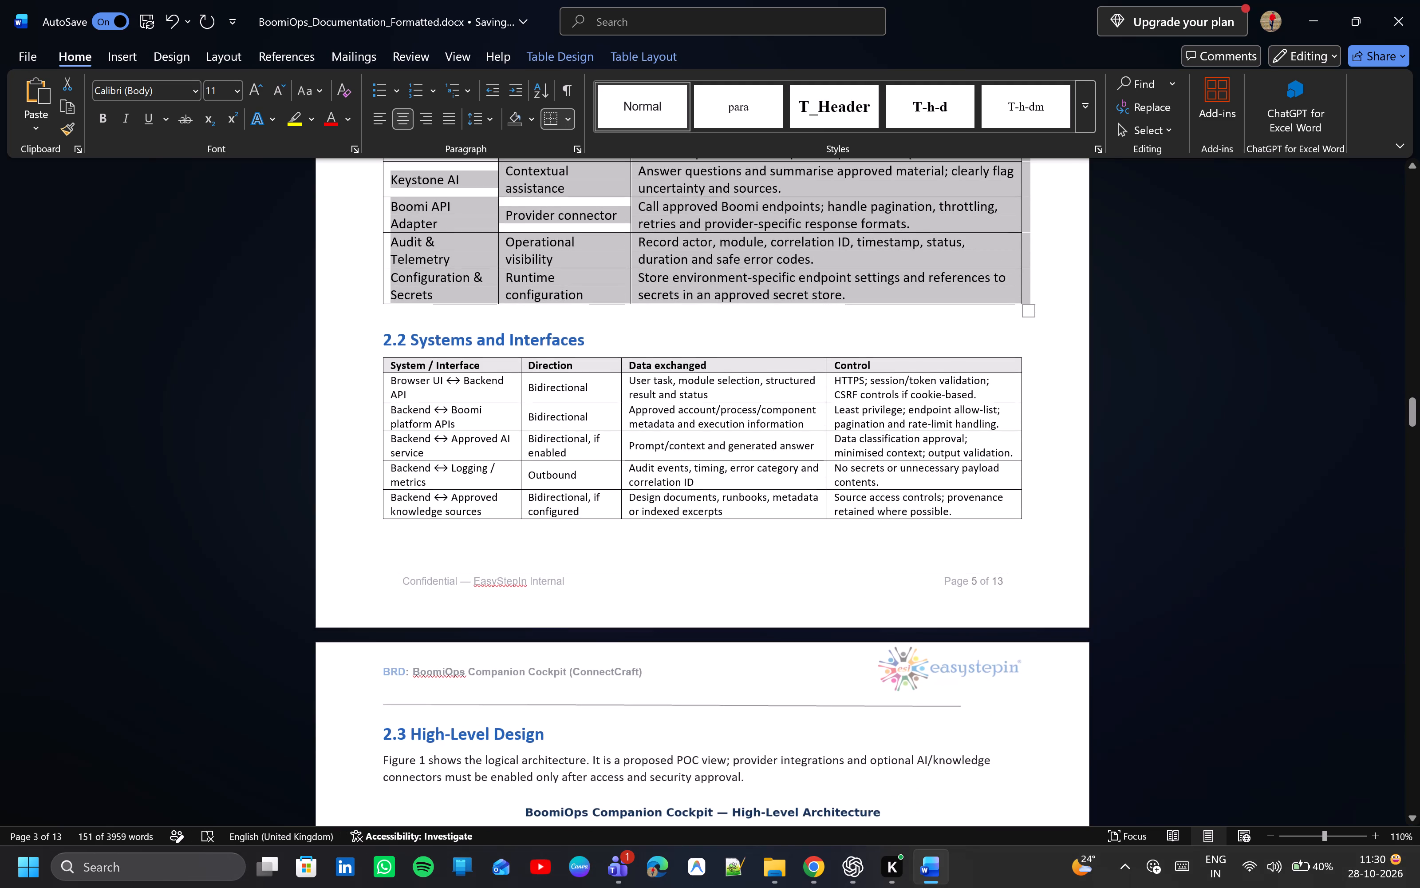
{"action": "left_click", "coordinate": [427, 399]}
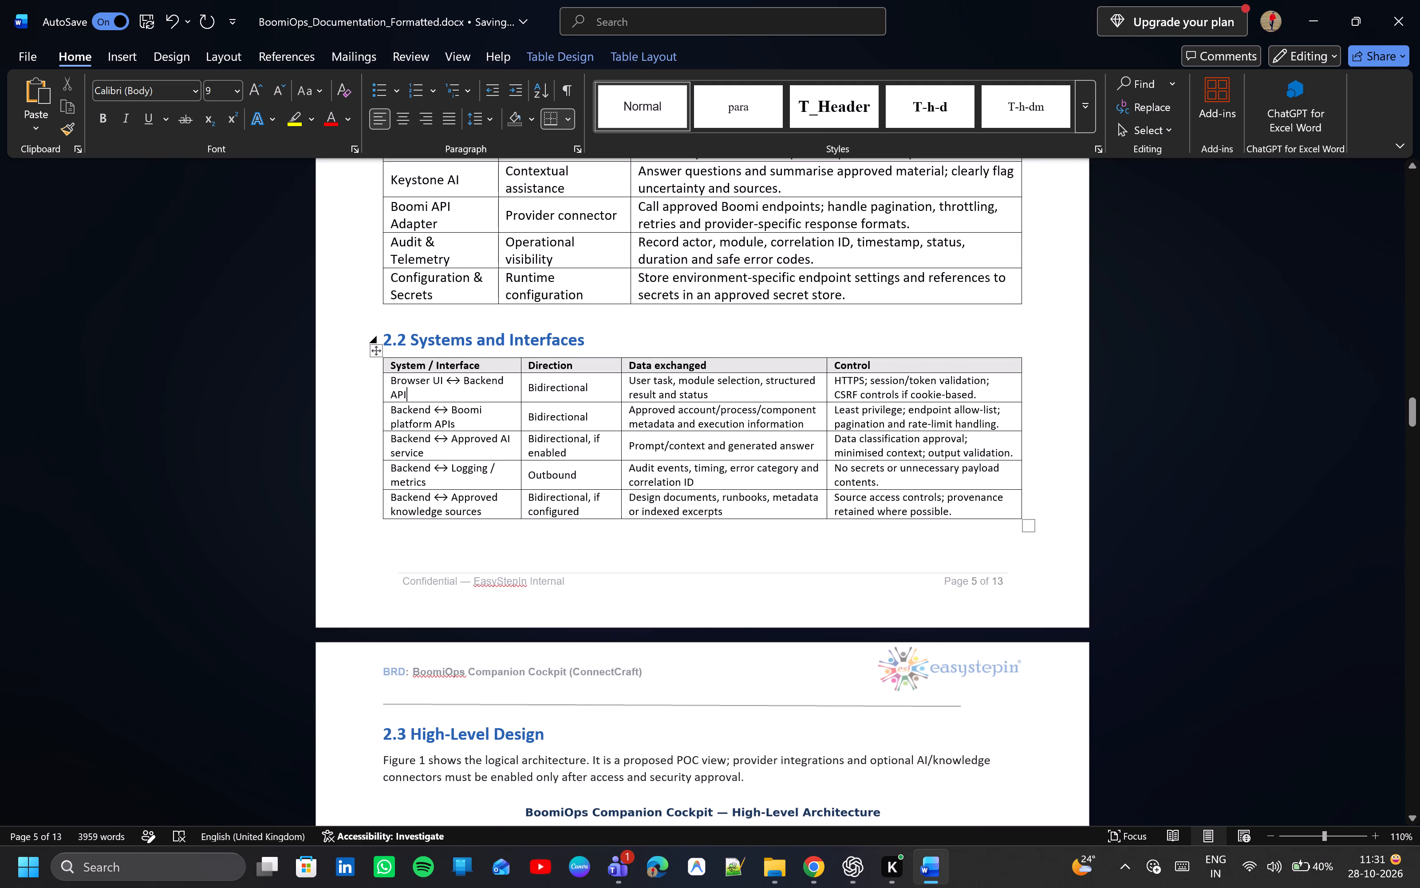
{"action": "left_click", "coordinate": [375, 354]}
{"action": "double_click", "coordinate": [494, 296]}
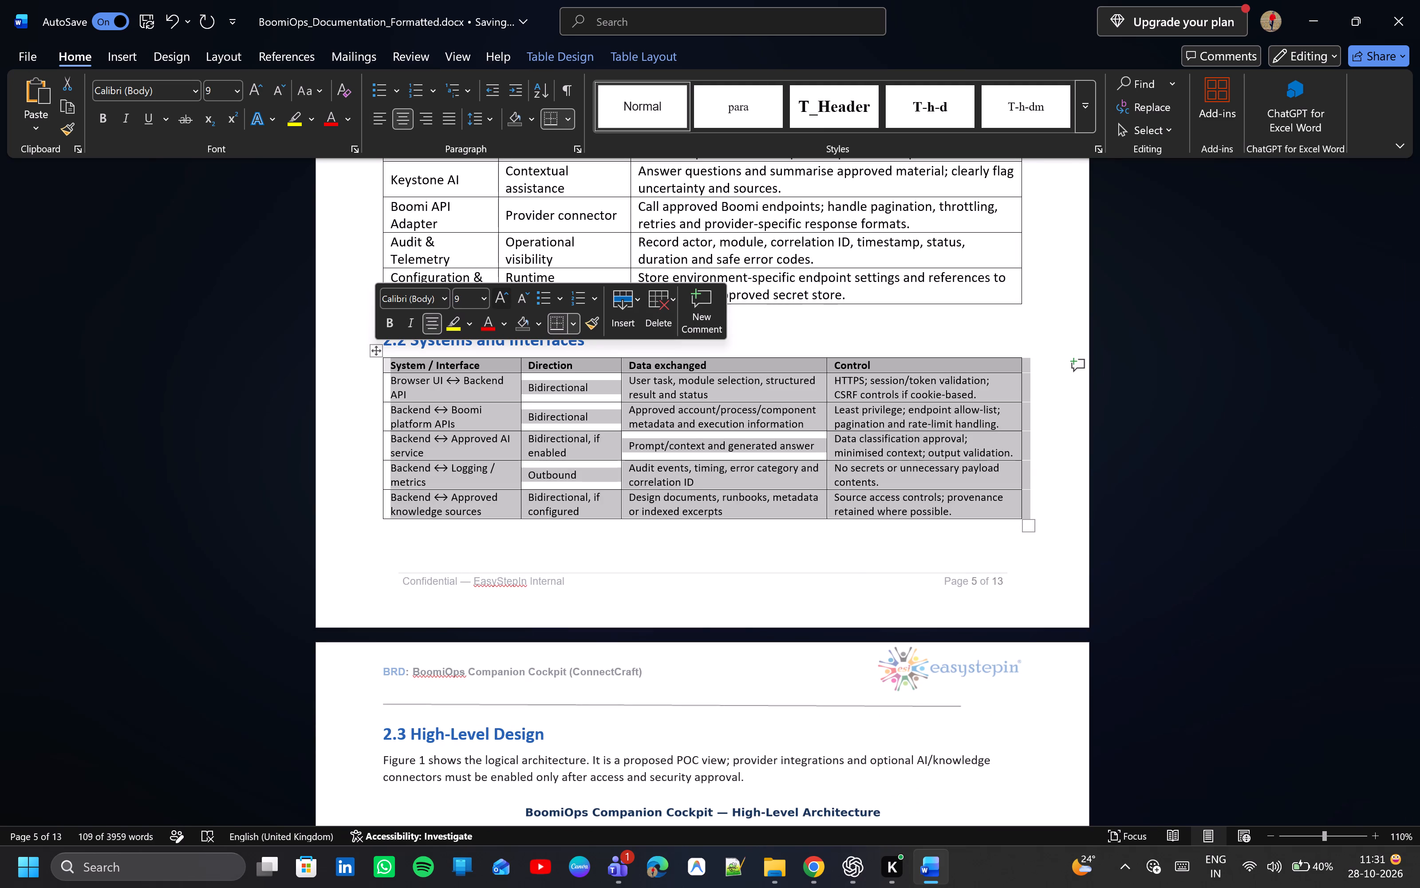
Increase the text of the whole Data Mapping and Contracts table in section 3.7 to 11 pt.
{"action": "scroll", "coordinate": [521, 502], "scroll_direction": "down", "scroll_amount": 1}
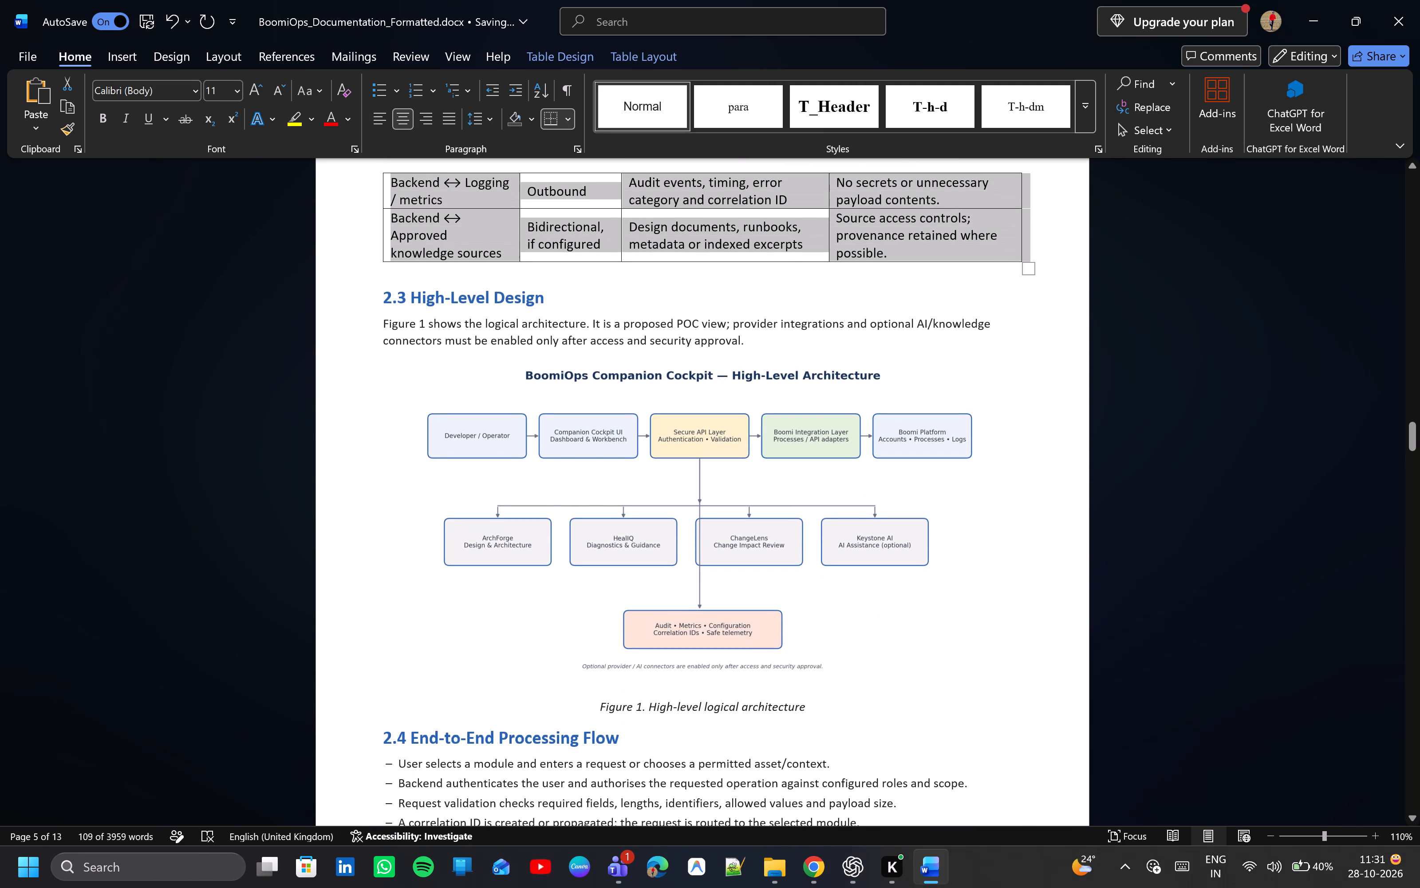
{"action": "scroll", "coordinate": [574, 562], "scroll_direction": "down", "scroll_amount": 1}
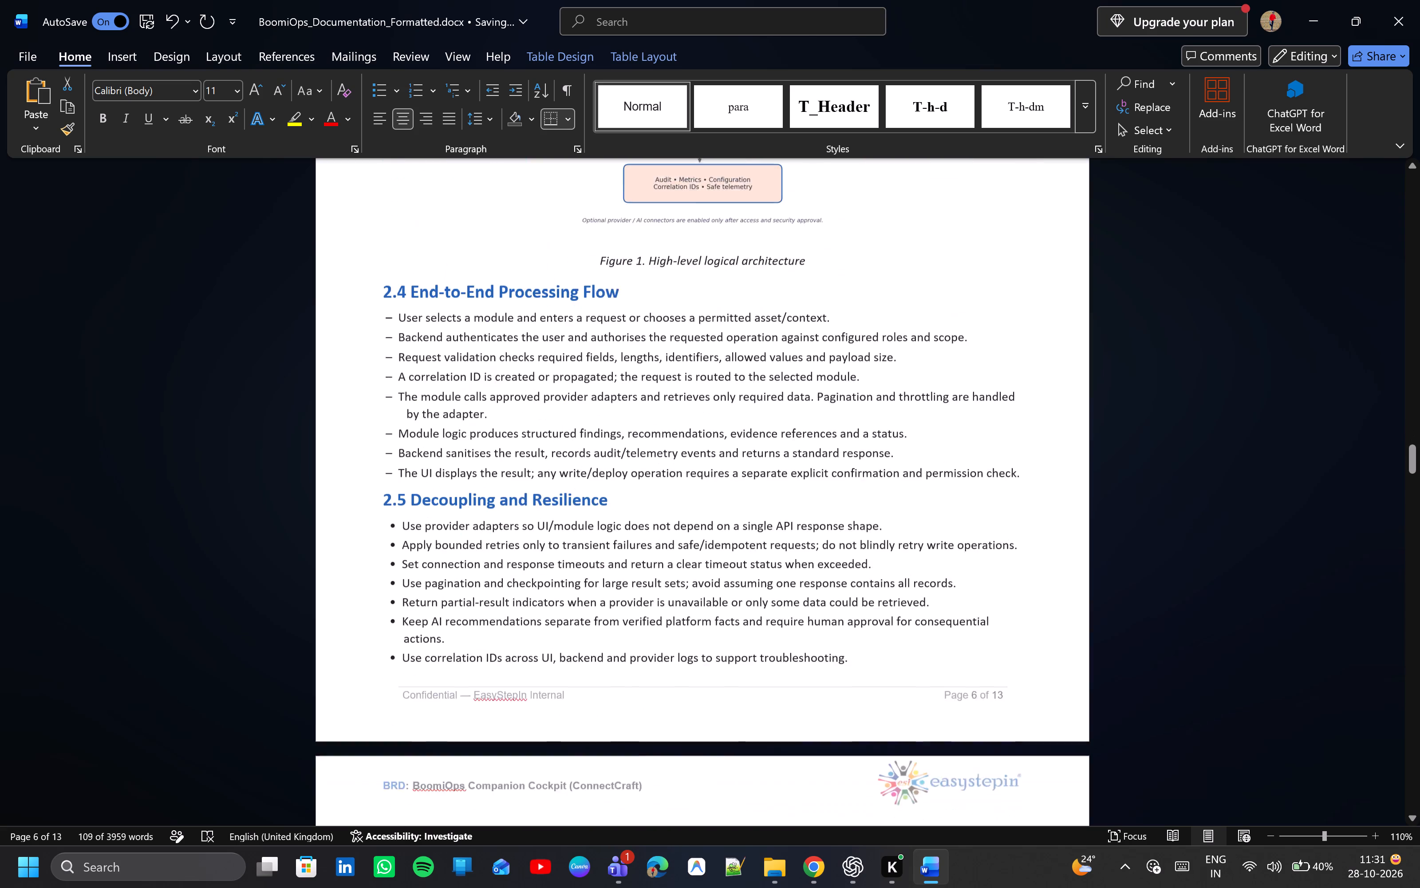
{"action": "scroll", "coordinate": [574, 562], "scroll_direction": "down", "scroll_amount": 1}
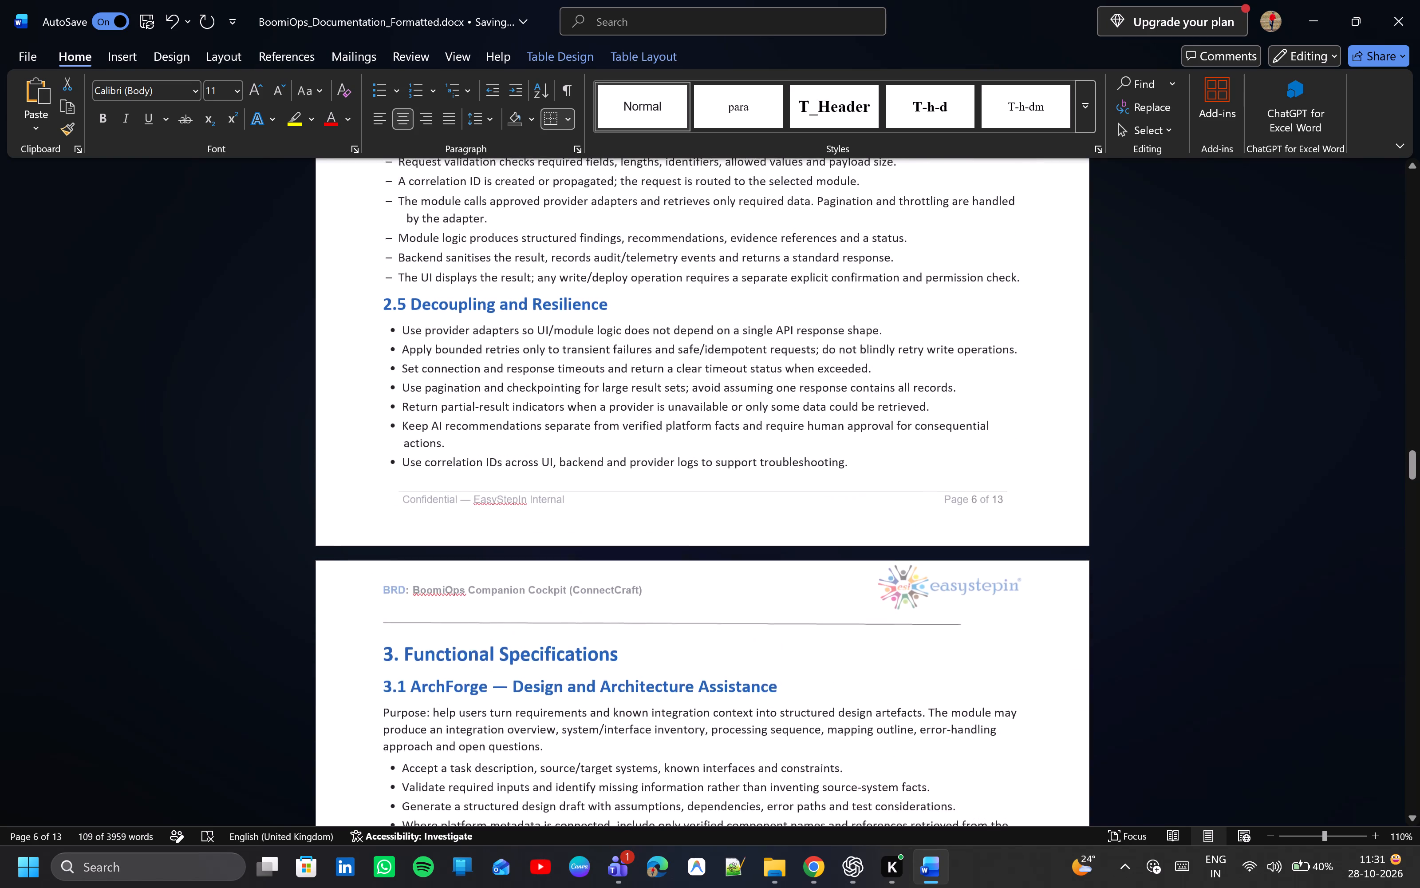
{"action": "scroll", "coordinate": [574, 562], "scroll_direction": "down", "scroll_amount": 1}
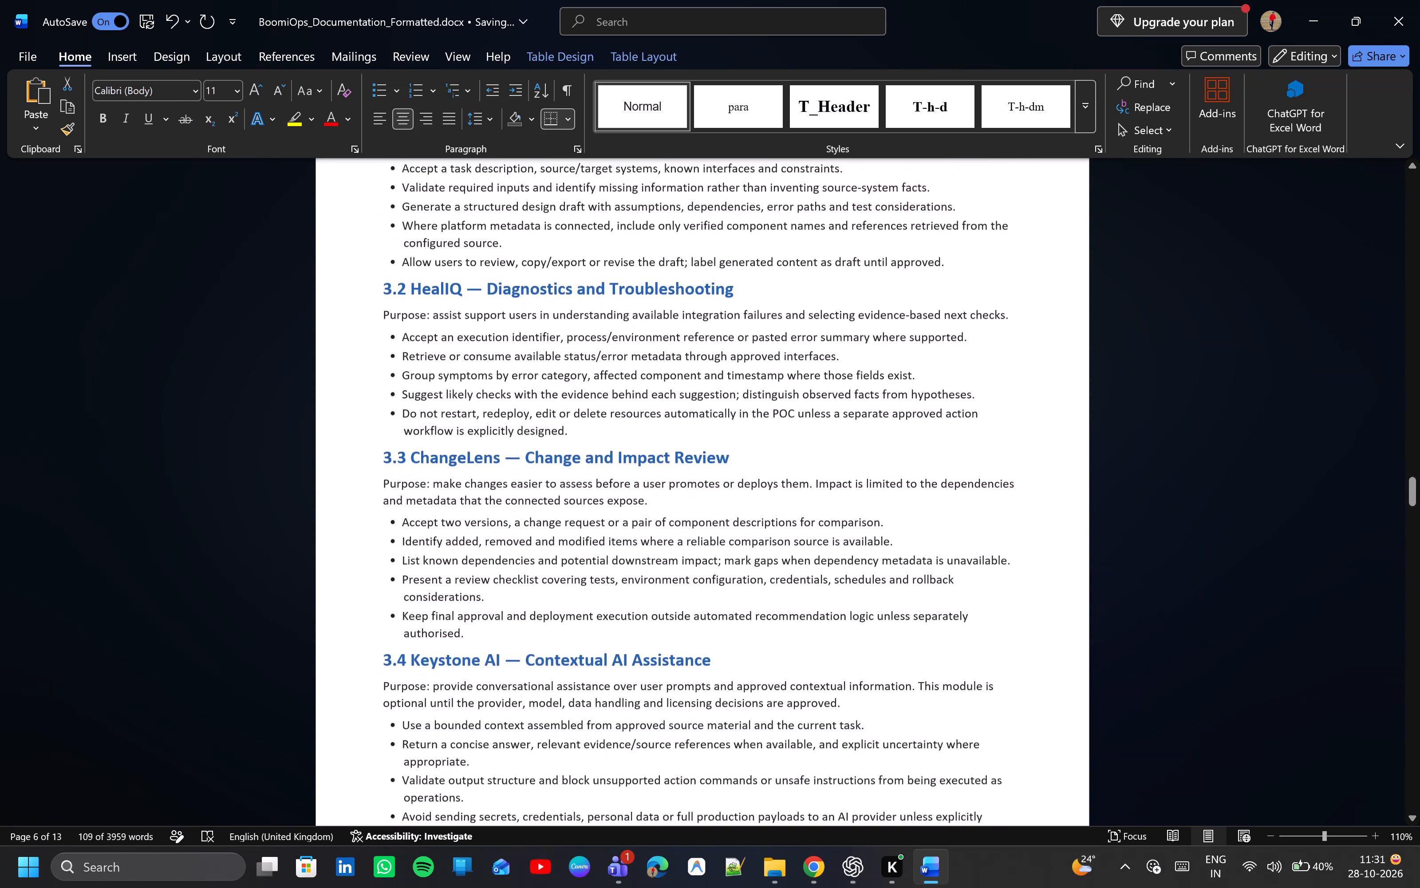
{"action": "scroll", "coordinate": [574, 562], "scroll_direction": "down", "scroll_amount": 1}
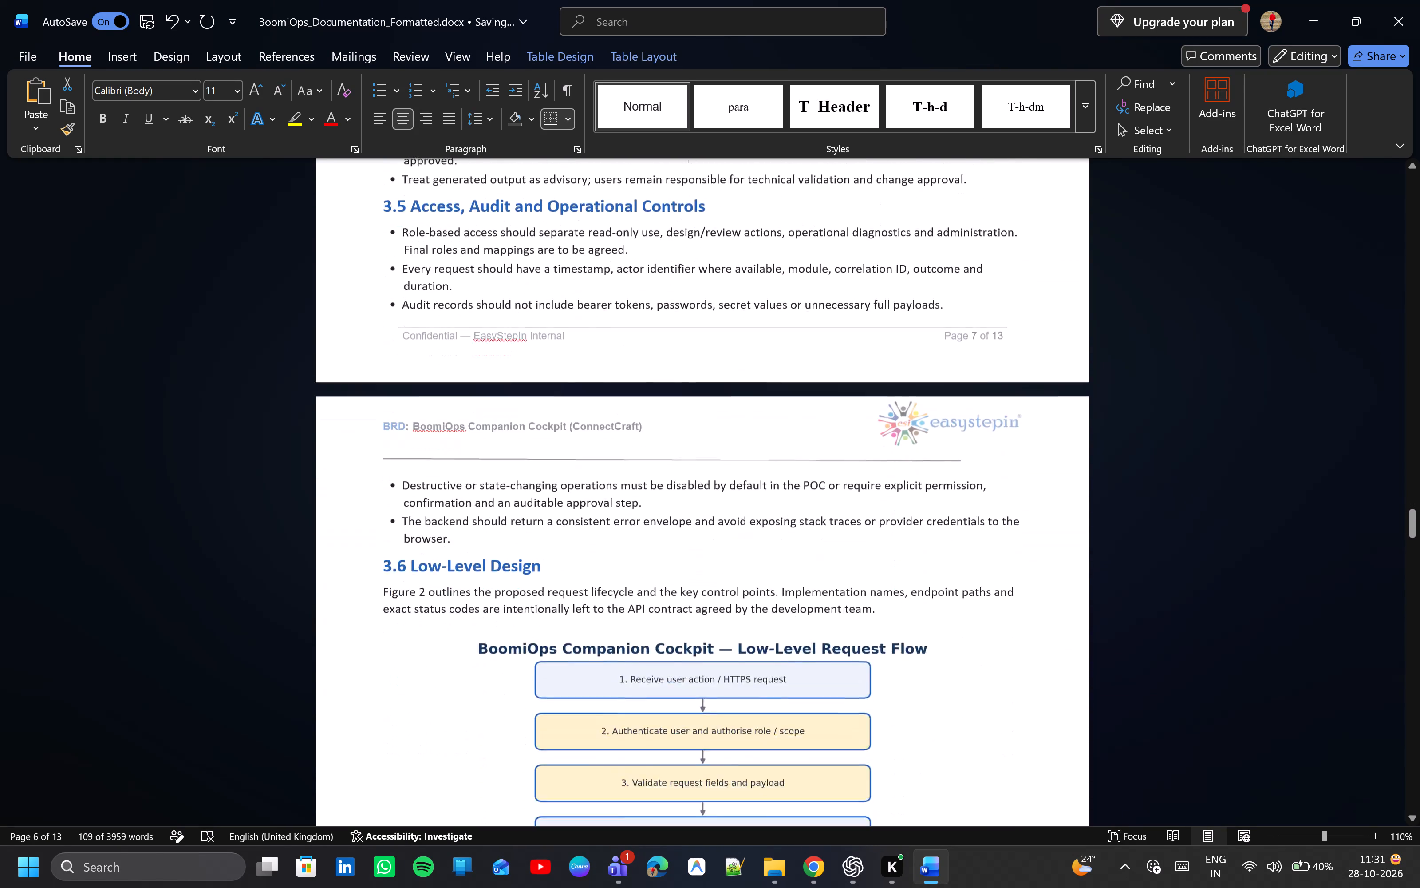
{"action": "scroll", "coordinate": [574, 562], "scroll_direction": "down", "scroll_amount": 2}
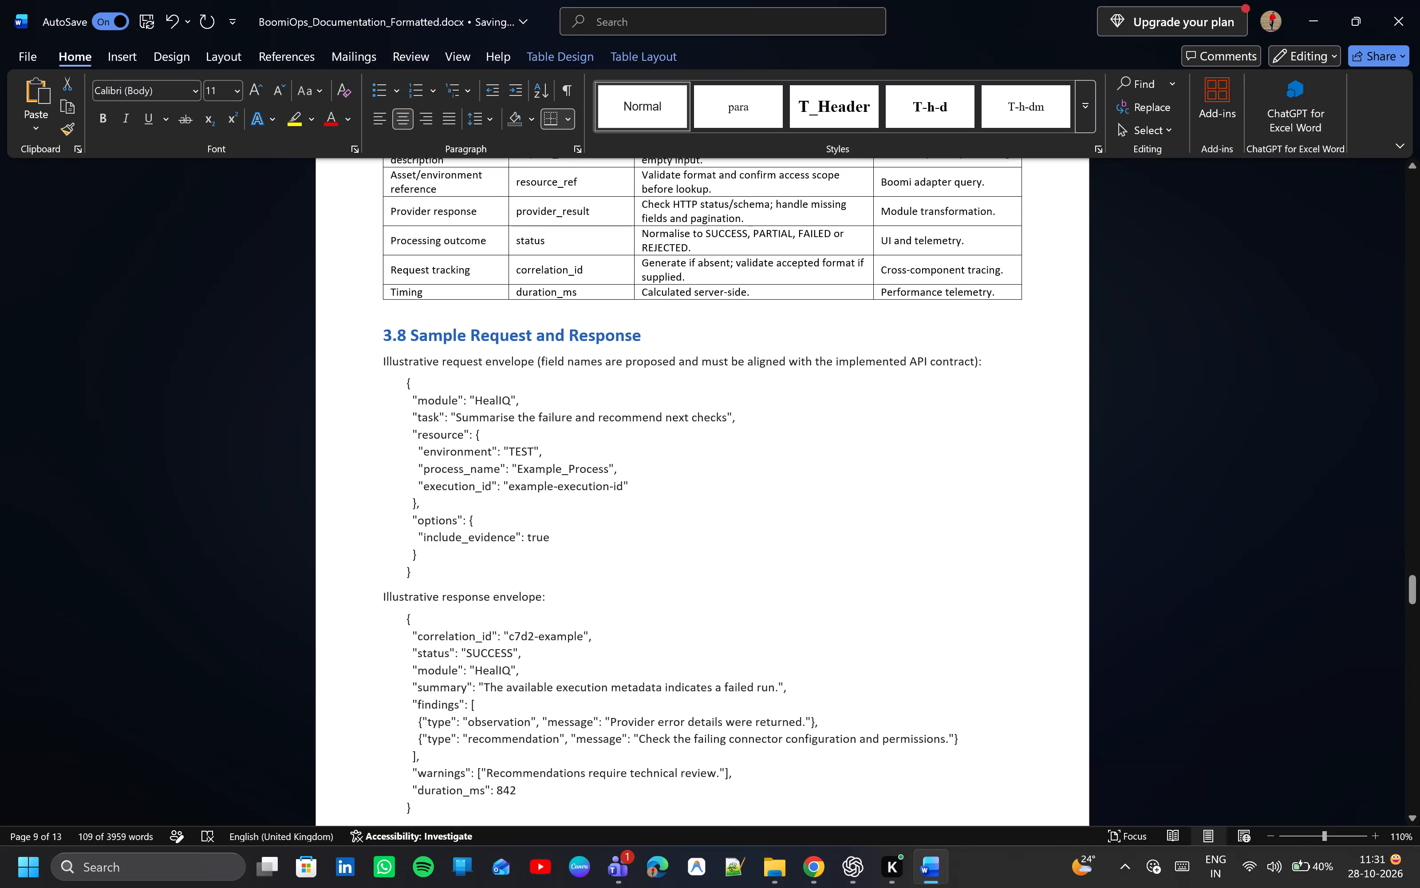
{"action": "scroll", "coordinate": [591, 428], "scroll_direction": "up", "scroll_amount": 1}
{"action": "left_click", "coordinate": [472, 667]}
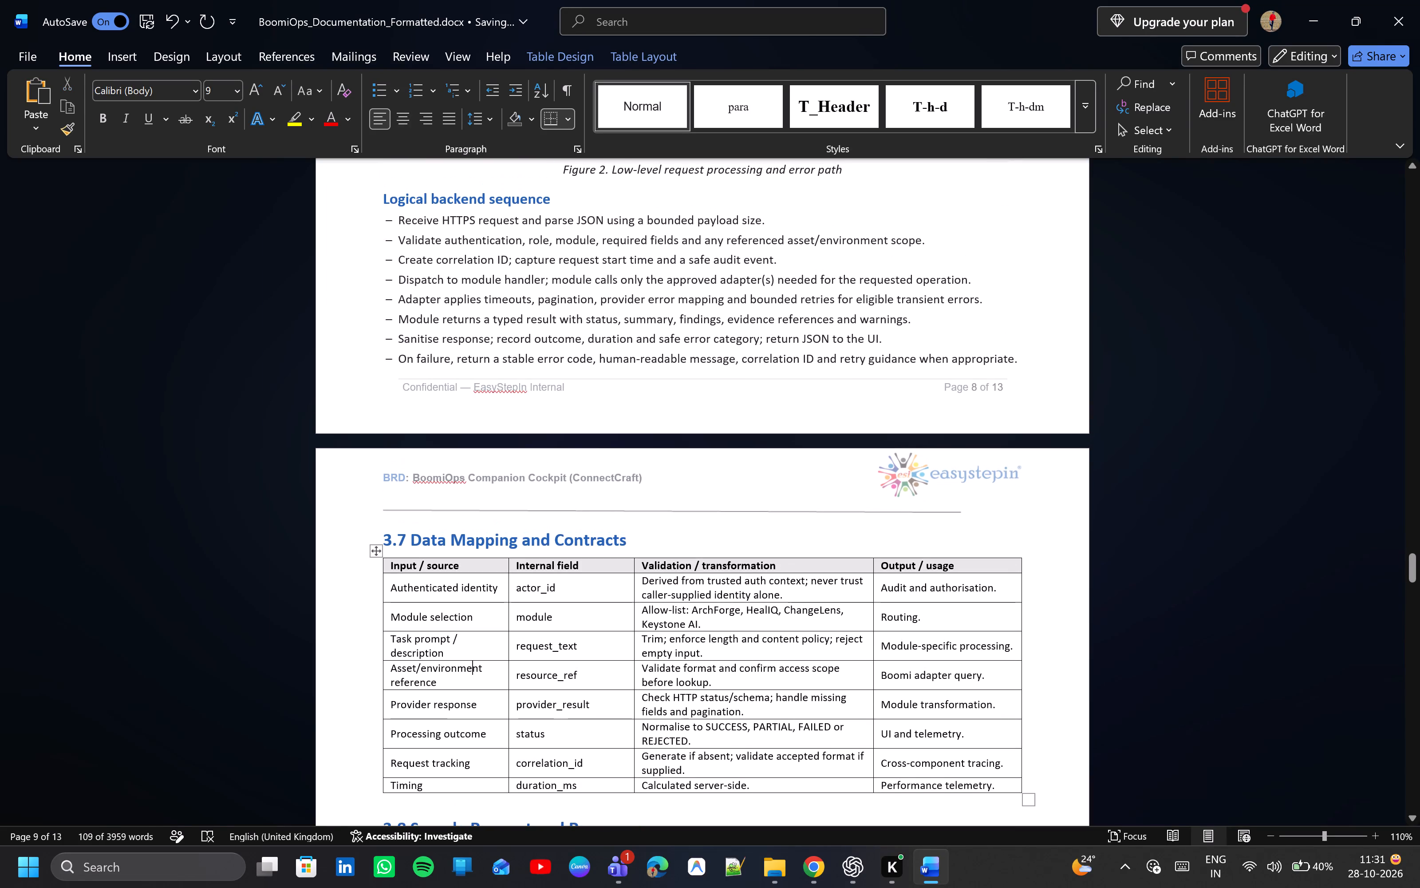
{"action": "left_click", "coordinate": [374, 551]}
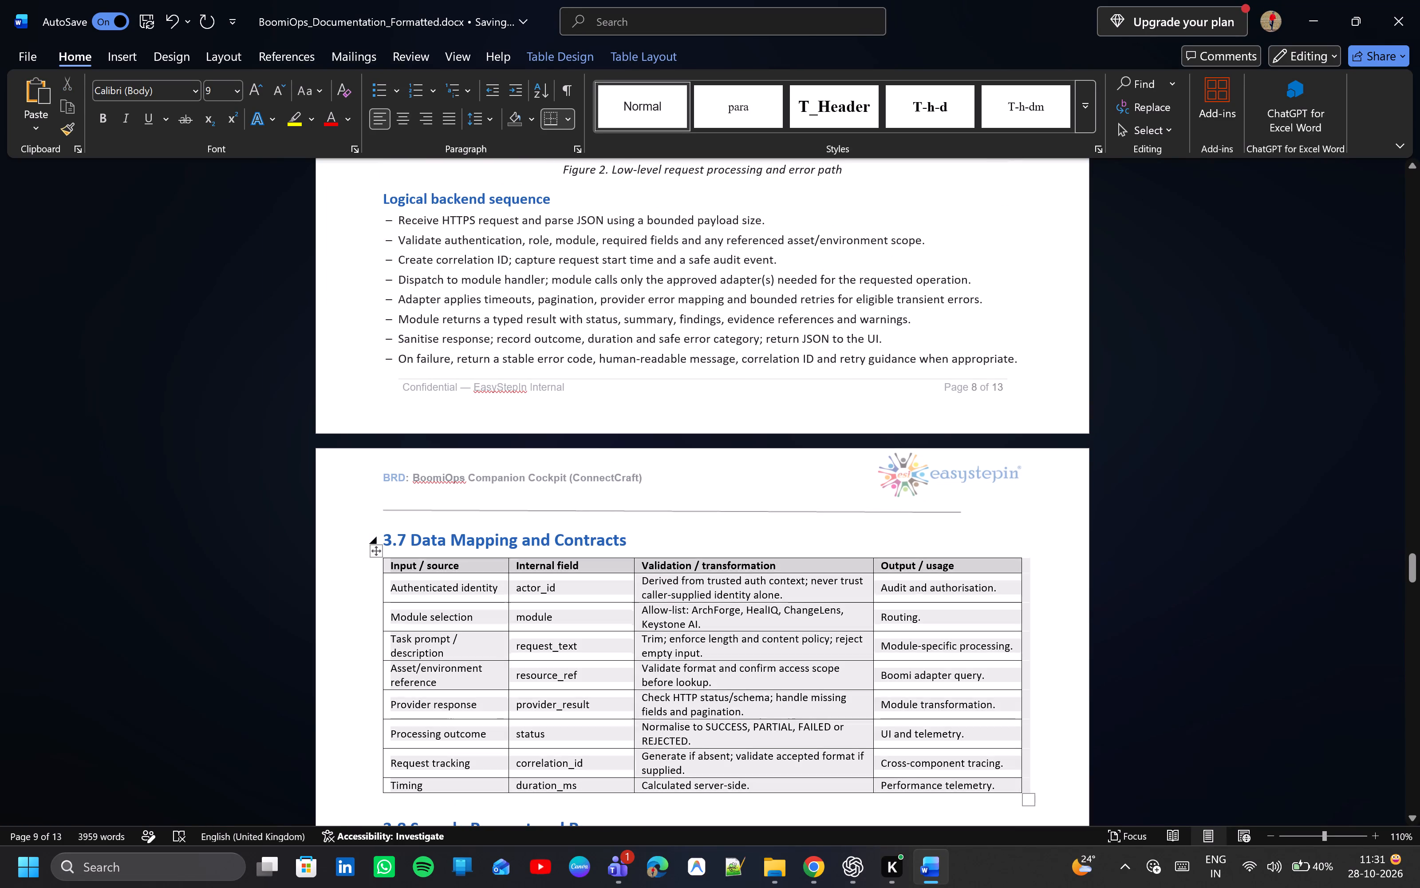
{"action": "double_click", "coordinate": [502, 495]}
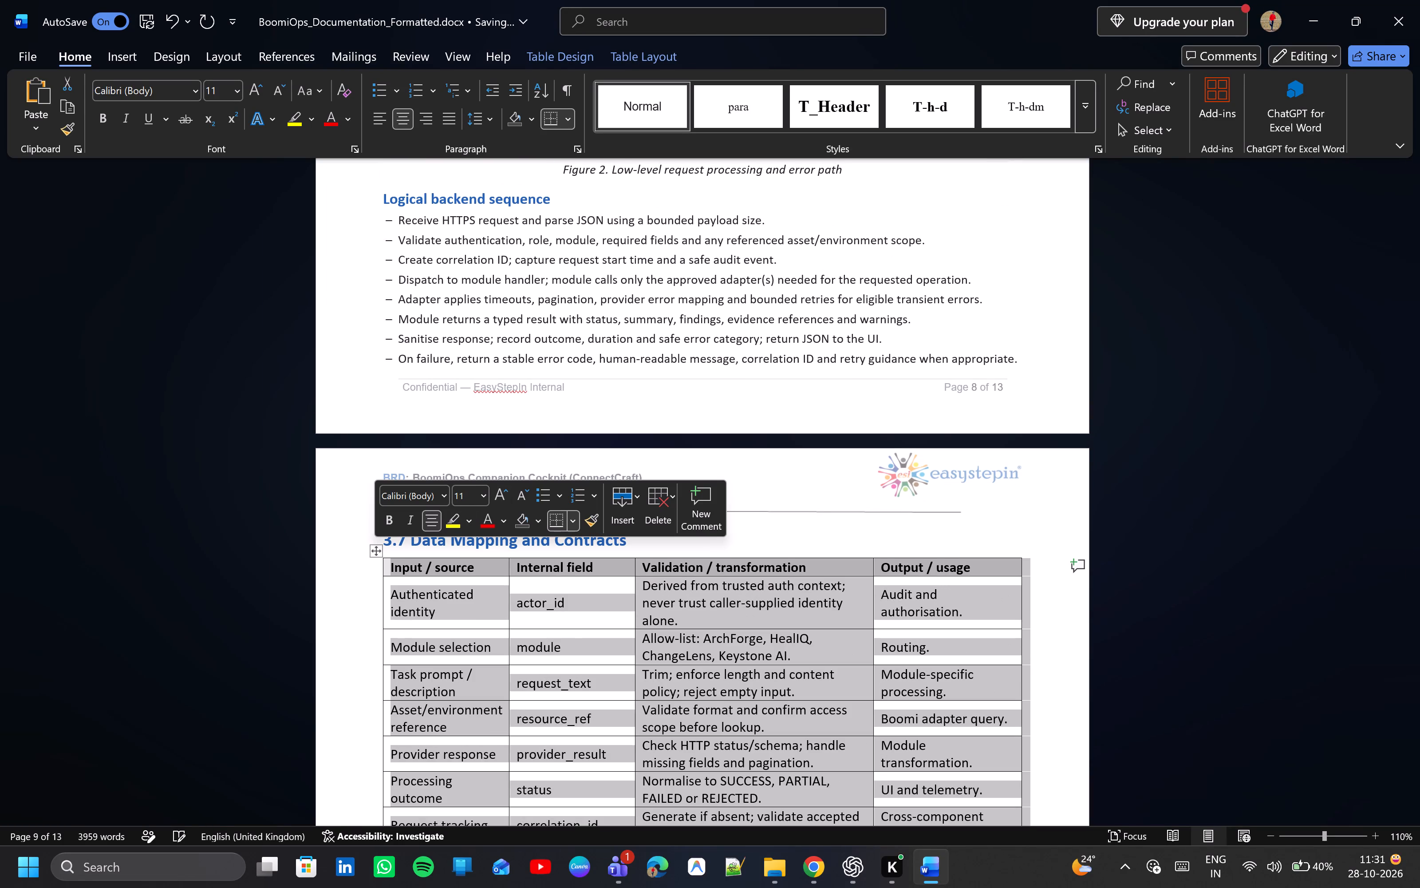
{"action": "left_click", "coordinate": [338, 653]}
Increase the text of the whole Metric / POC requirement table in section 4.2 to 11 pt.
{"action": "scroll", "coordinate": [338, 653], "scroll_direction": "down", "scroll_amount": 1}
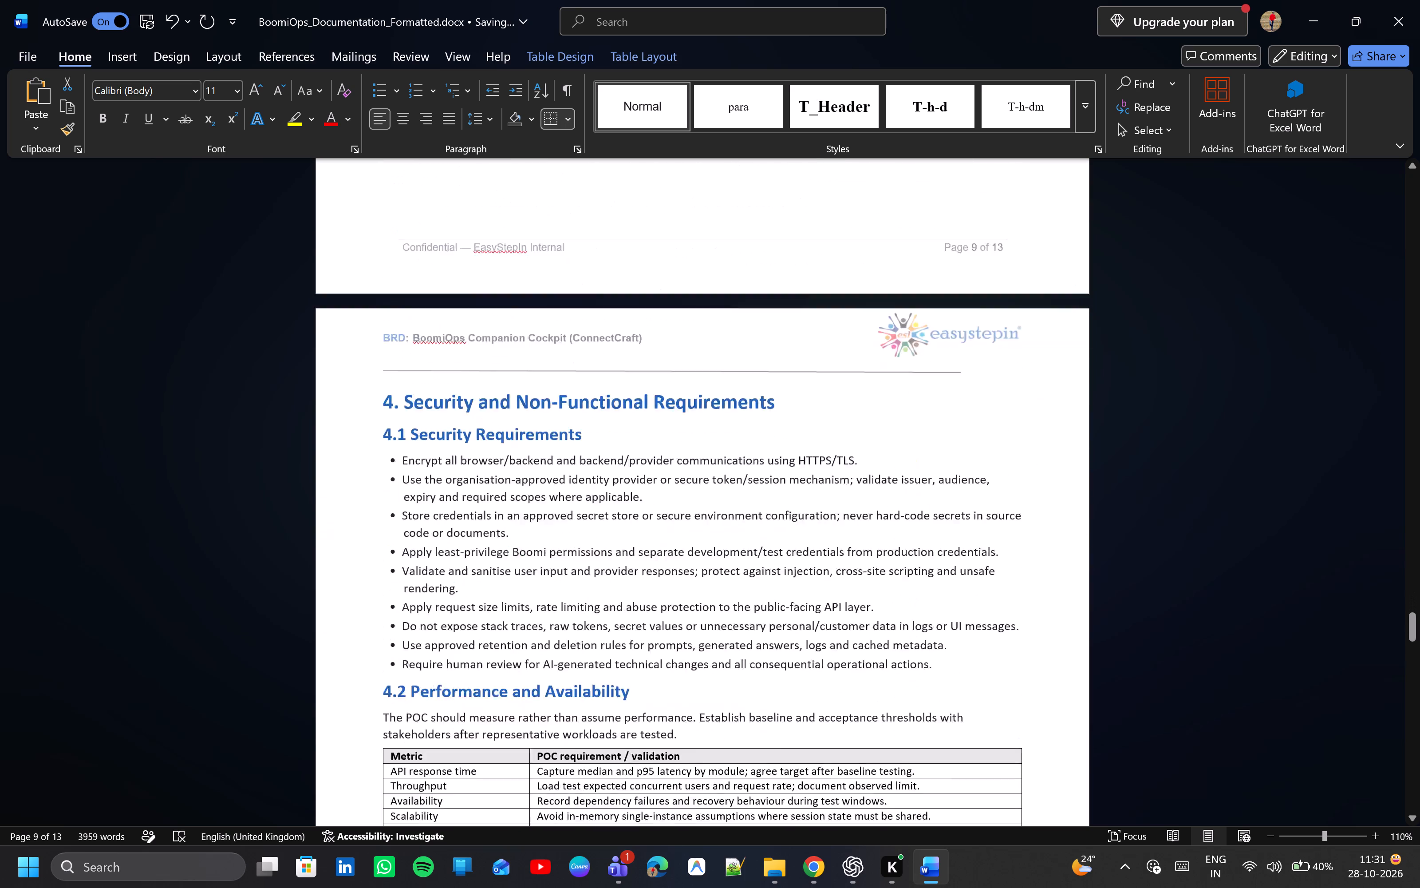
{"action": "scroll", "coordinate": [338, 653], "scroll_direction": "down", "scroll_amount": 2}
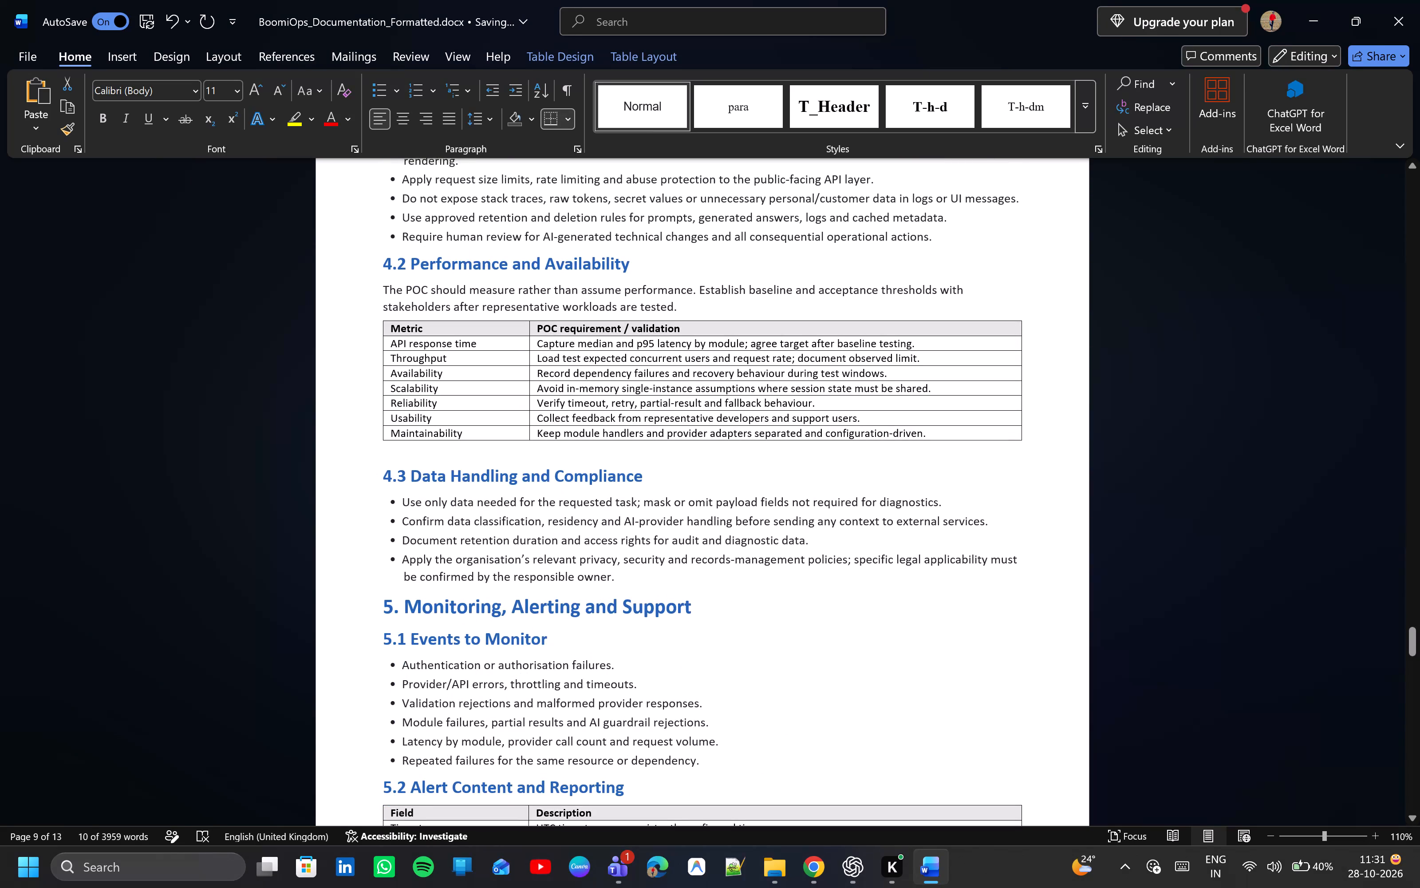
{"action": "left_click", "coordinate": [518, 408]}
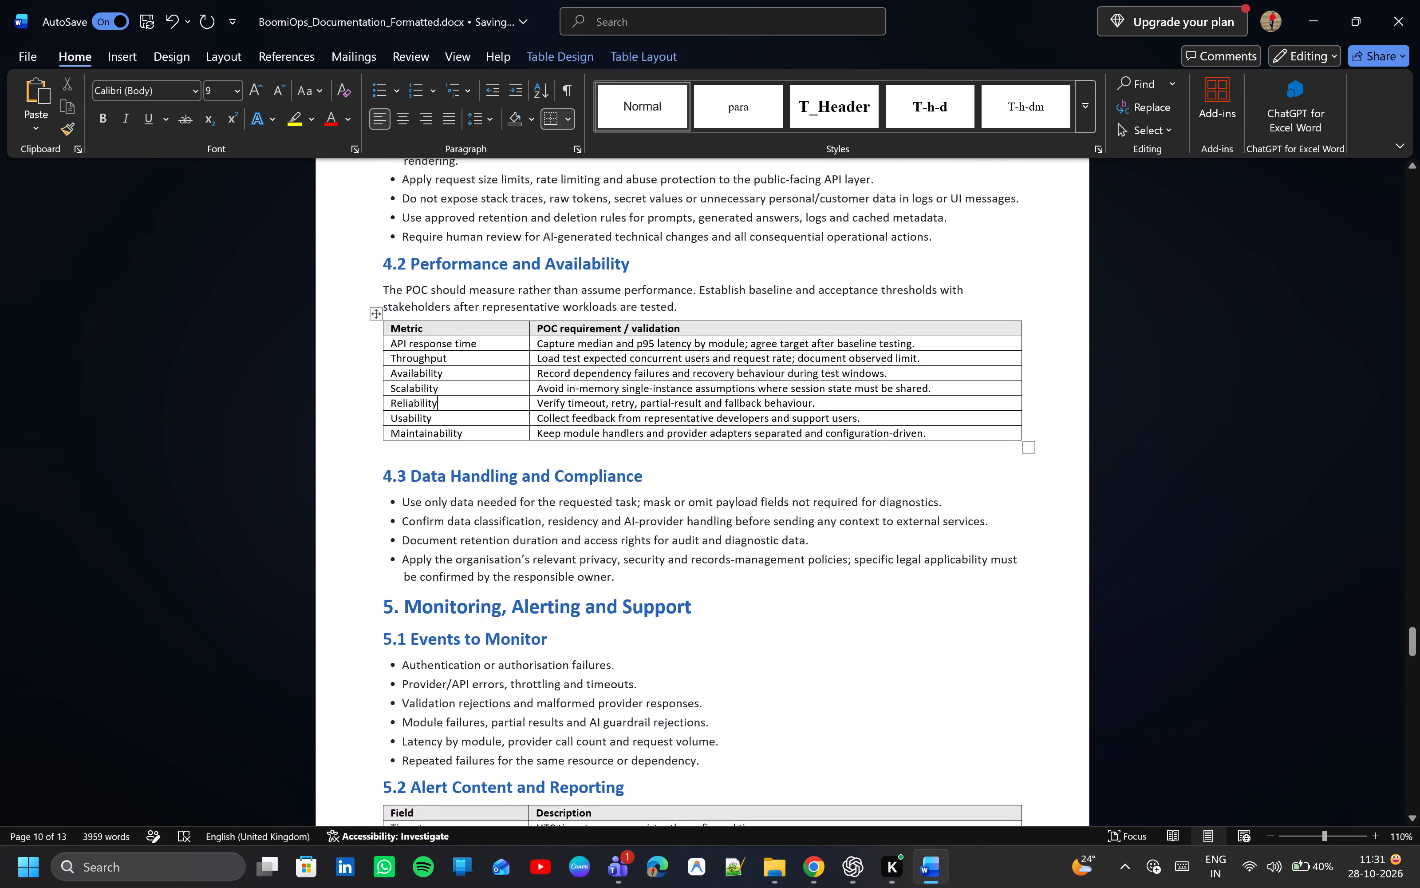
{"action": "left_click", "coordinate": [377, 312]}
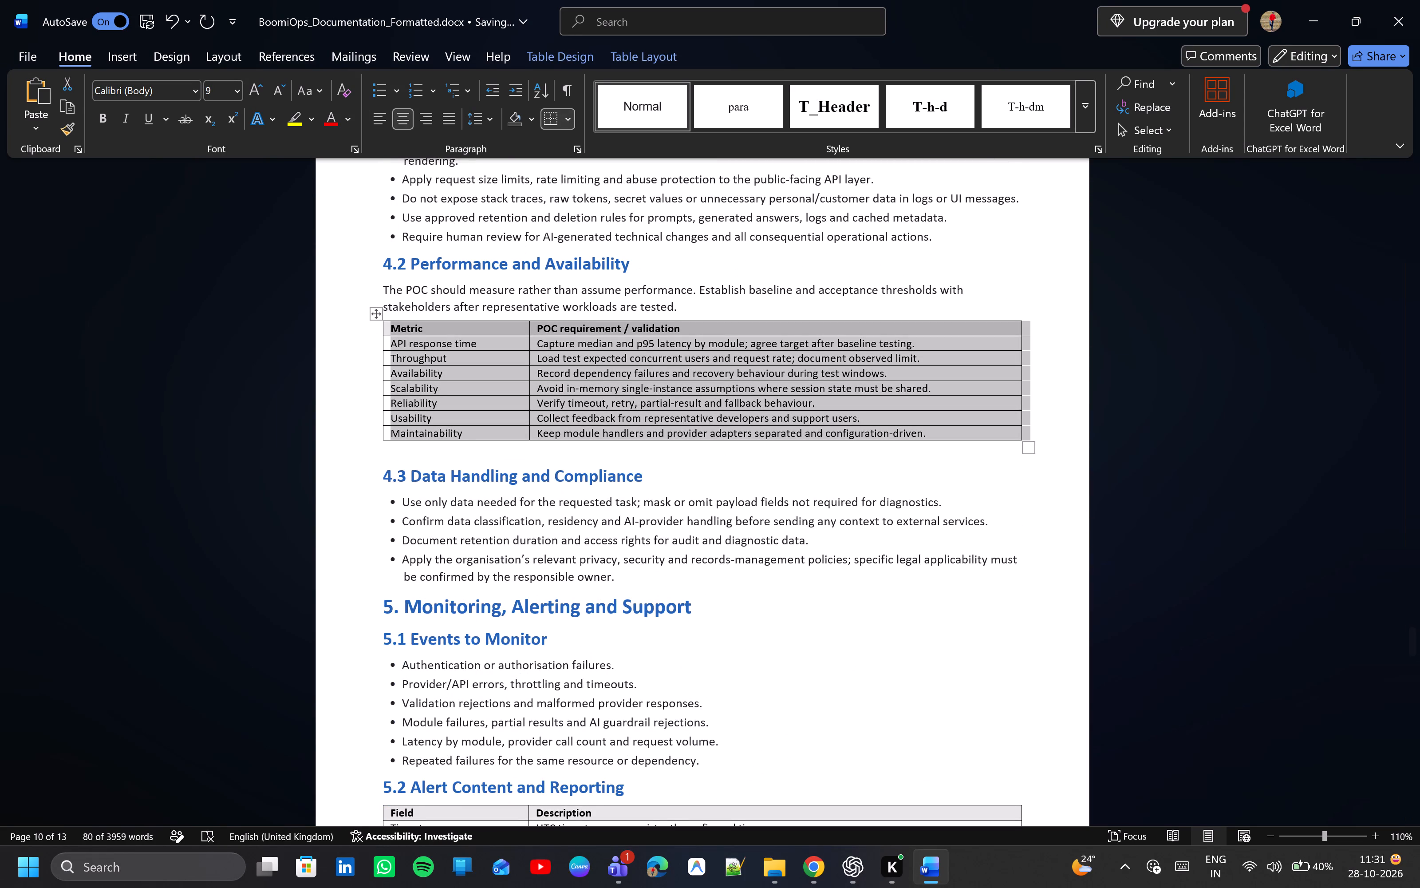
{"action": "double_click", "coordinate": [256, 94]}
{"action": "left_click", "coordinate": [380, 426]}
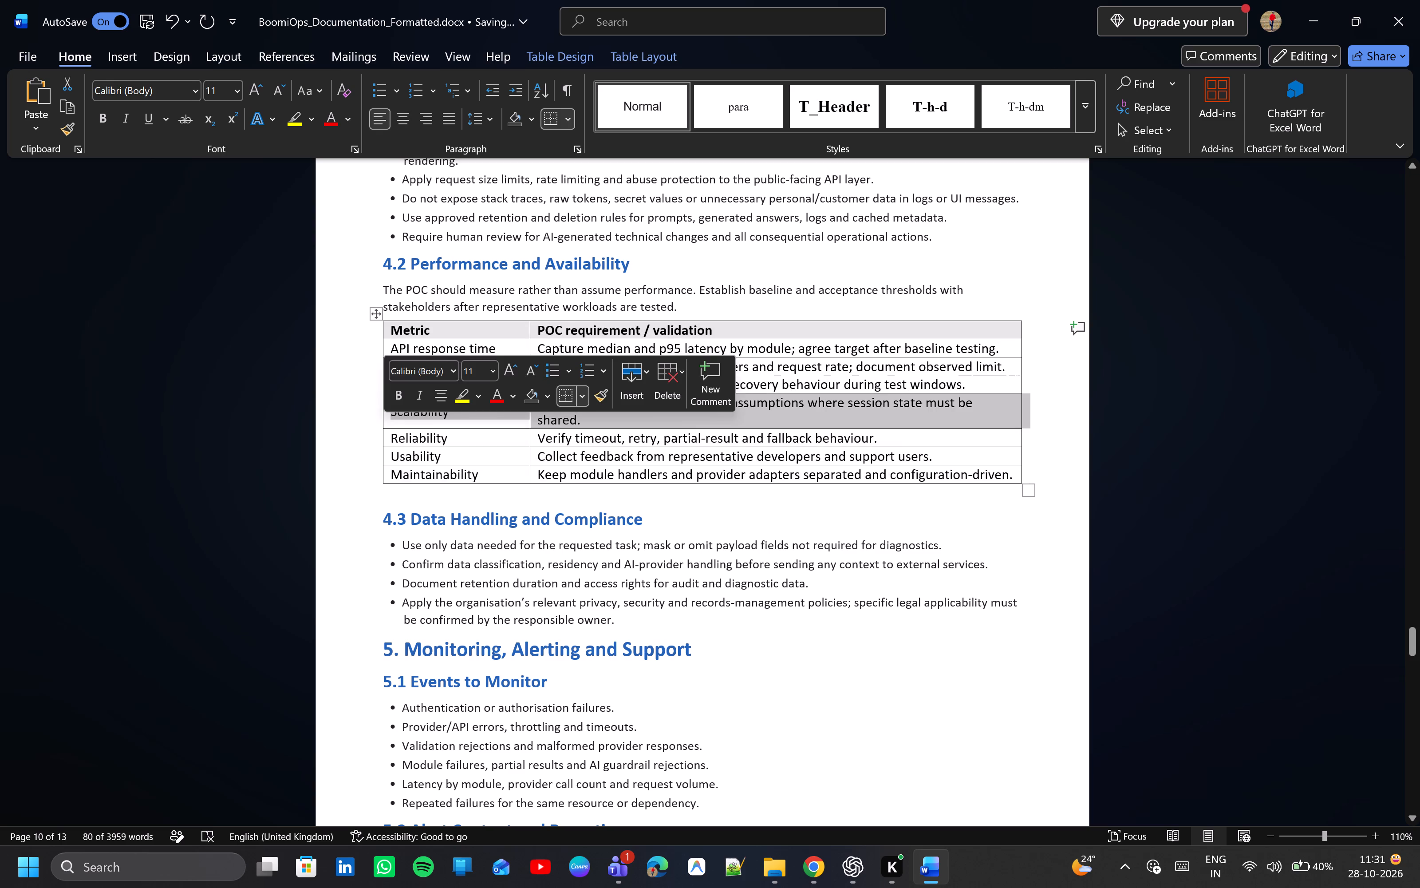
Increase the text of the whole Field/Description table in section 5.2, Alert Content and Reporting, to 11 pt.
{"action": "scroll", "coordinate": [380, 426], "scroll_direction": "down", "scroll_amount": 1}
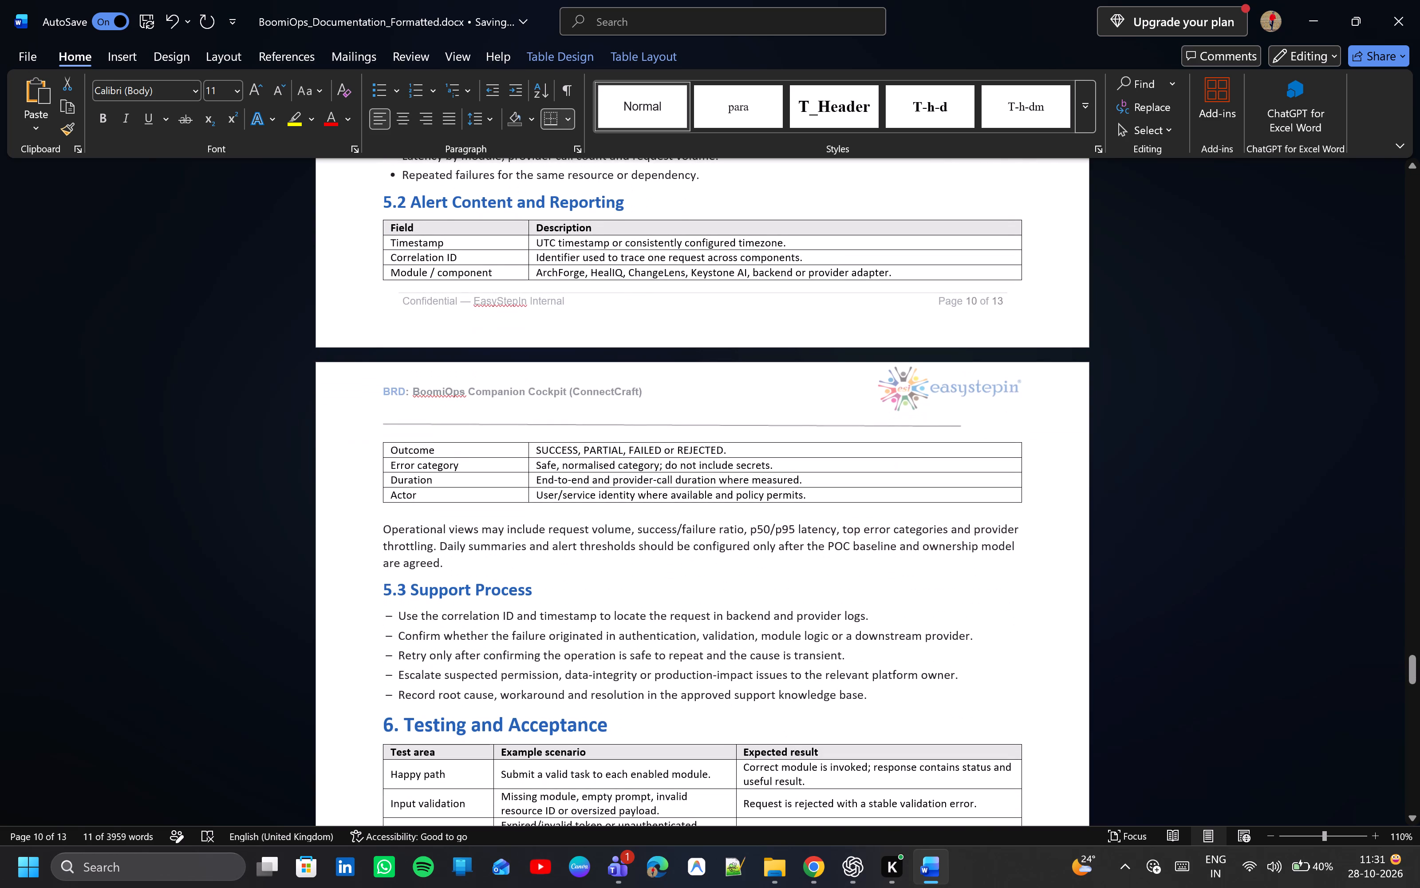
{"action": "left_click", "coordinate": [403, 257]}
{"action": "left_click", "coordinate": [379, 216]}
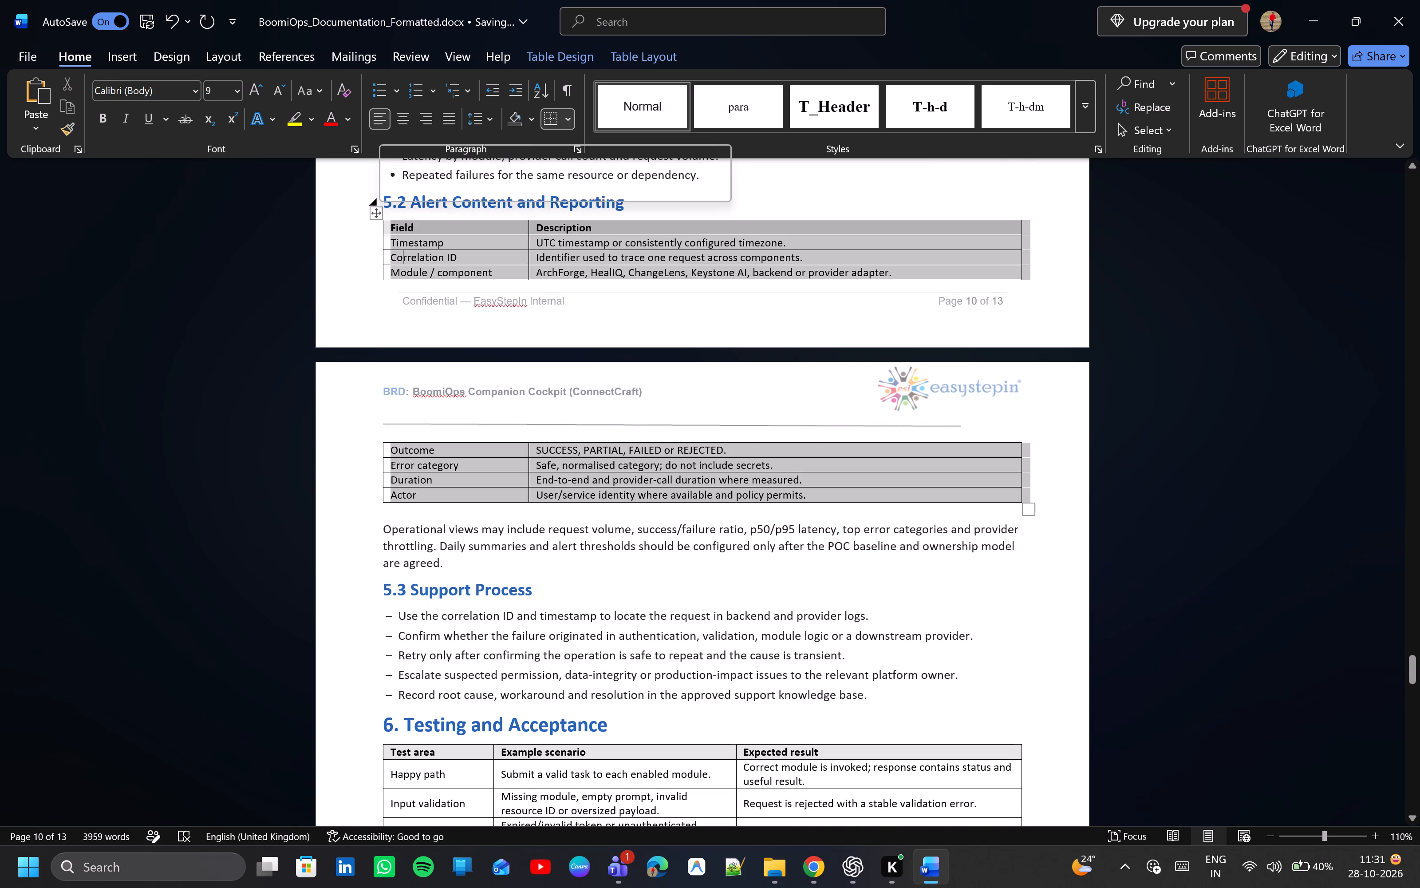
{"action": "double_click", "coordinate": [256, 92]}
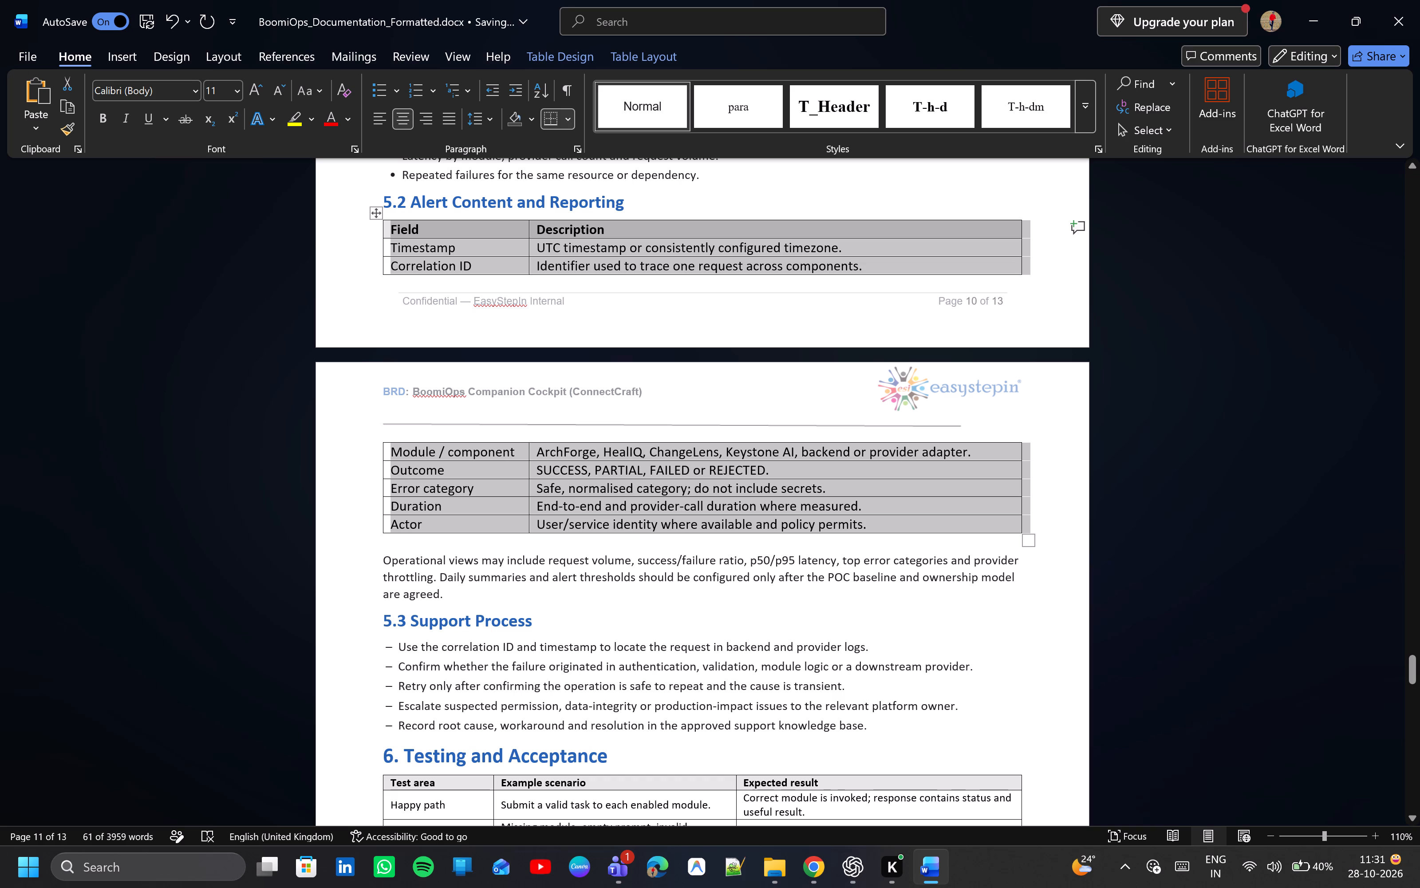
{"action": "left_click", "coordinate": [557, 583]}
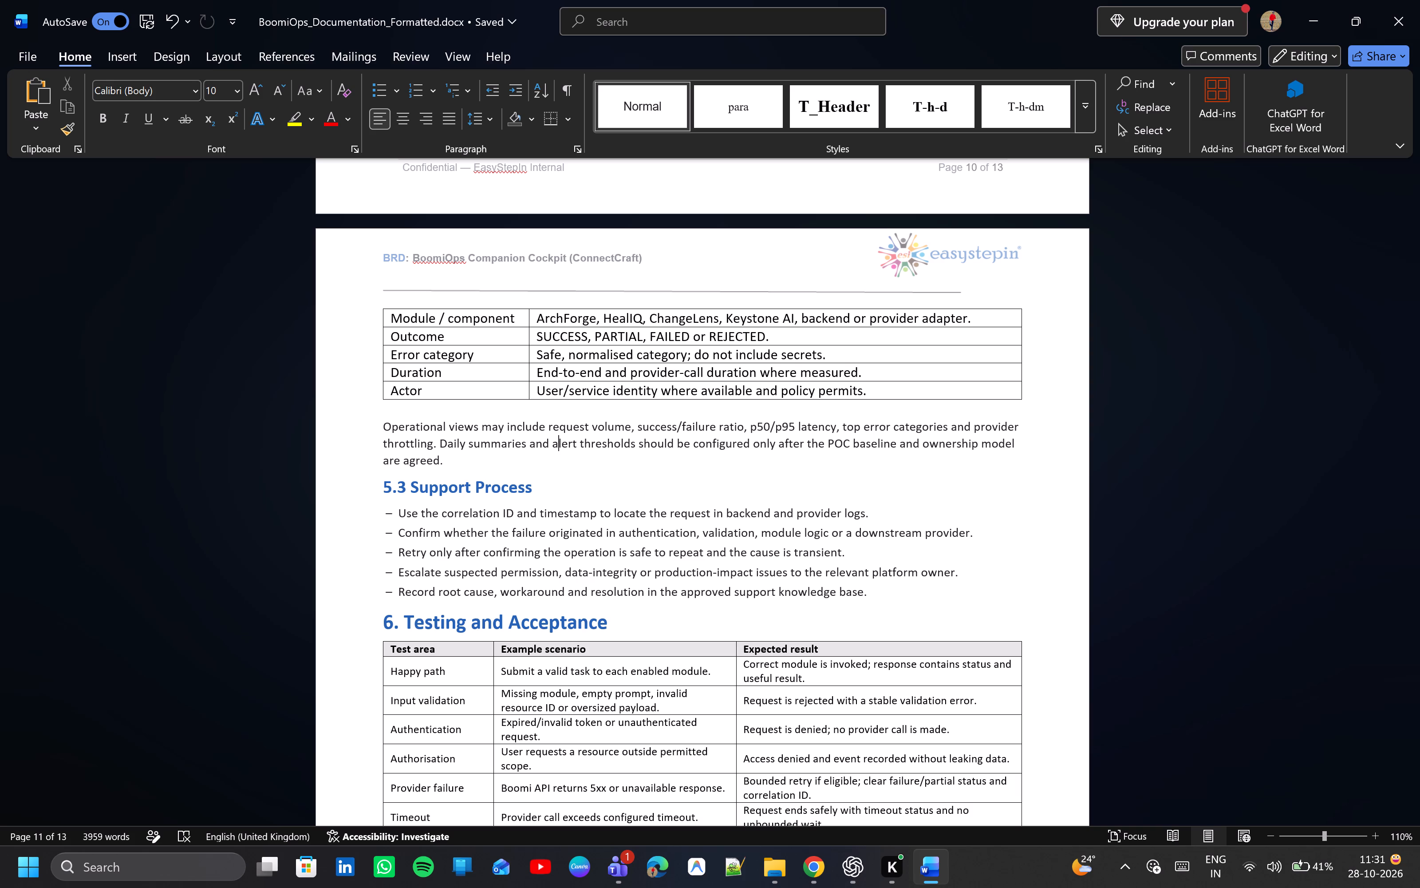
Set the text of the whole Testing and Acceptance table in section 6 to 11 pt.
{"action": "scroll", "coordinate": [622, 557], "scroll_direction": "down", "scroll_amount": 1}
{"action": "left_click", "coordinate": [622, 557]}
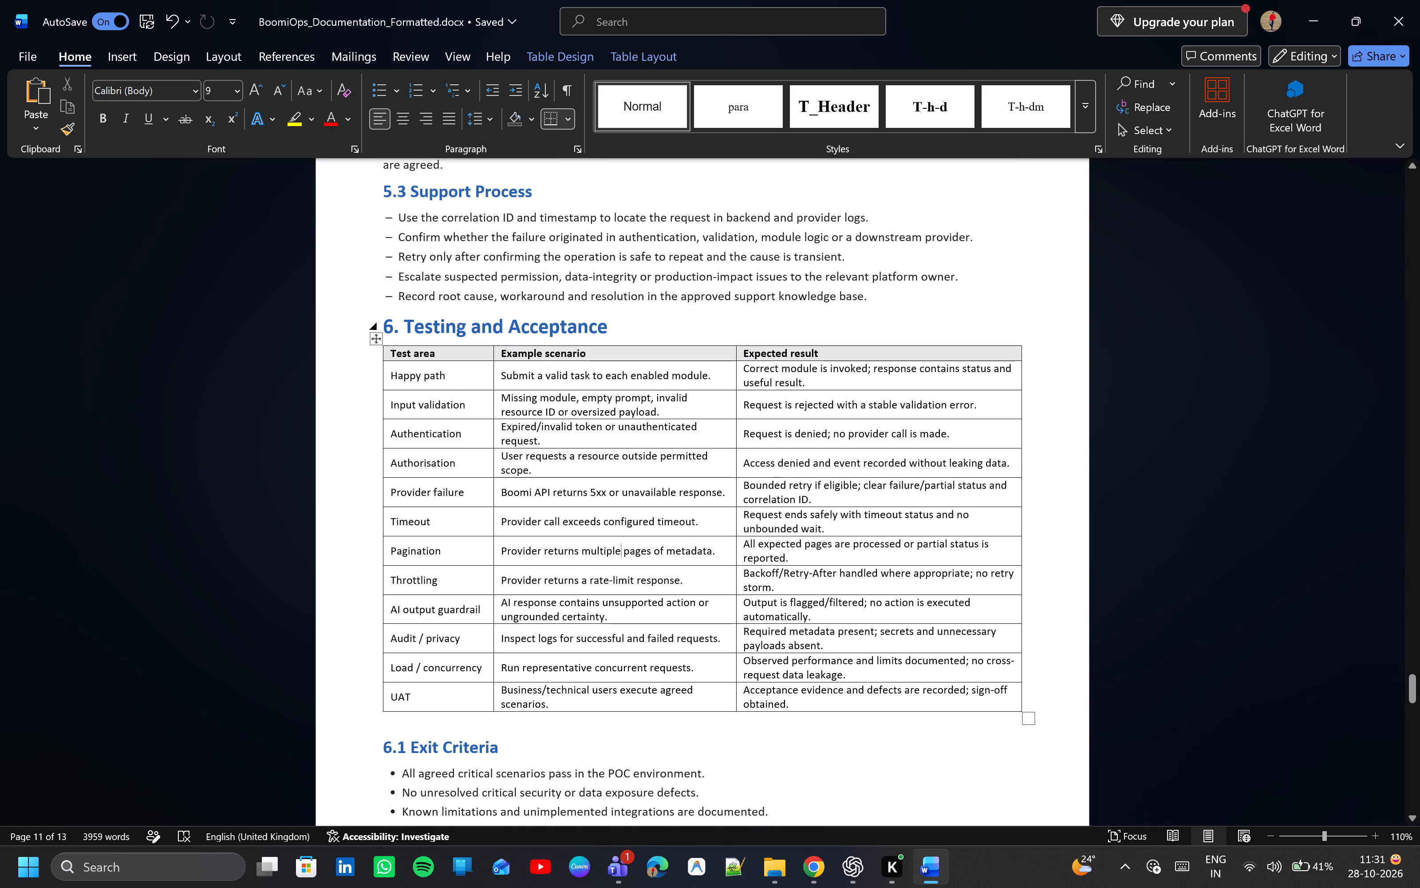
{"action": "left_click", "coordinate": [379, 337]}
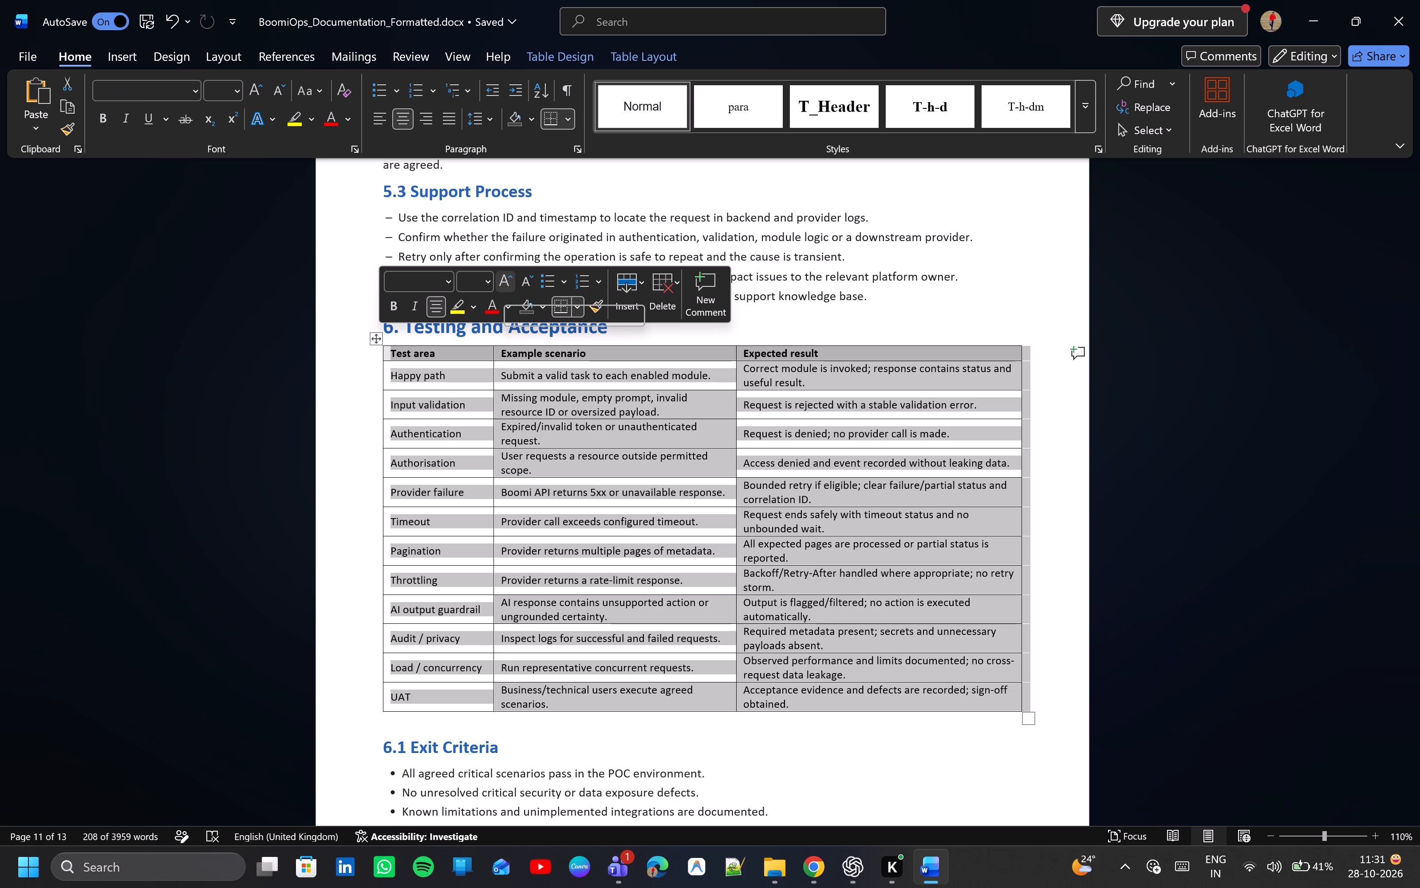
{"action": "left_click", "coordinate": [489, 281]}
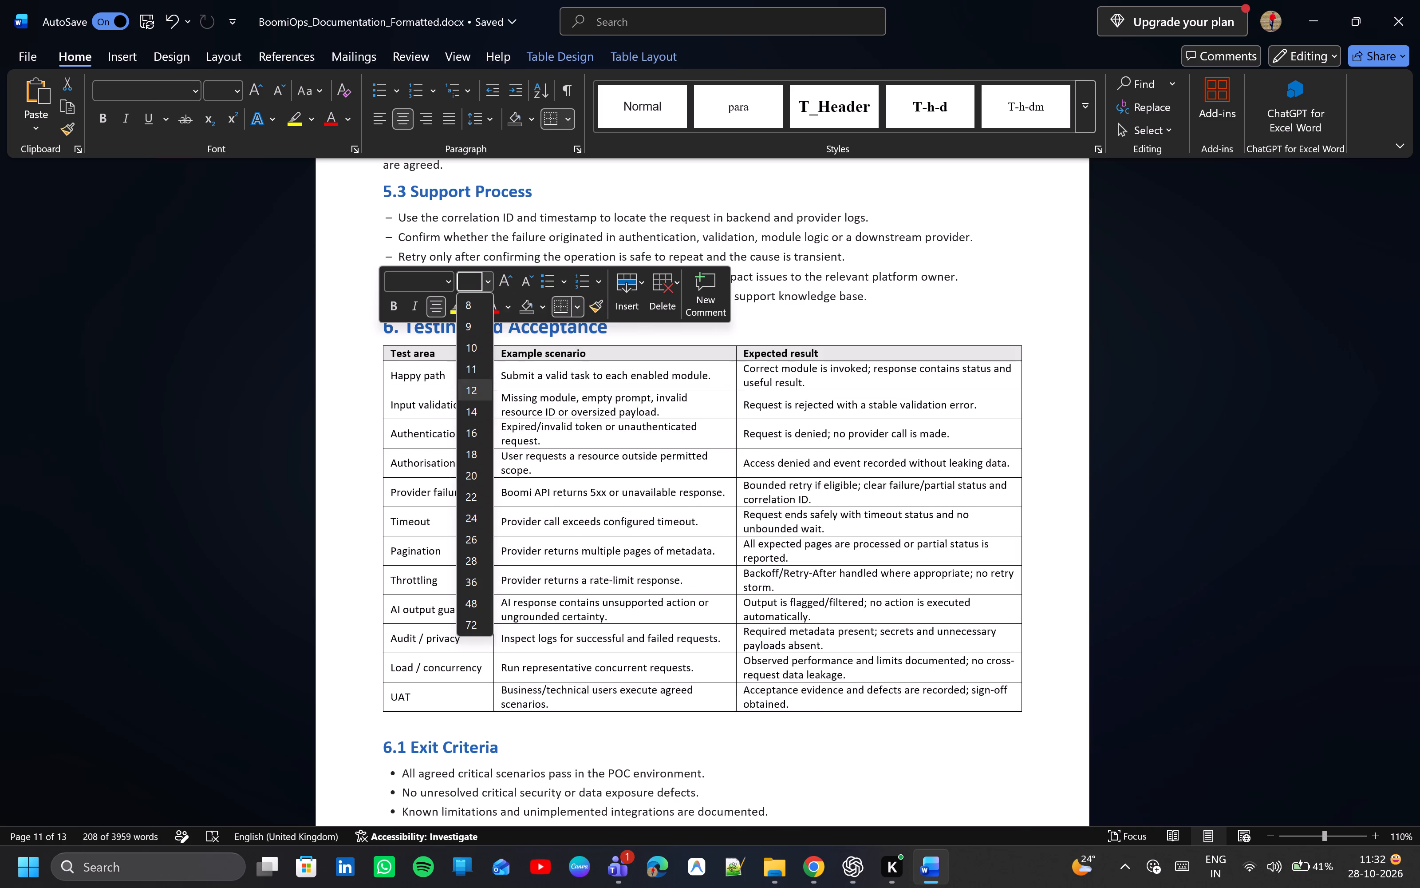
{"action": "left_click", "coordinate": [477, 374]}
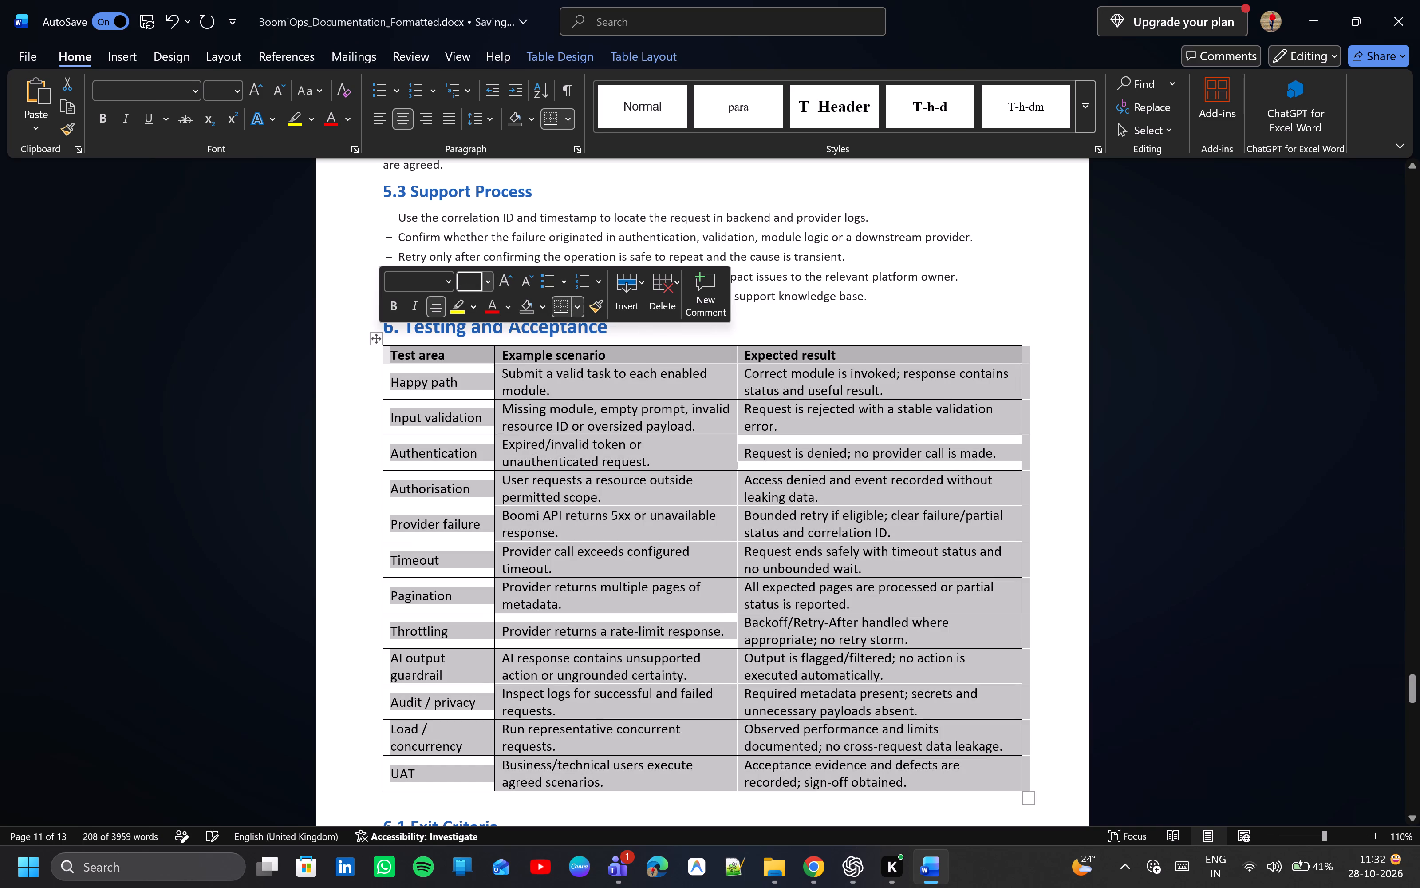
{"action": "left_click", "coordinate": [363, 519]}
Increase the text of the whole Risks and Open Decisions table in section 8 to 11 pt.
{"action": "scroll", "coordinate": [363, 519], "scroll_direction": "down", "scroll_amount": 1}
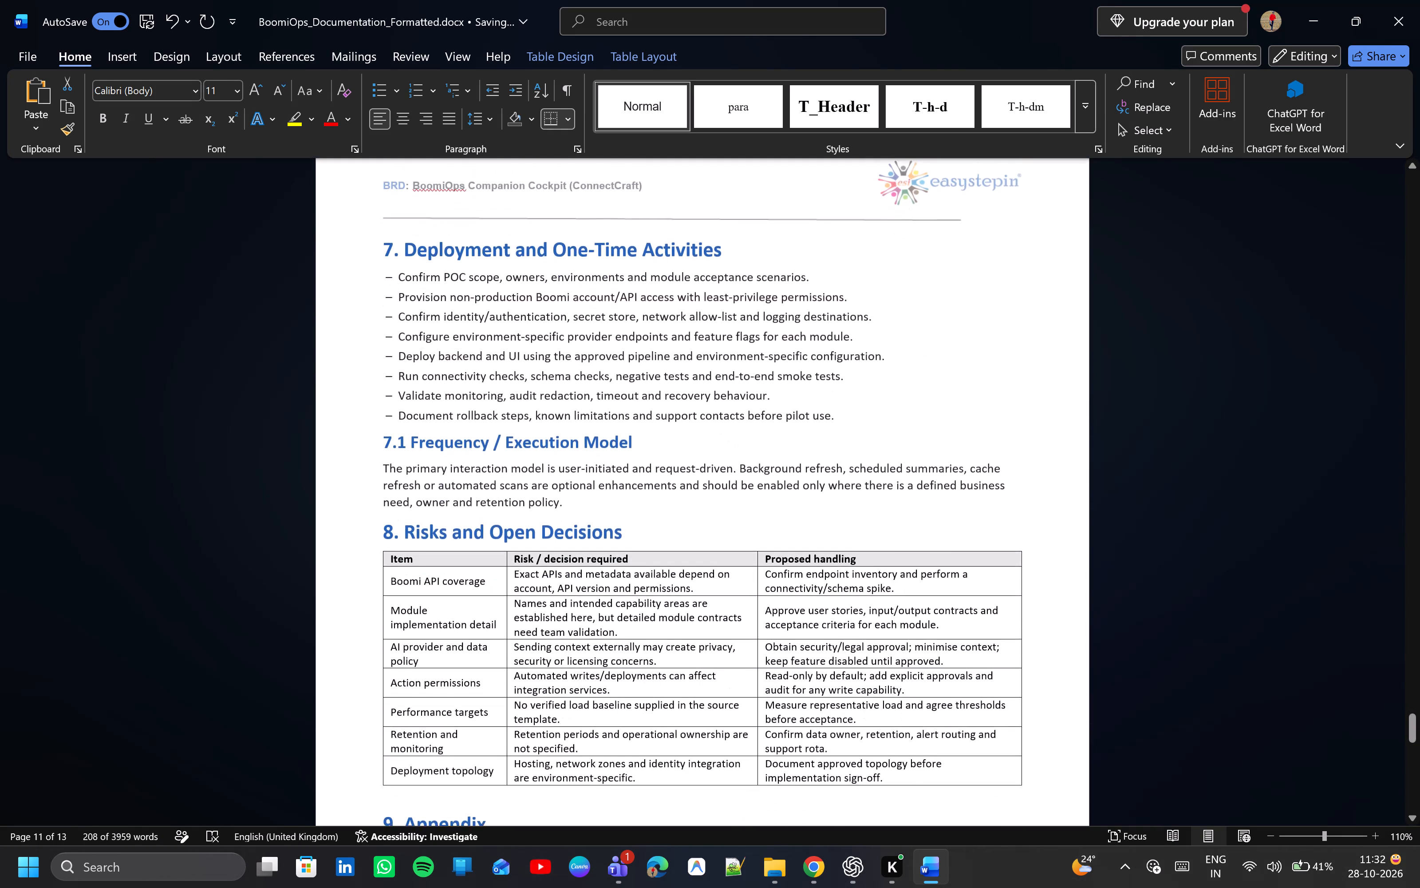
{"action": "left_click", "coordinate": [437, 591]}
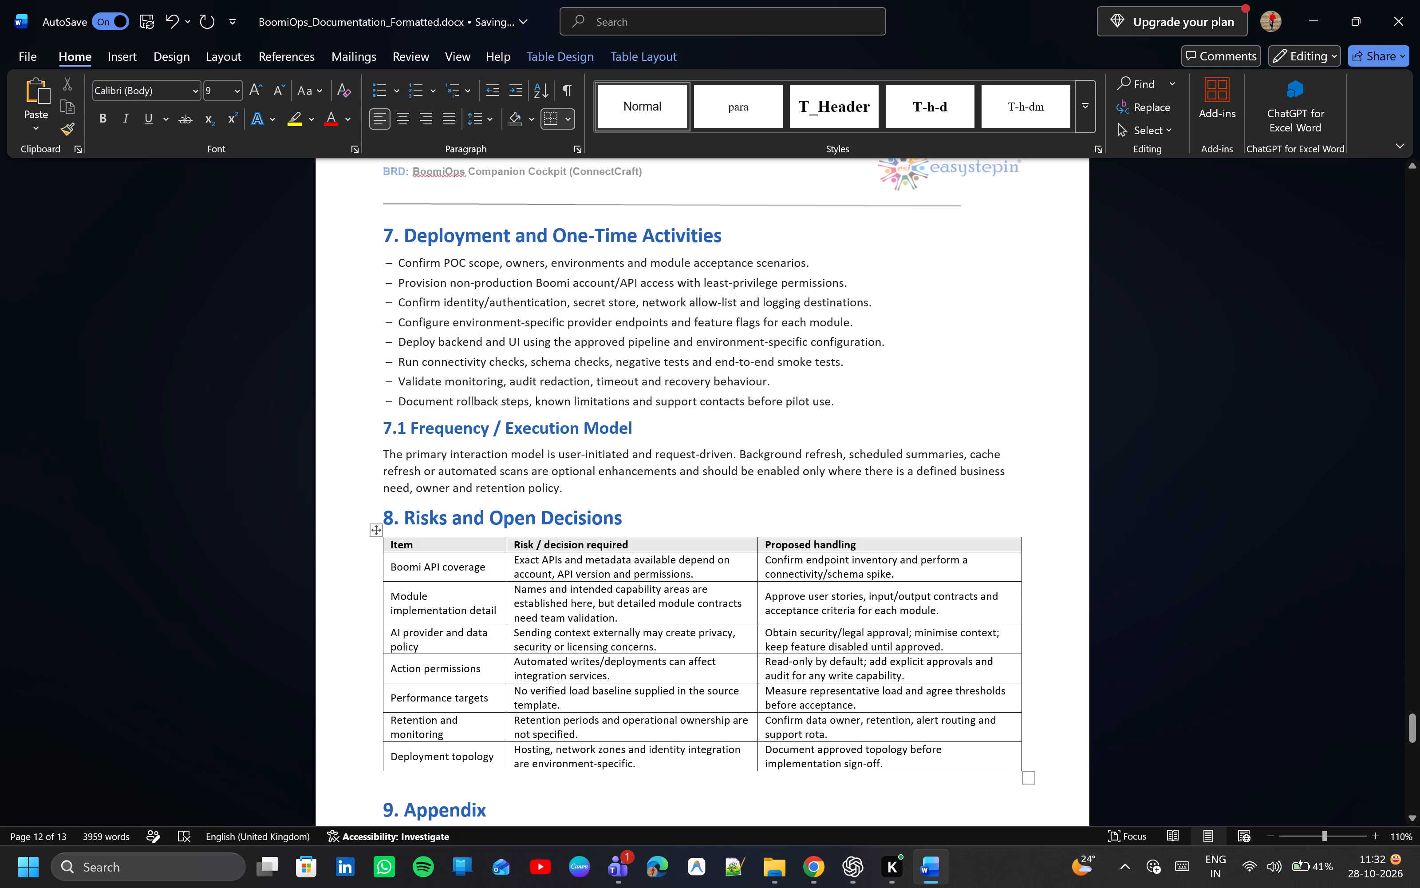
{"action": "left_click", "coordinate": [375, 528]}
{"action": "double_click", "coordinate": [259, 98]}
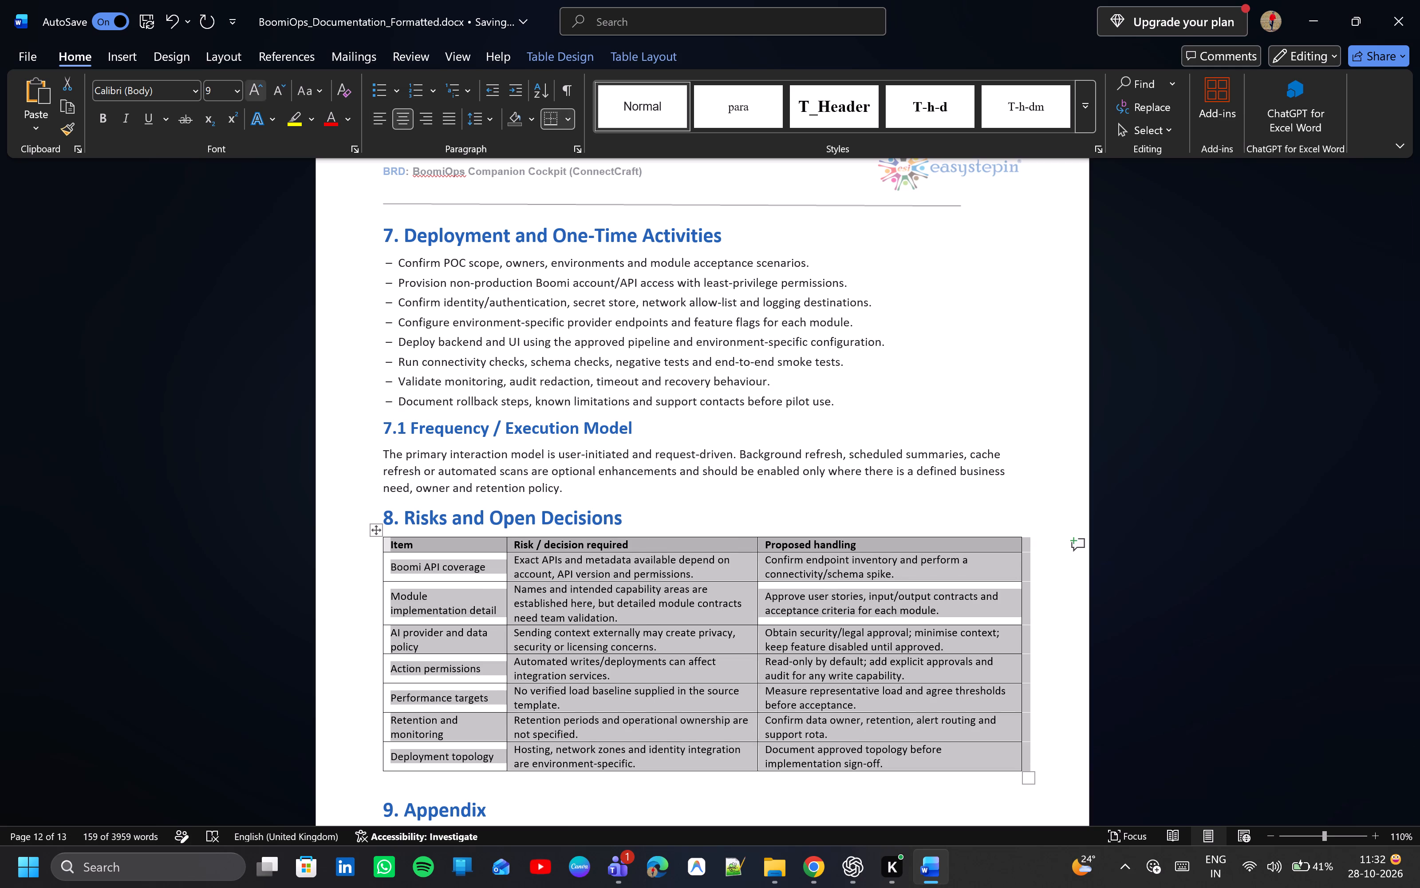
Increase the text of the whole Tracked / Key Fields table in section 9.1 to 11 pt.
{"action": "scroll", "coordinate": [484, 550], "scroll_direction": "down", "scroll_amount": 1}
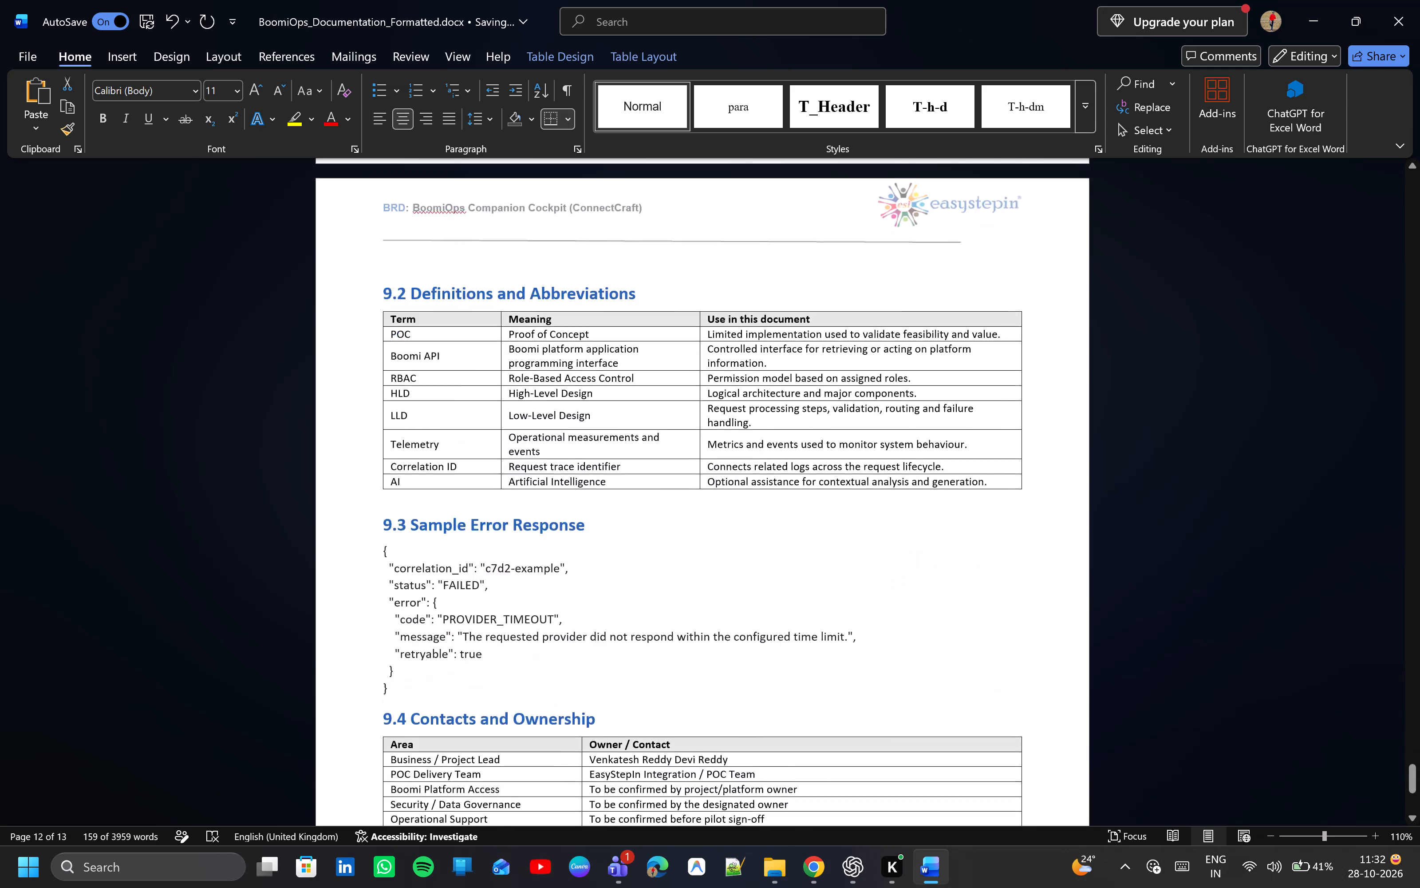
{"action": "scroll", "coordinate": [484, 547], "scroll_direction": "down", "scroll_amount": 1}
{"action": "scroll", "coordinate": [484, 547], "scroll_direction": "up", "scroll_amount": 1}
{"action": "left_click", "coordinate": [484, 547]}
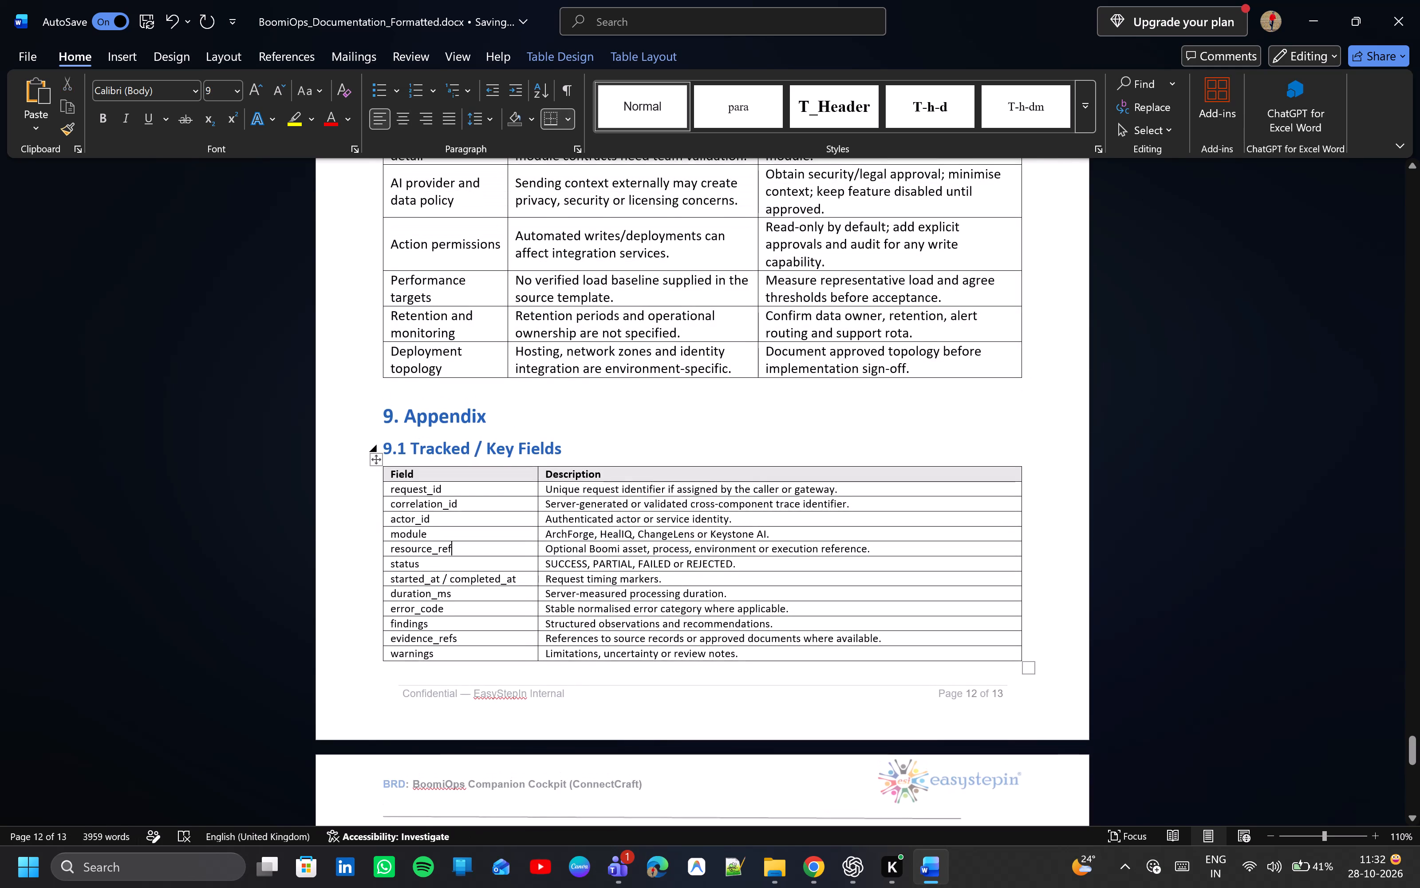
{"action": "left_click", "coordinate": [379, 461]}
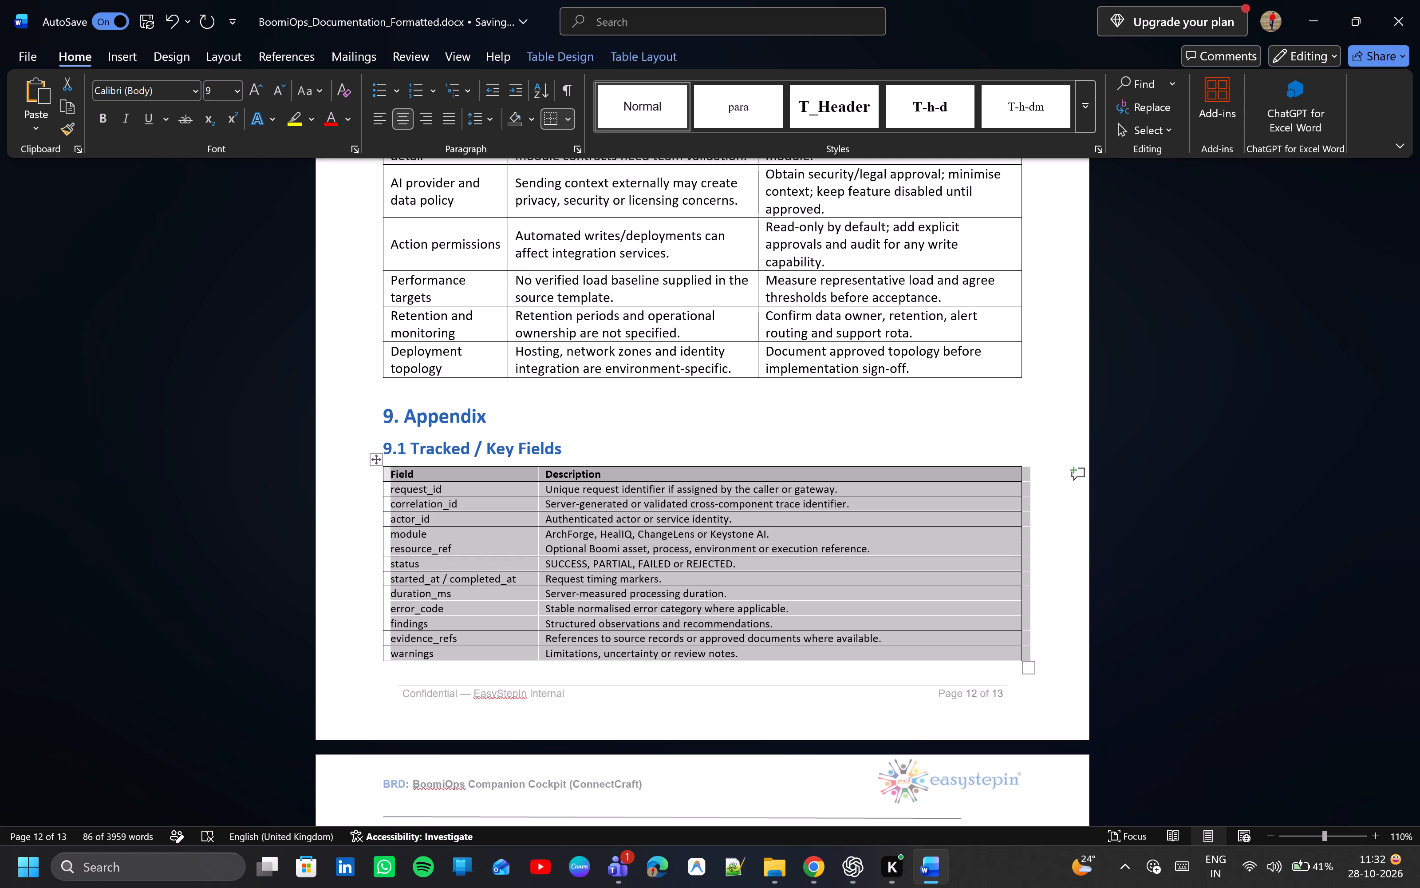
{"action": "double_click", "coordinate": [256, 99]}
Increase the text of the whole Definitions and Abbreviations table in section 9.2 to 11 pt.
{"action": "scroll", "coordinate": [347, 379], "scroll_direction": "down", "scroll_amount": 1}
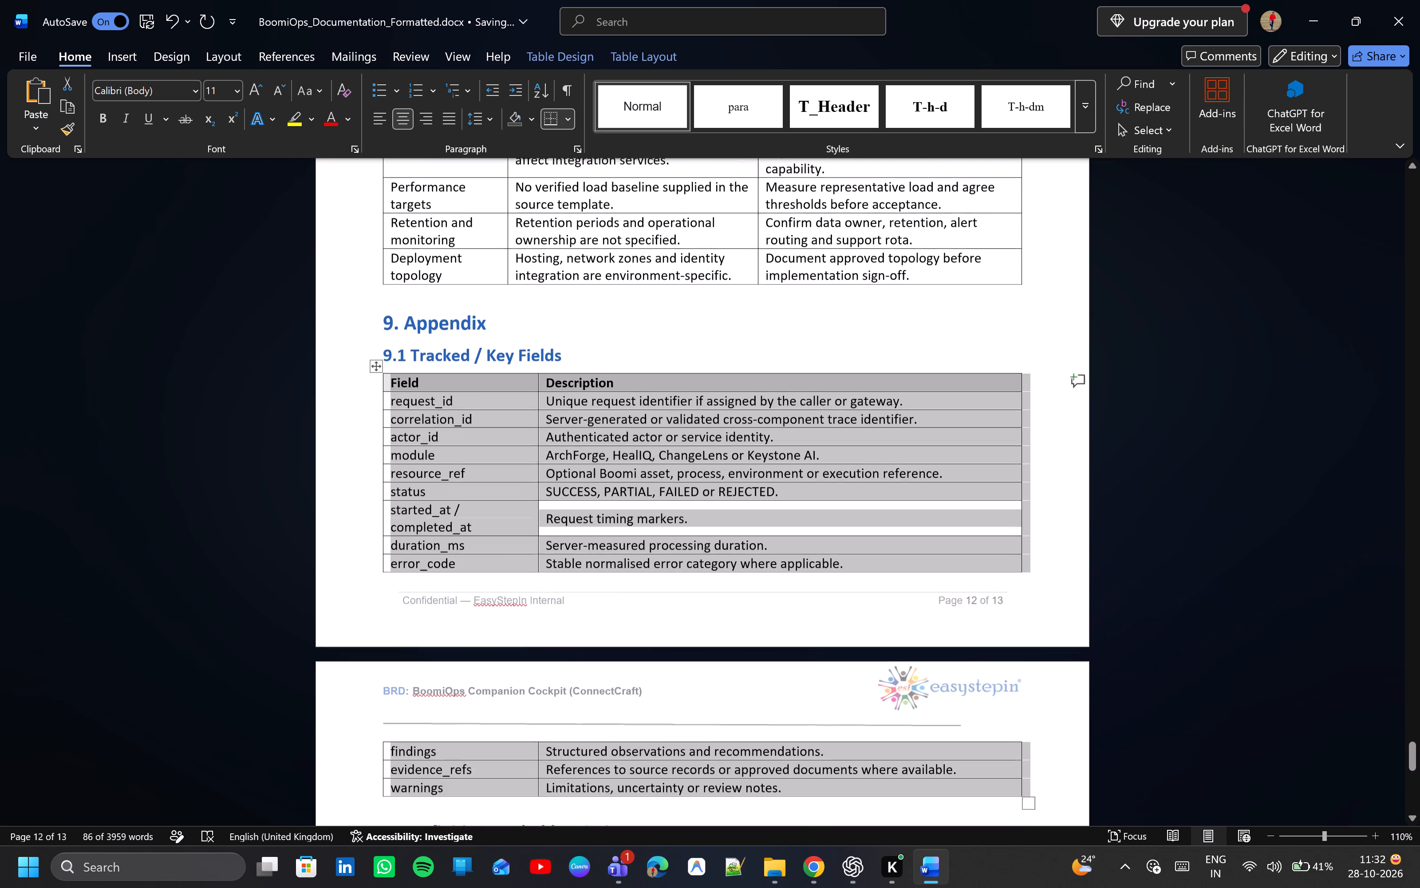
{"action": "scroll", "coordinate": [347, 379], "scroll_direction": "down", "scroll_amount": 1}
{"action": "left_click", "coordinate": [456, 227]}
{"action": "scroll", "coordinate": [456, 227], "scroll_direction": "up", "scroll_amount": 1}
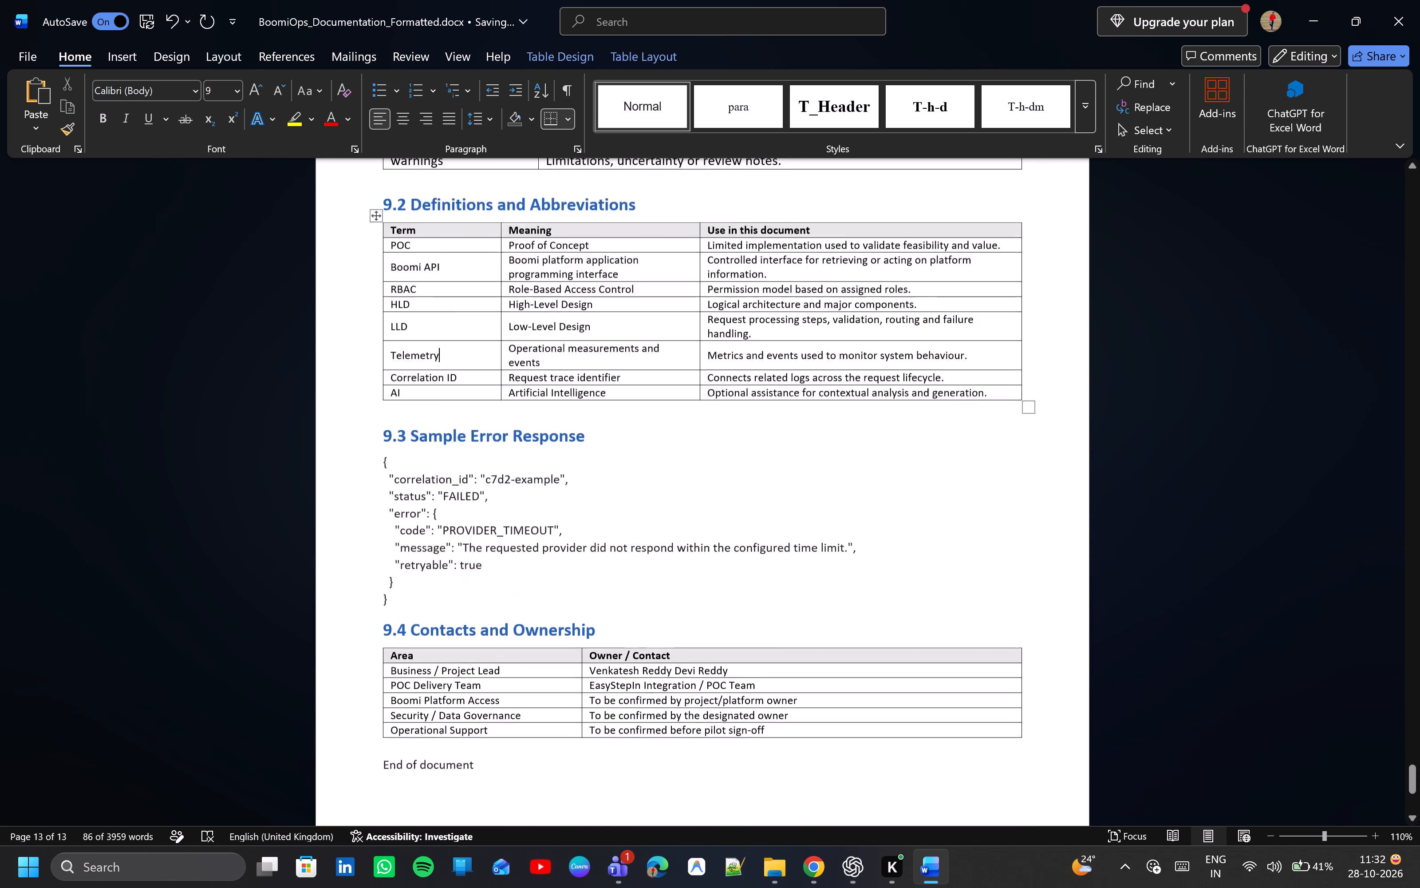
{"action": "scroll", "coordinate": [456, 227], "scroll_direction": "up", "scroll_amount": 1}
{"action": "left_click", "coordinate": [379, 385]}
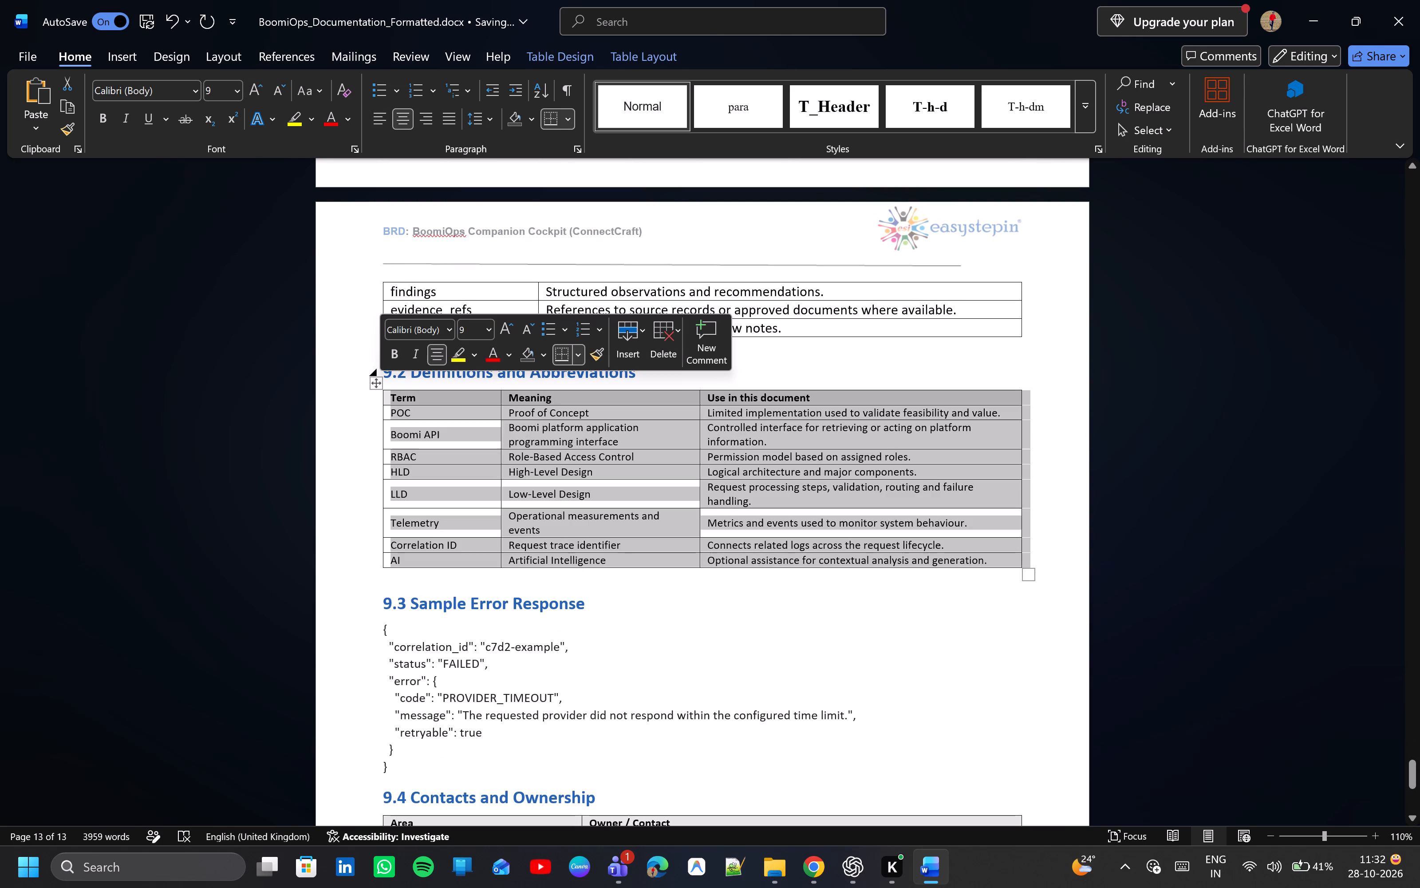
{"action": "double_click", "coordinate": [505, 332]}
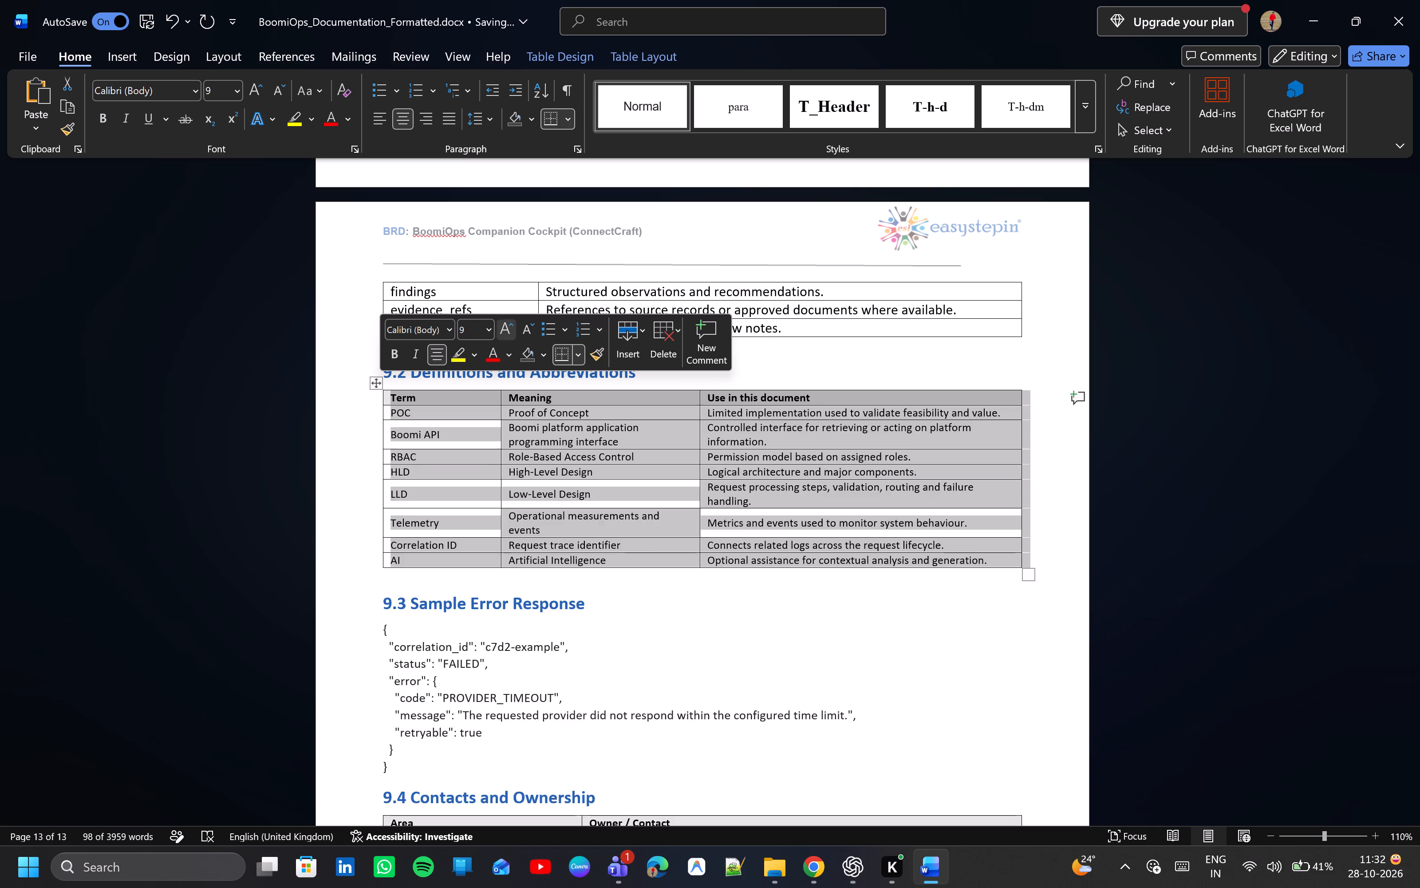
Increase the text of the whole Contacts and Ownership table in section 9.4 to 11 pt.
{"action": "scroll", "coordinate": [529, 579], "scroll_direction": "down", "scroll_amount": 1}
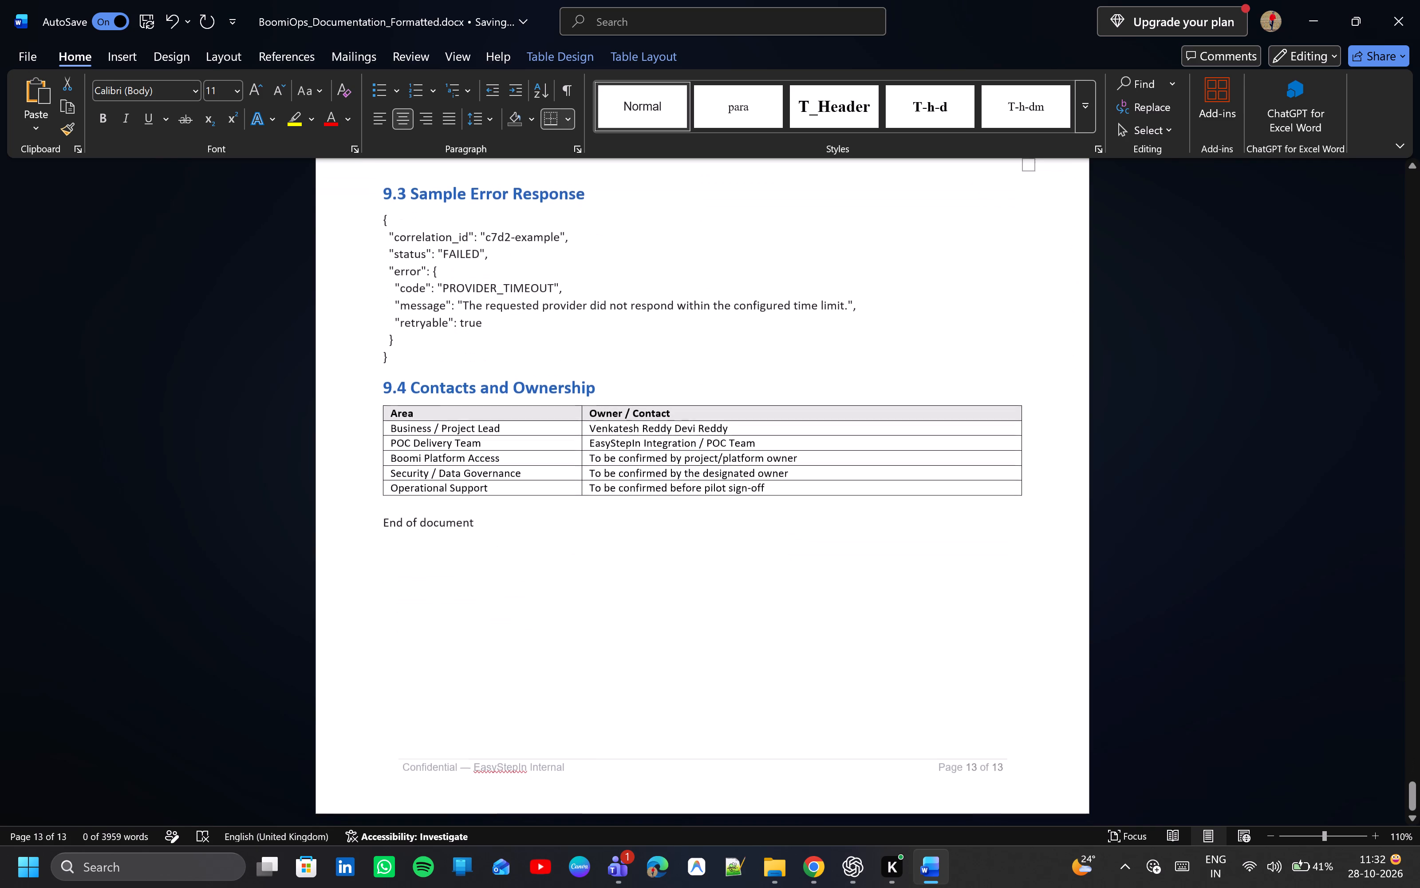
{"action": "left_click", "coordinate": [521, 428]}
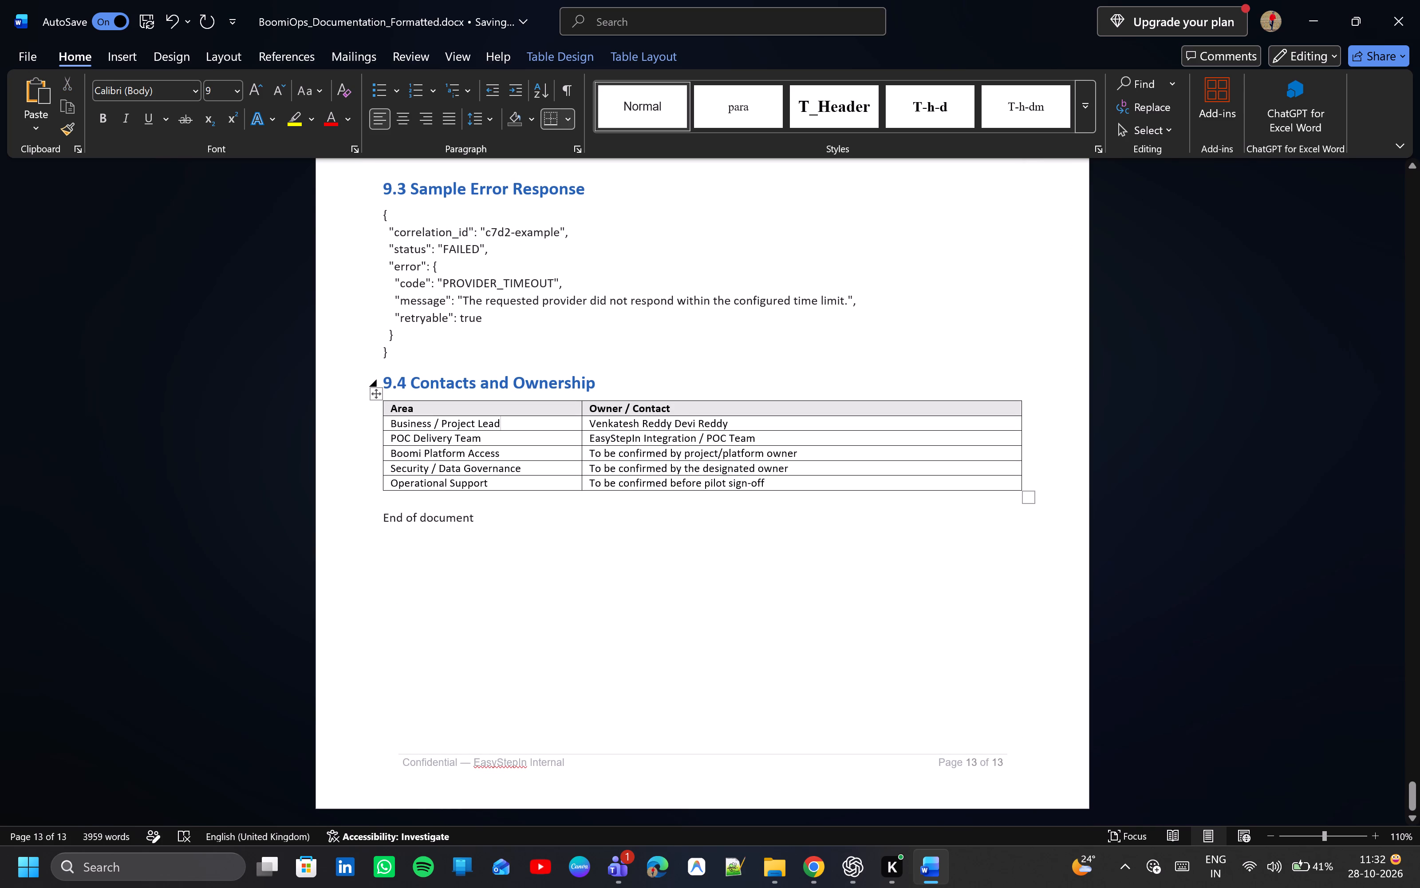
{"action": "left_click", "coordinate": [376, 397]}
{"action": "double_click", "coordinate": [503, 342]}
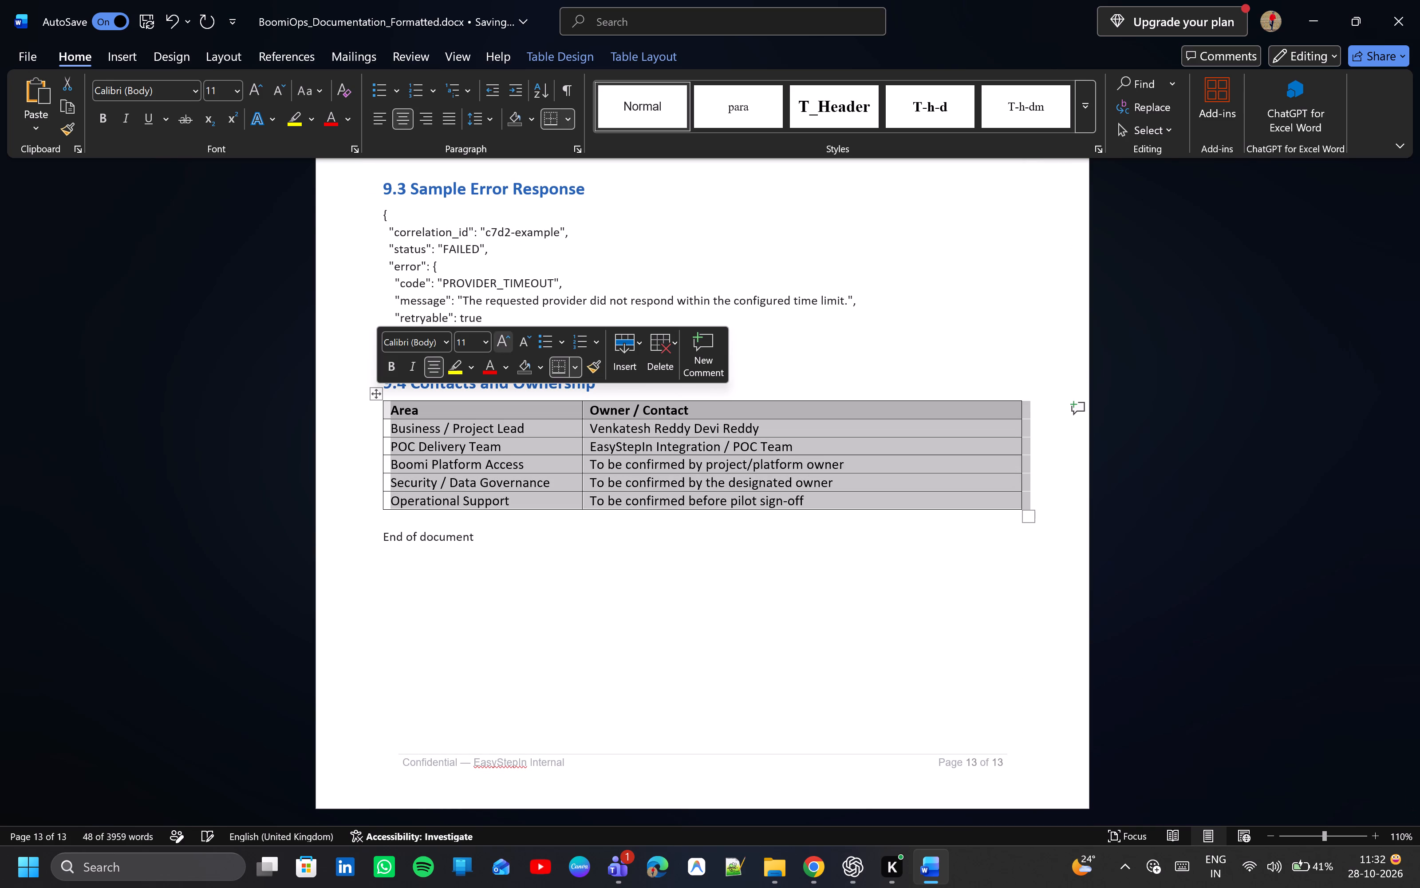
Delete the "End of document" line below the Contacts and Ownership table in section 9.4.
{"action": "triple_click", "coordinate": [527, 542]}
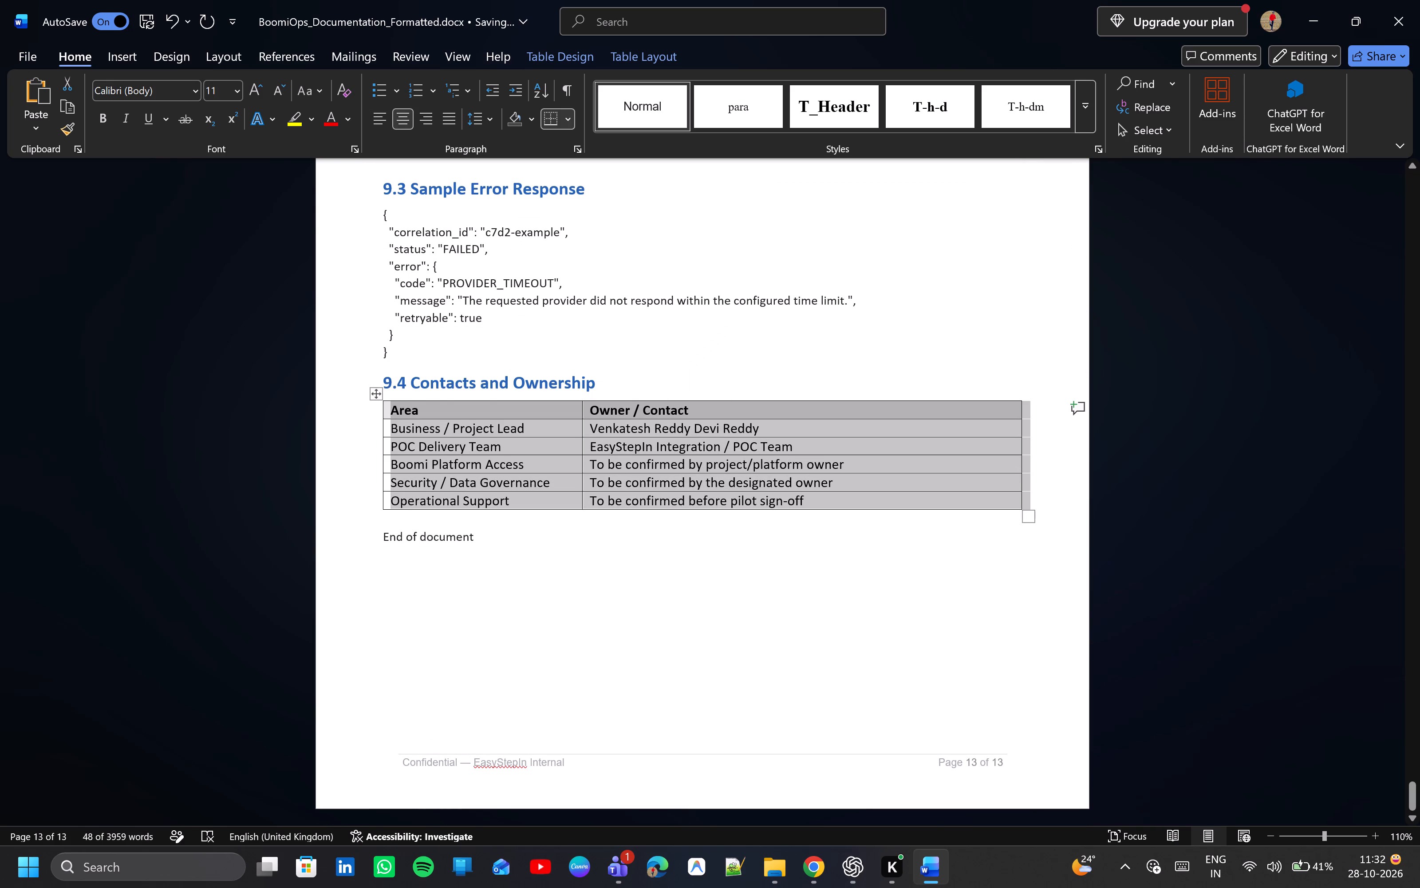
{"action": "key", "text": "BackSpace"}
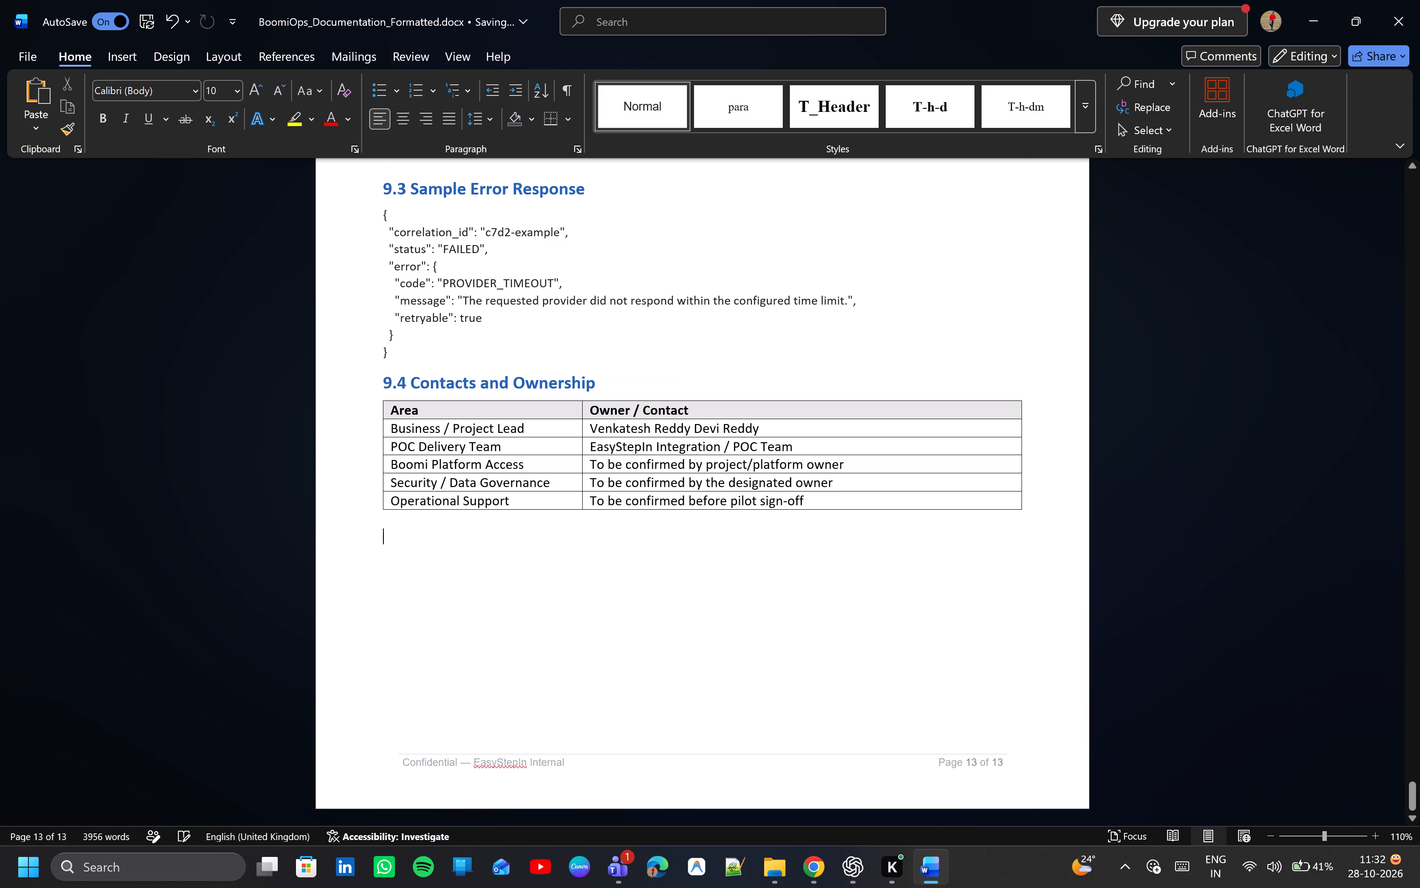
Change the font colour of the "Assumptions" subheading in section 1.5 to black.
{"action": "scroll", "coordinate": [546, 556], "scroll_direction": "up", "scroll_amount": 3}
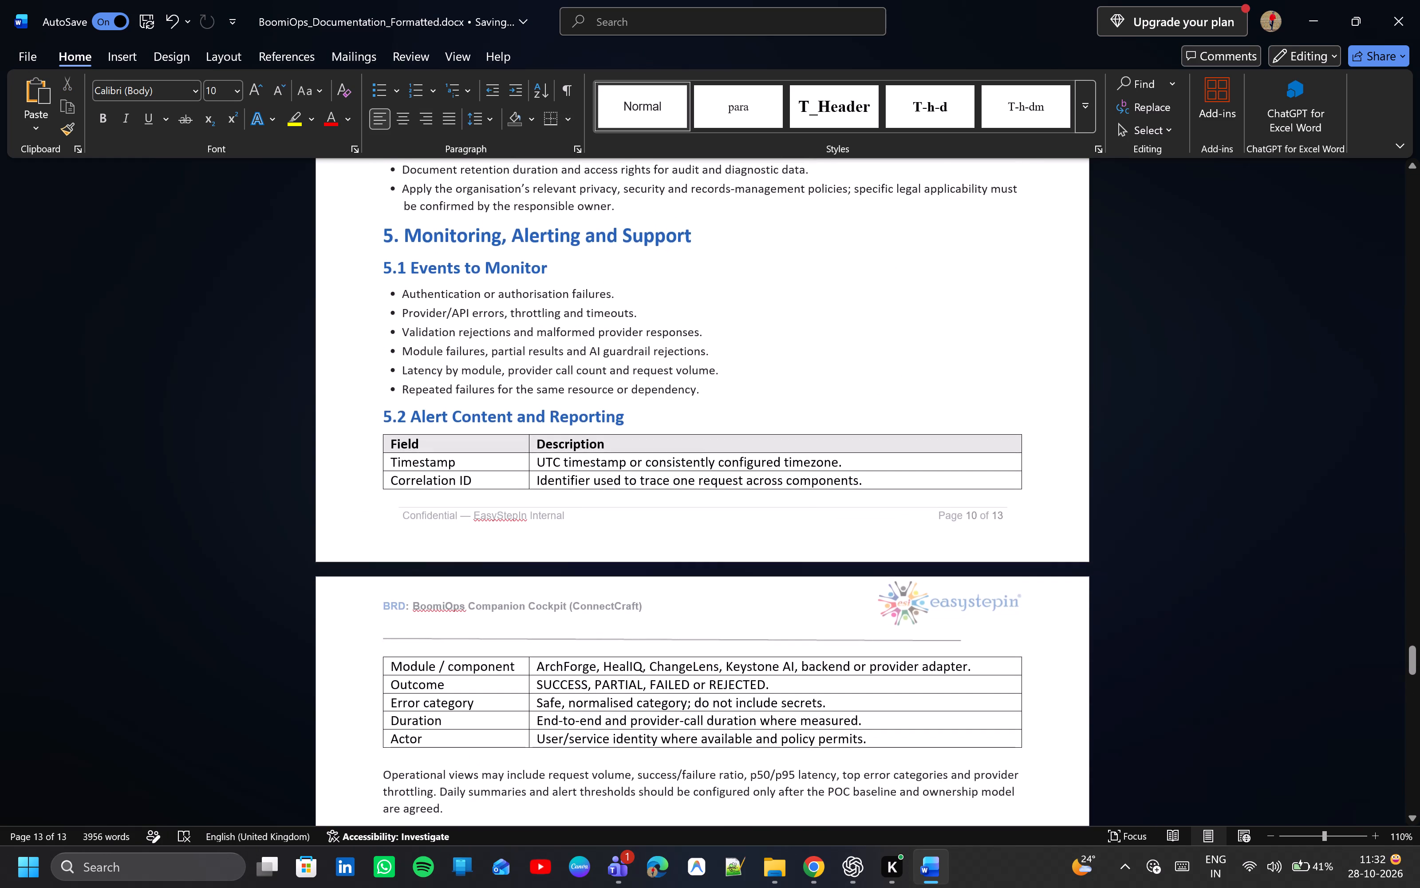
{"action": "scroll", "coordinate": [546, 556], "scroll_direction": "up", "scroll_amount": 2}
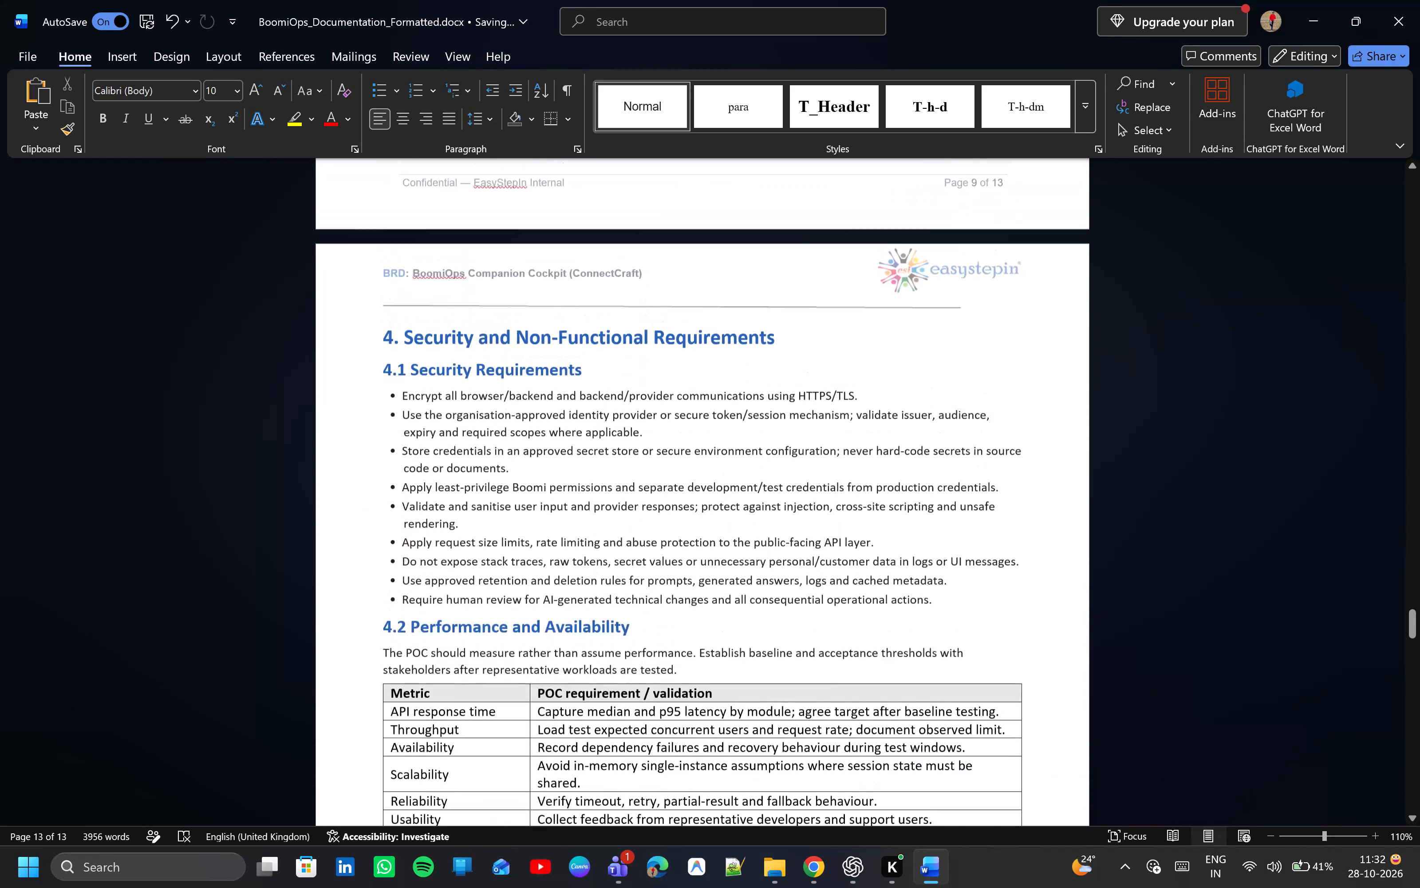
{"action": "scroll", "coordinate": [546, 556], "scroll_direction": "up", "scroll_amount": 3}
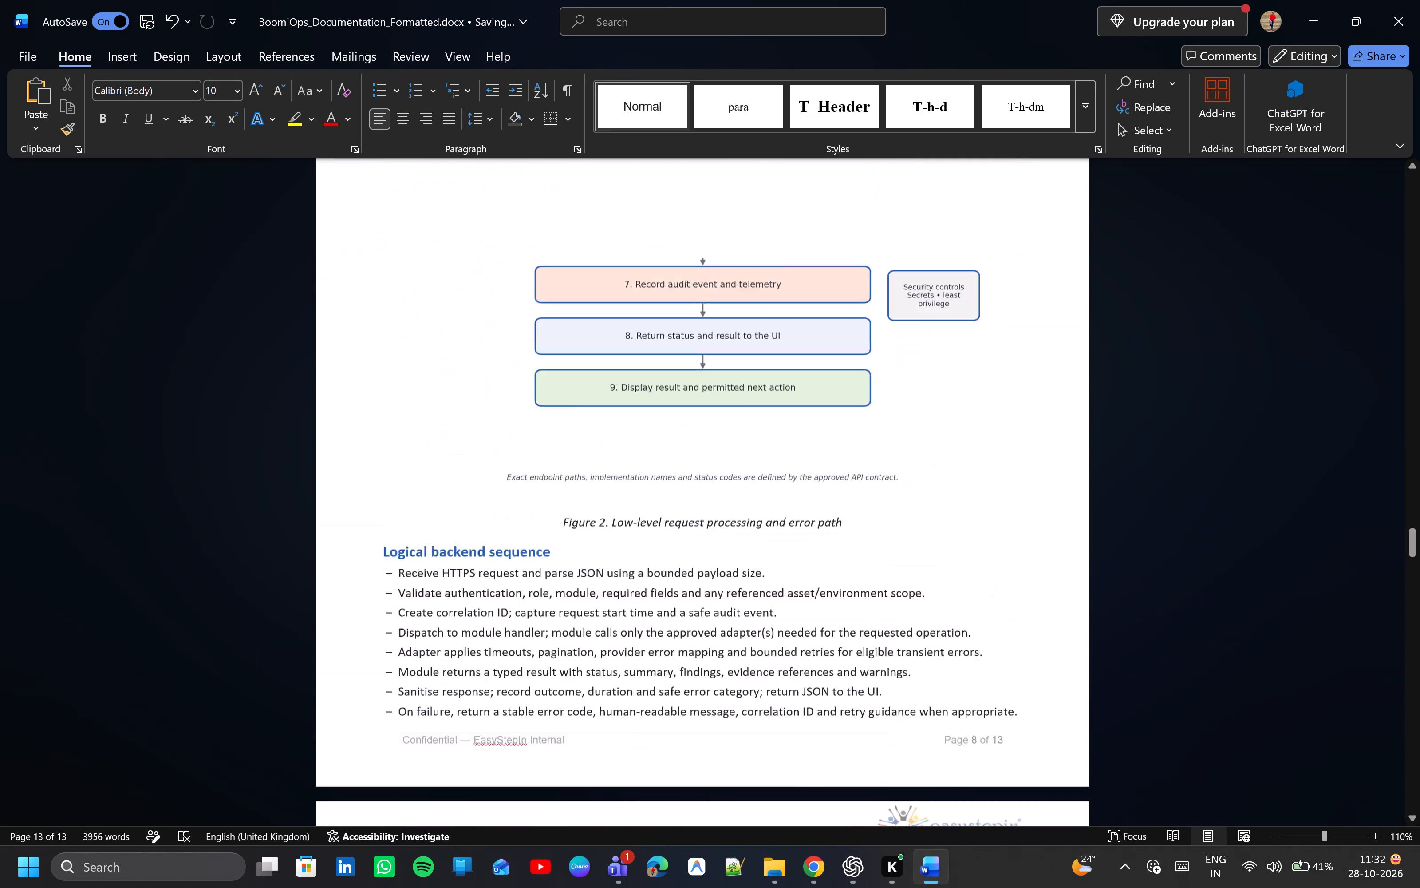
{"action": "scroll", "coordinate": [546, 556], "scroll_direction": "up", "scroll_amount": 3}
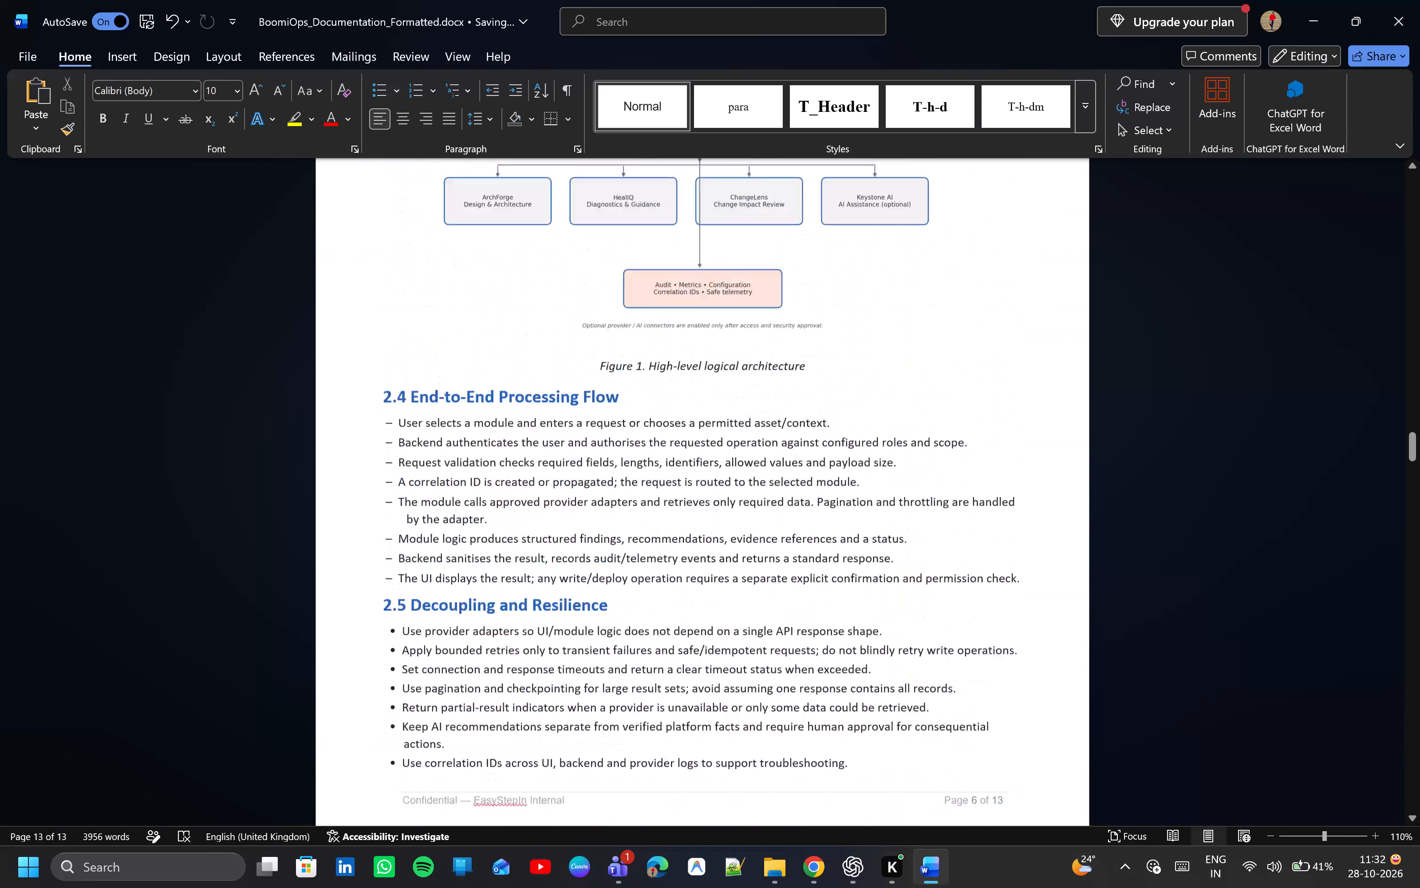
{"action": "scroll", "coordinate": [546, 556], "scroll_direction": "up", "scroll_amount": 2}
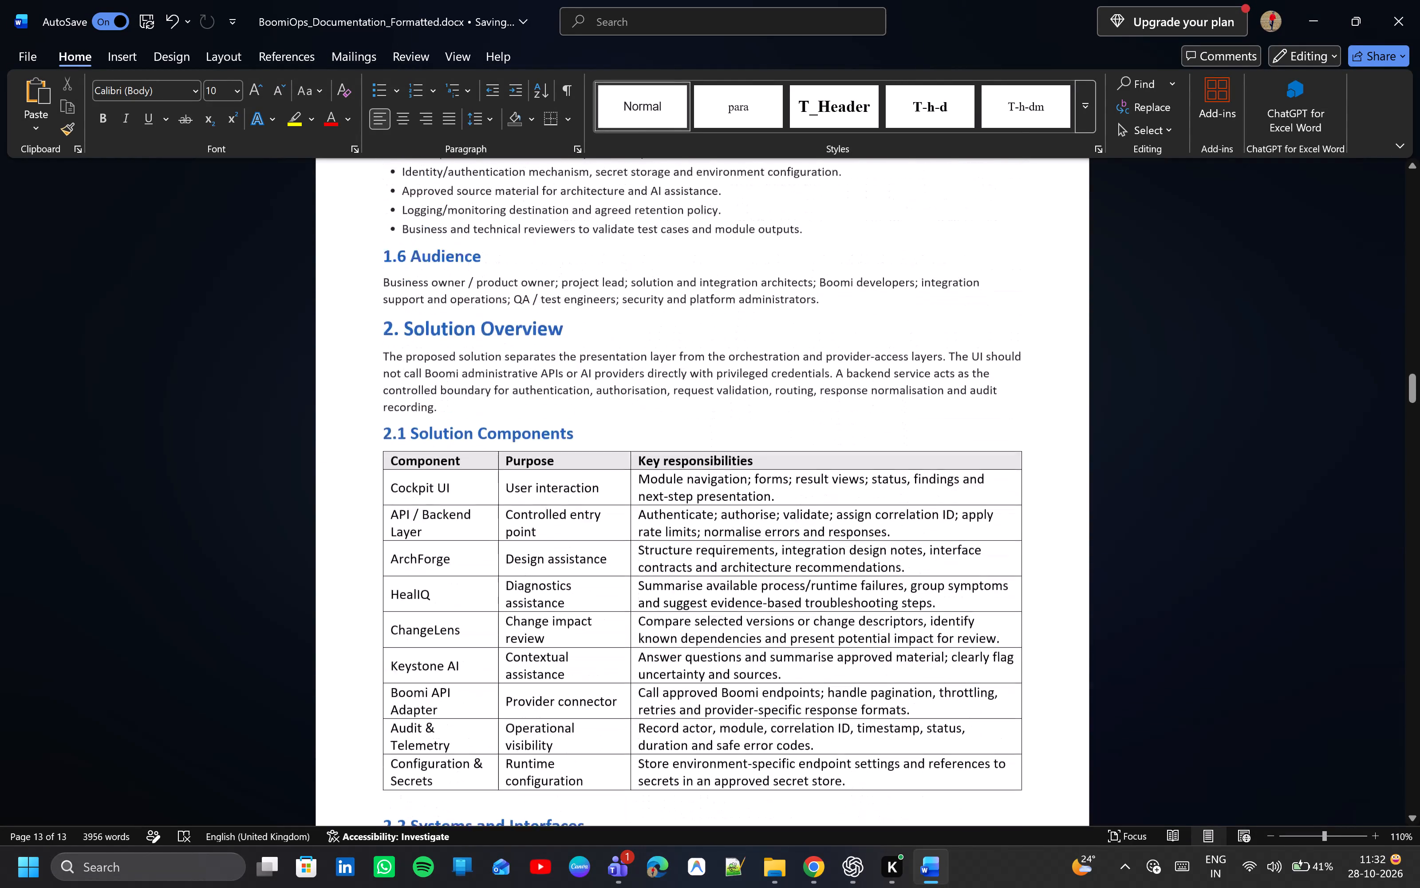
{"action": "scroll", "coordinate": [546, 556], "scroll_direction": "up", "scroll_amount": 1}
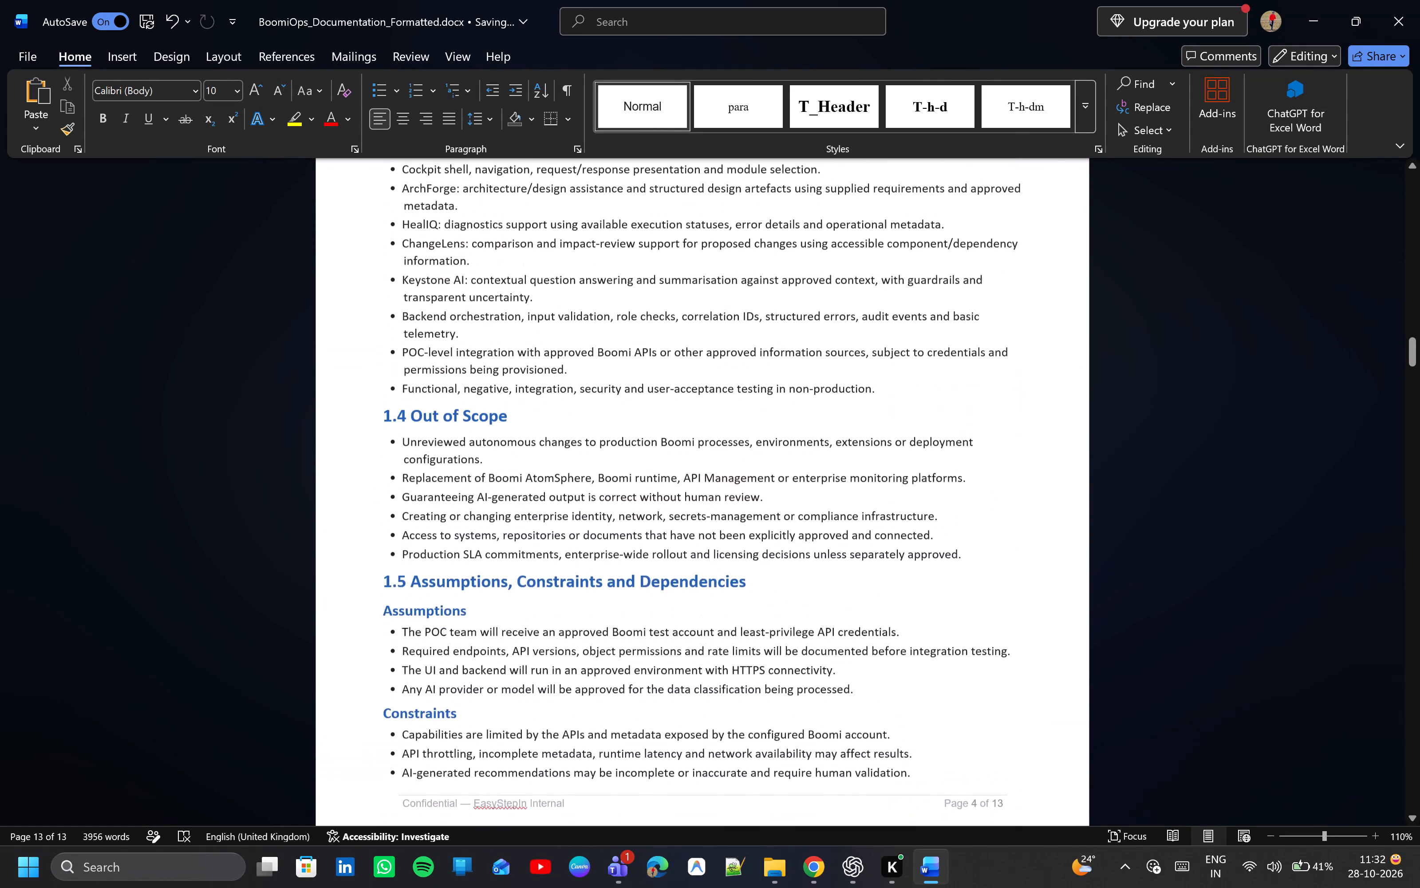
{"action": "scroll", "coordinate": [546, 556], "scroll_direction": "up", "scroll_amount": 1}
{"action": "double_click", "coordinate": [445, 662]}
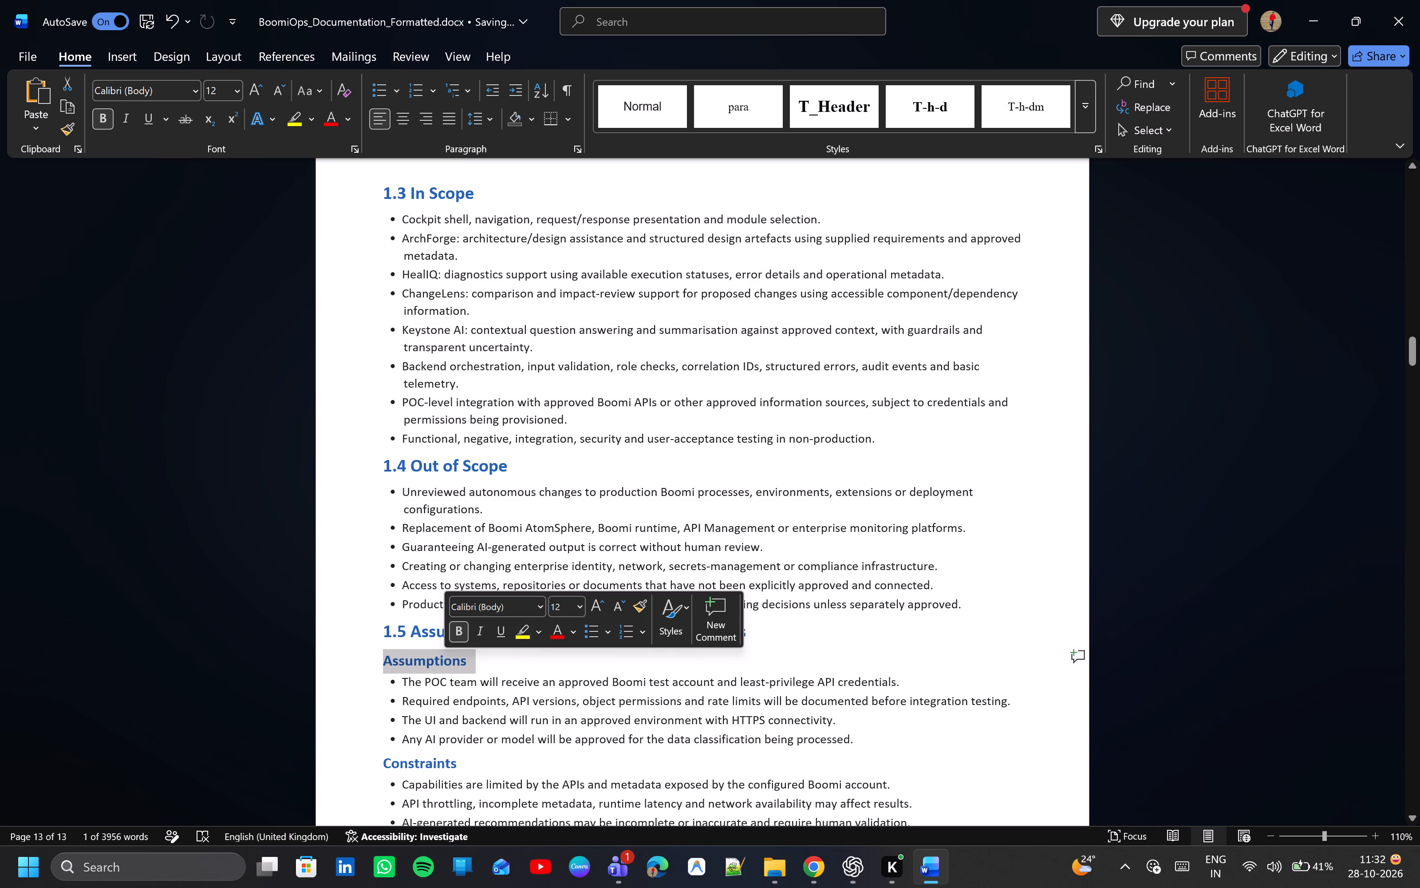
{"action": "left_click", "coordinate": [349, 119]}
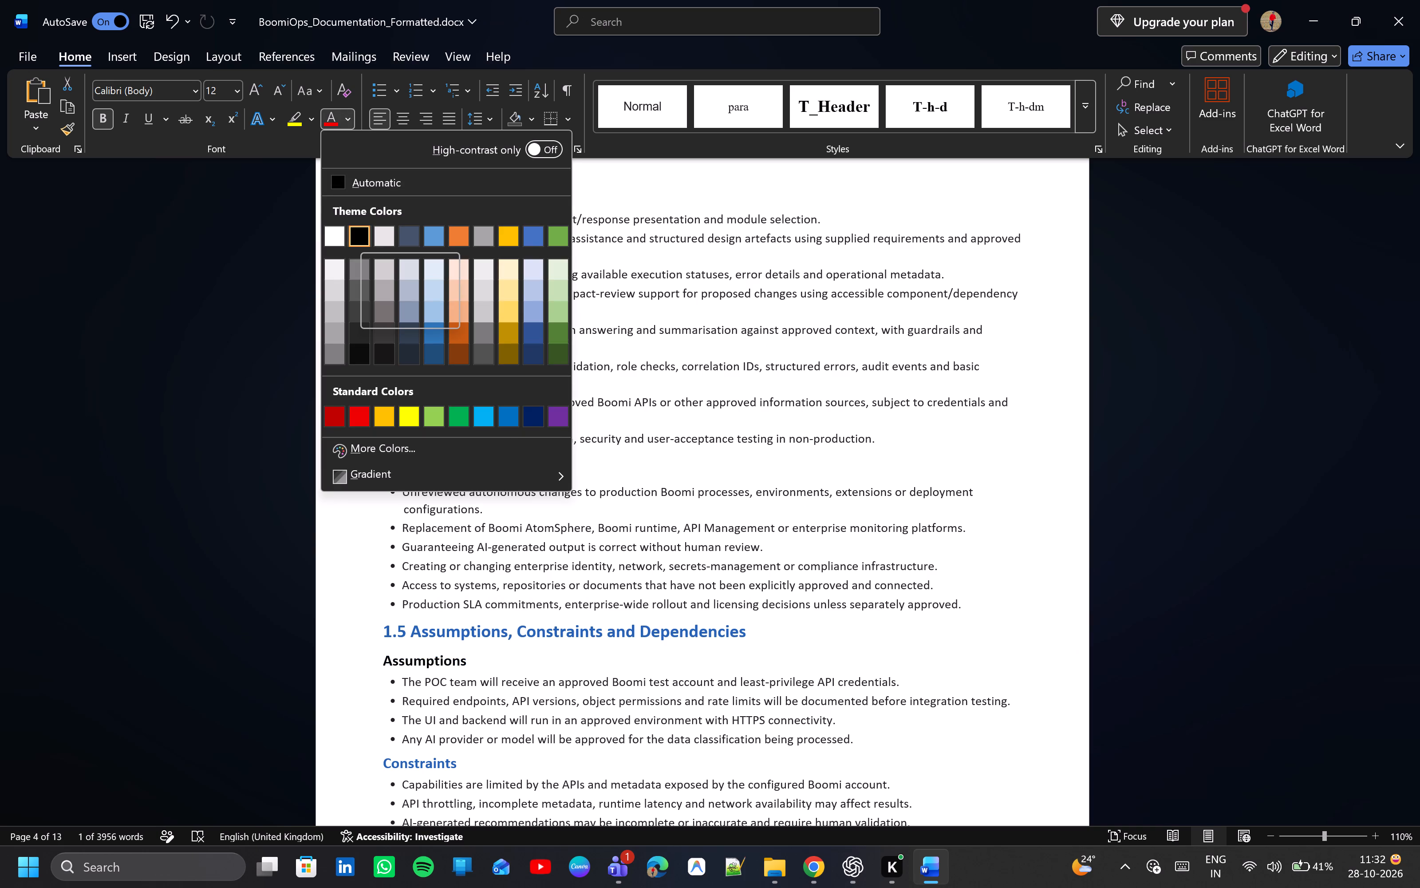
{"action": "left_click", "coordinate": [360, 234]}
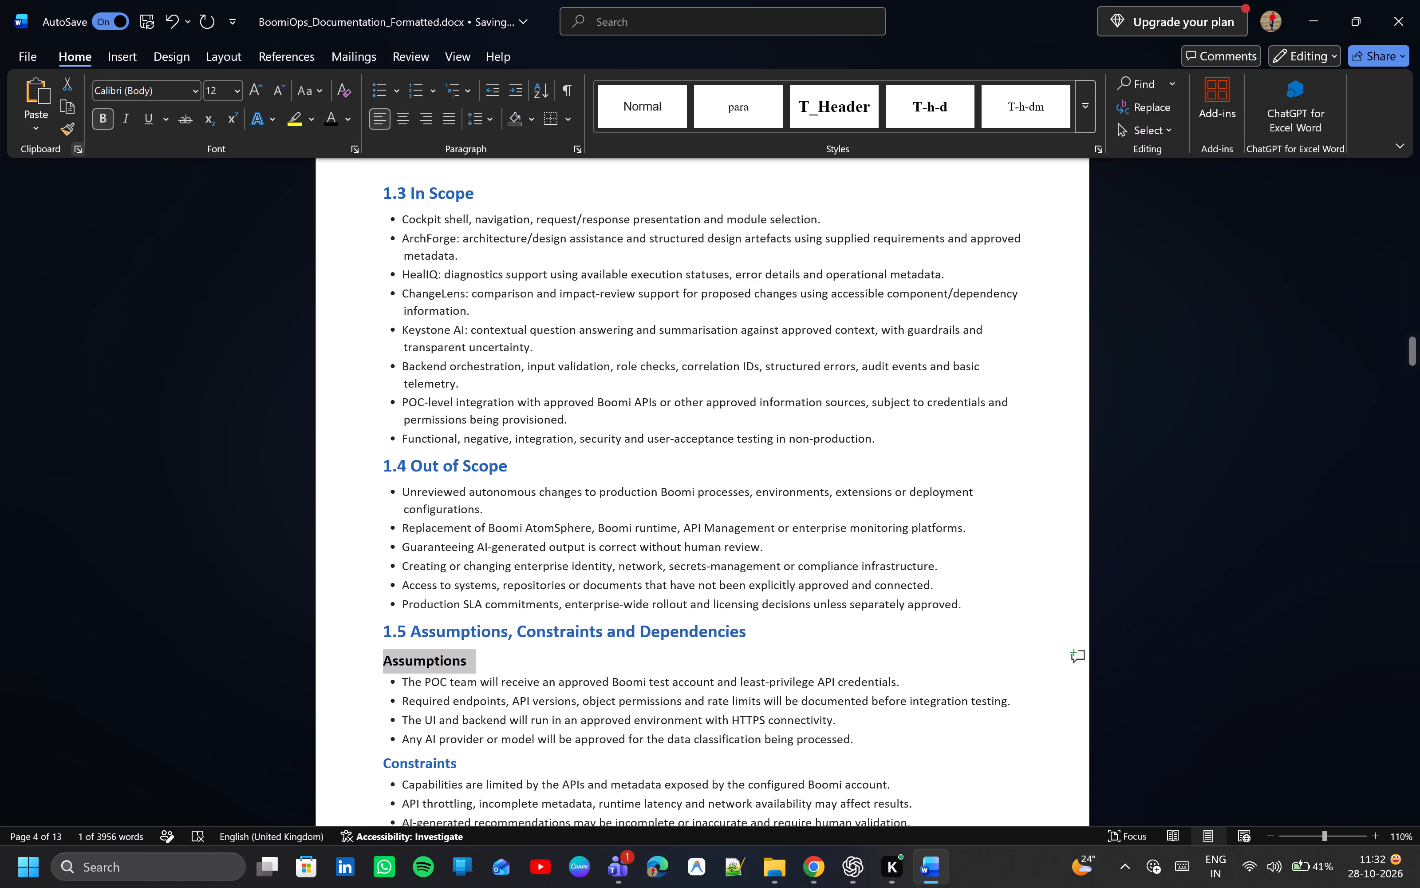
Copy the black formatting of the Assumptions subheading onto the "Constraints" and "Dependencies" subheadings in section 1.5 with Format Painter.
{"action": "left_click", "coordinate": [63, 130]}
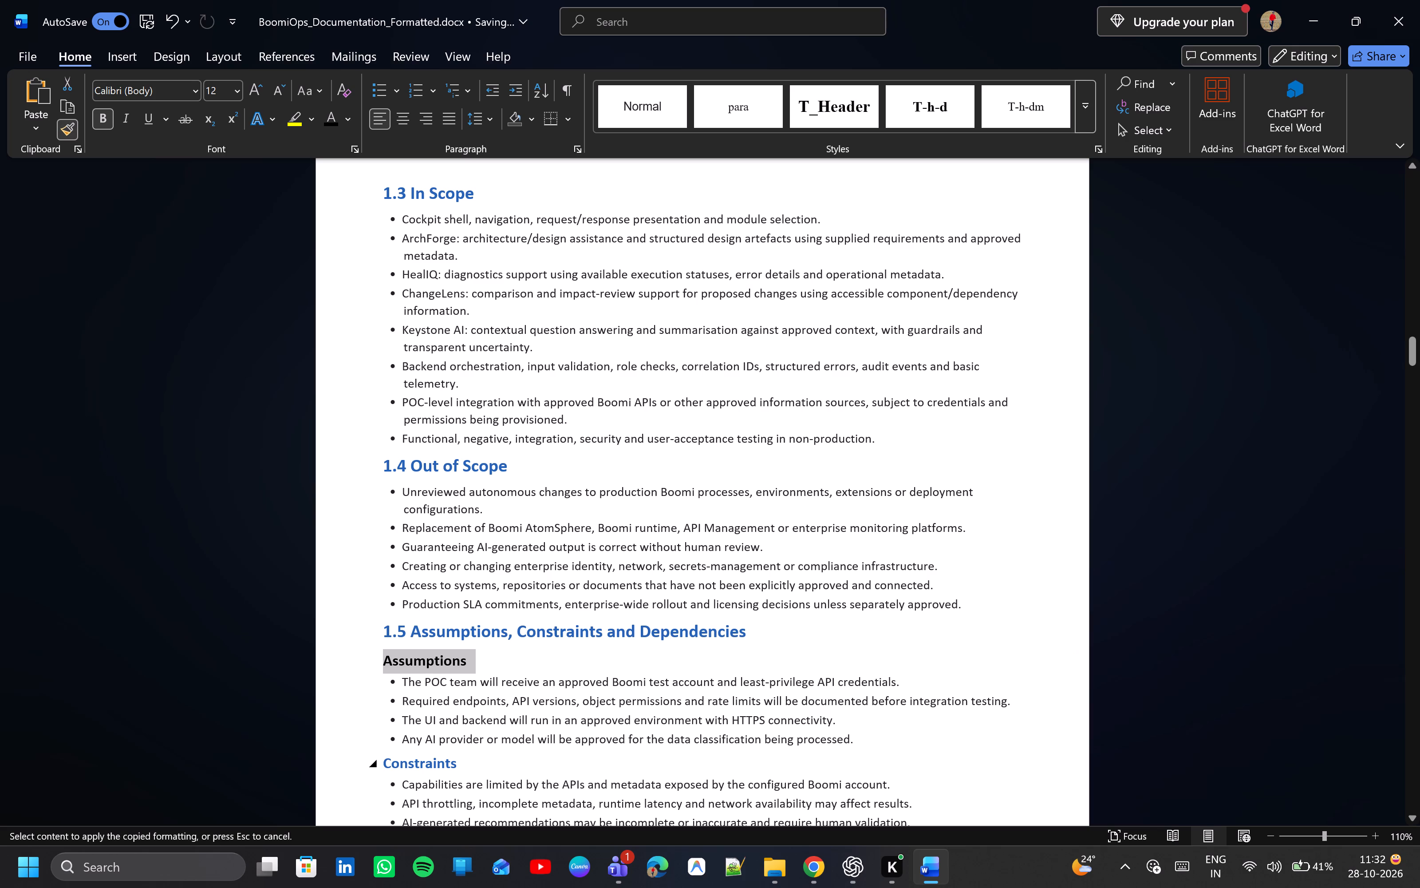
{"action": "left_click_drag", "start_coordinate": [383, 765], "coordinate": [464, 769]}
{"action": "scroll", "coordinate": [464, 769], "scroll_direction": "down", "scroll_amount": 1}
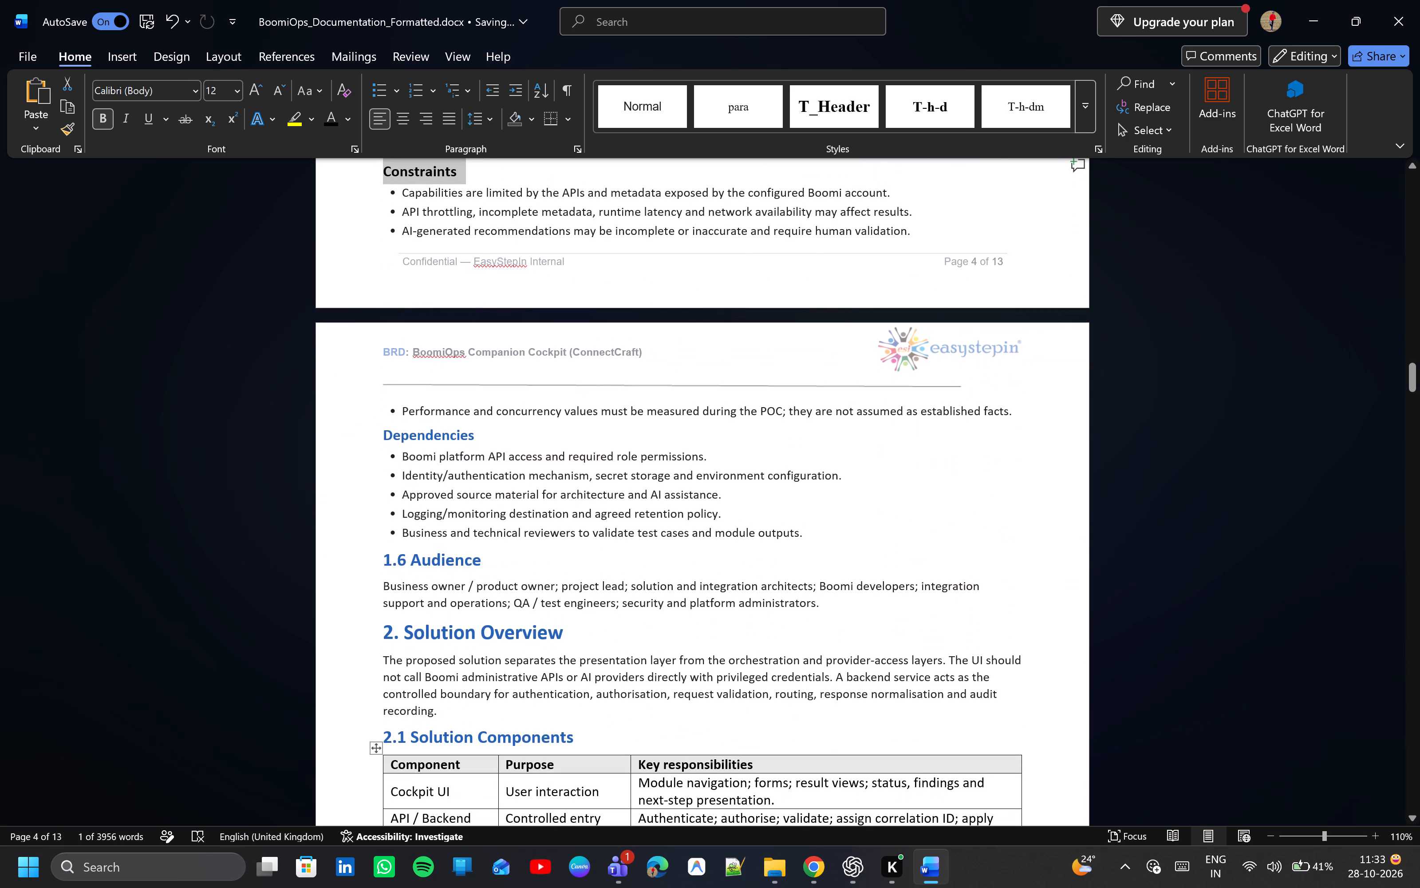
{"action": "left_click", "coordinate": [64, 123]}
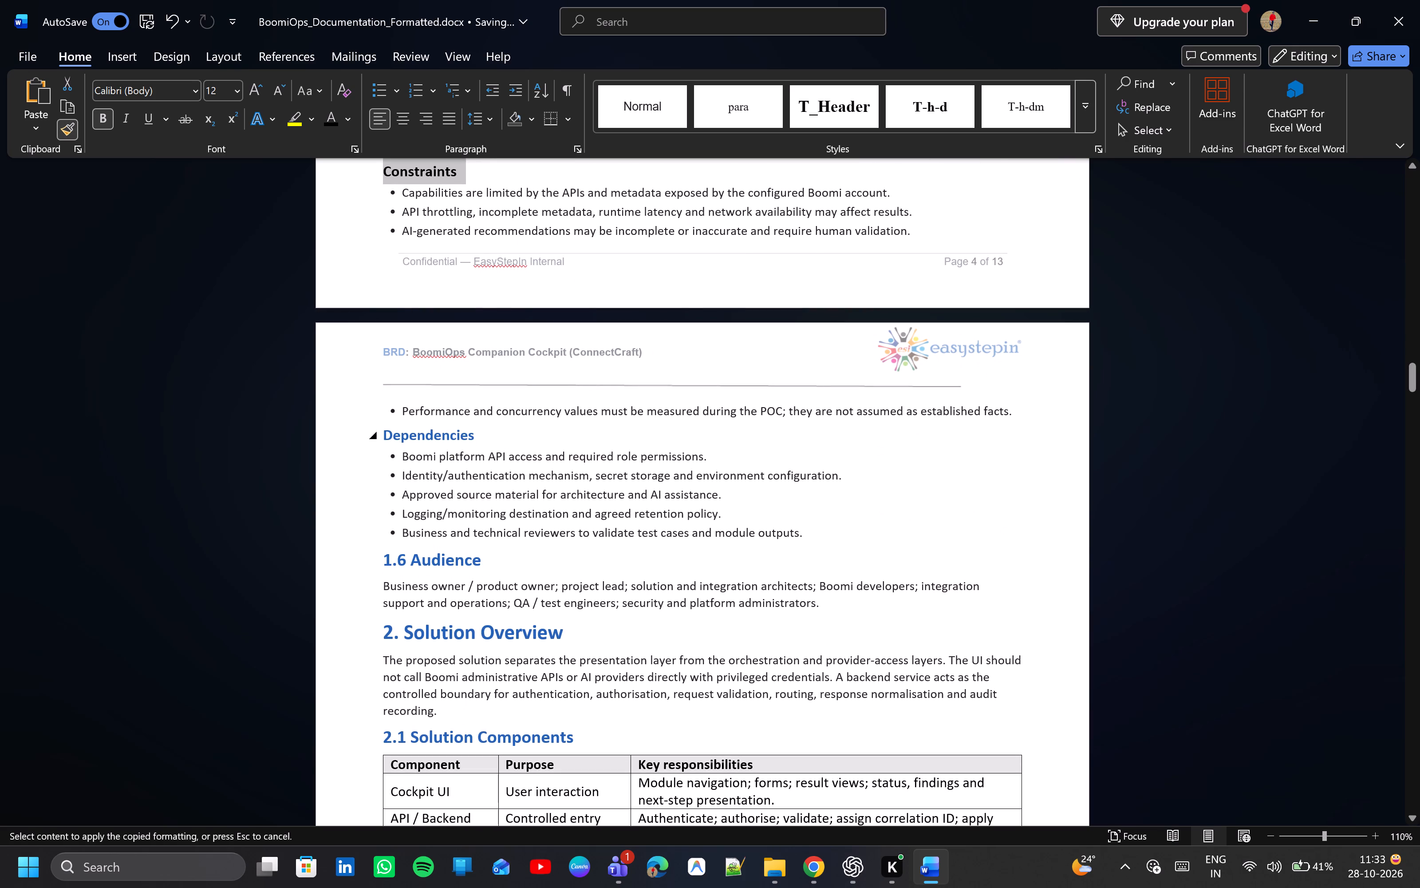
{"action": "left_click_drag", "start_coordinate": [381, 433], "coordinate": [476, 441]}
Review the formatting of the document's pages from section 2 back to the title page.
{"action": "scroll", "coordinate": [512, 536], "scroll_direction": "up", "scroll_amount": 1}
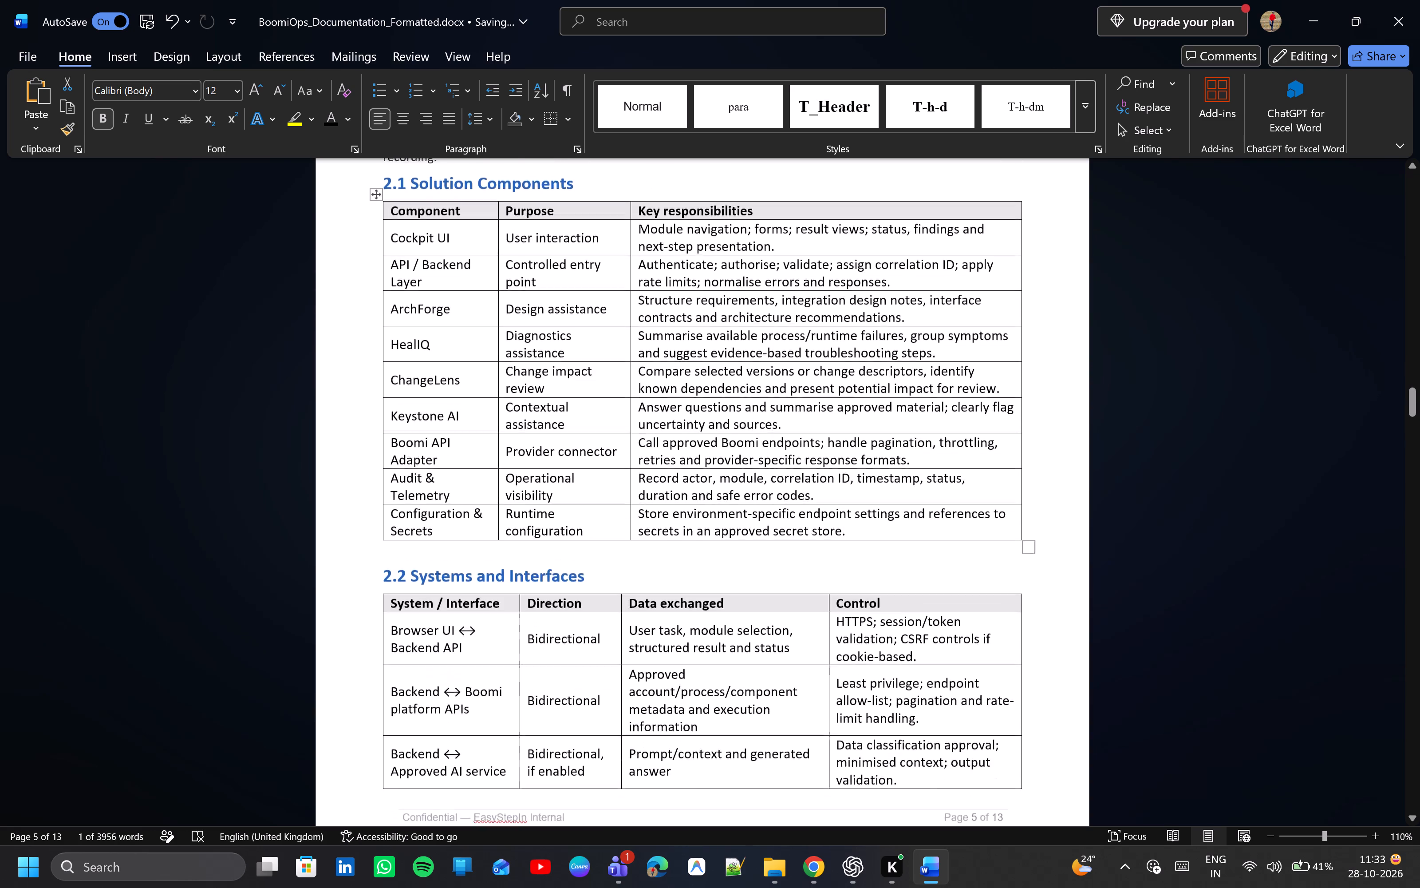
{"action": "scroll", "coordinate": [512, 536], "scroll_direction": "up", "scroll_amount": 1}
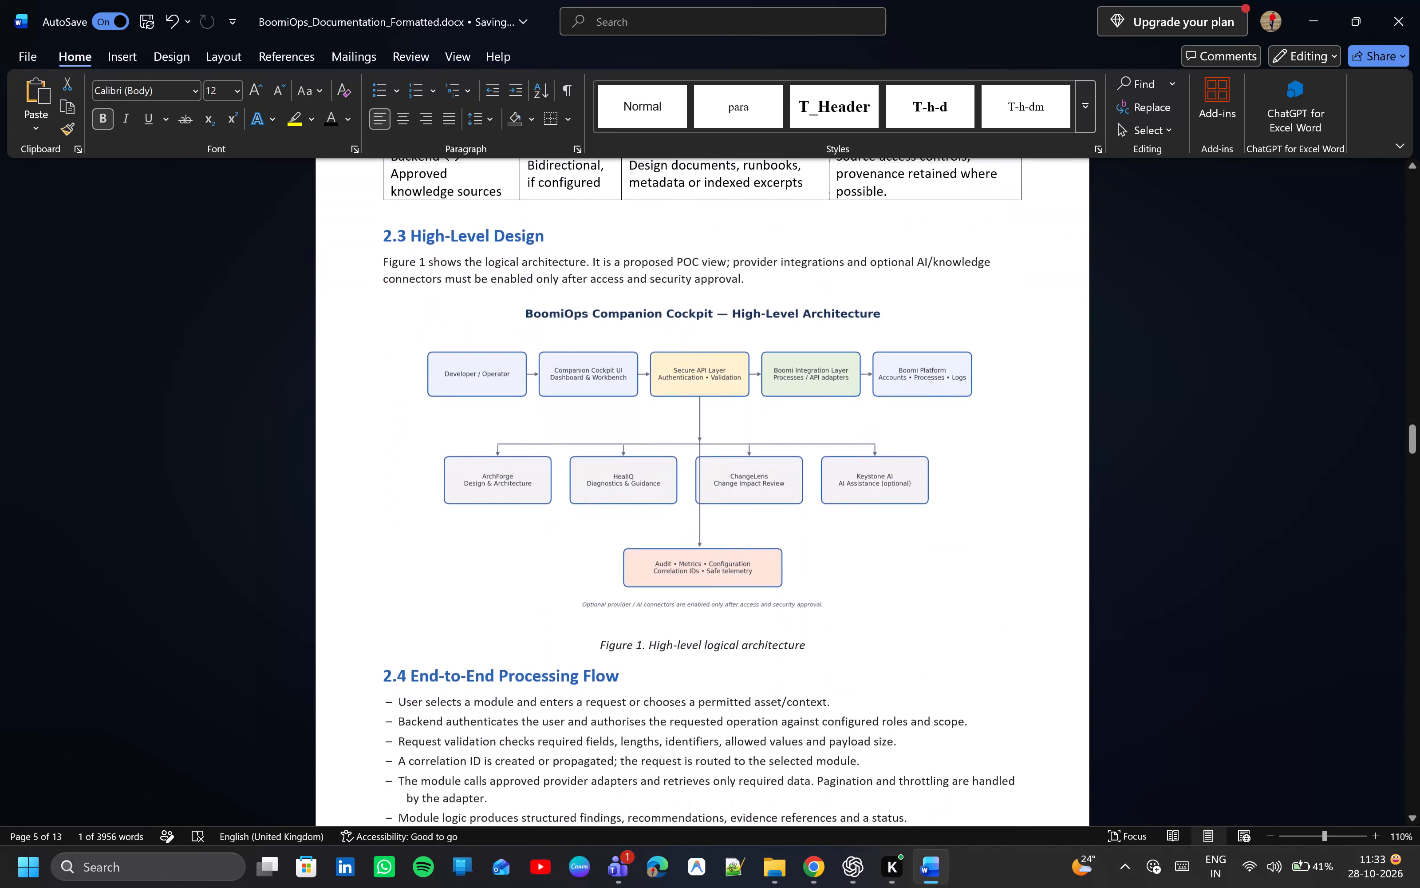
{"action": "scroll", "coordinate": [512, 536], "scroll_direction": "up", "scroll_amount": 1}
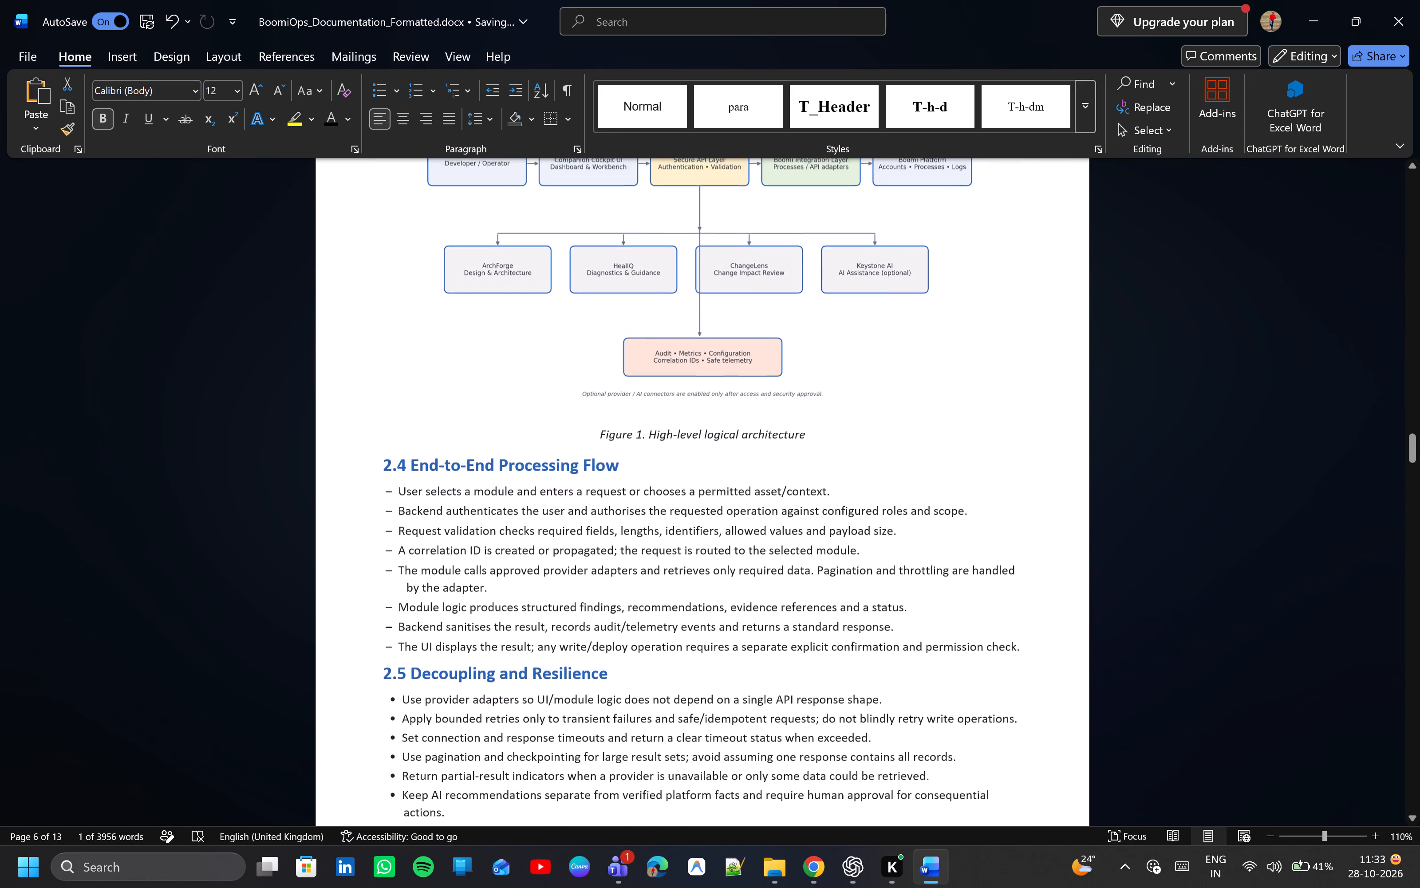
{"action": "scroll", "coordinate": [512, 536], "scroll_direction": "up", "scroll_amount": 1}
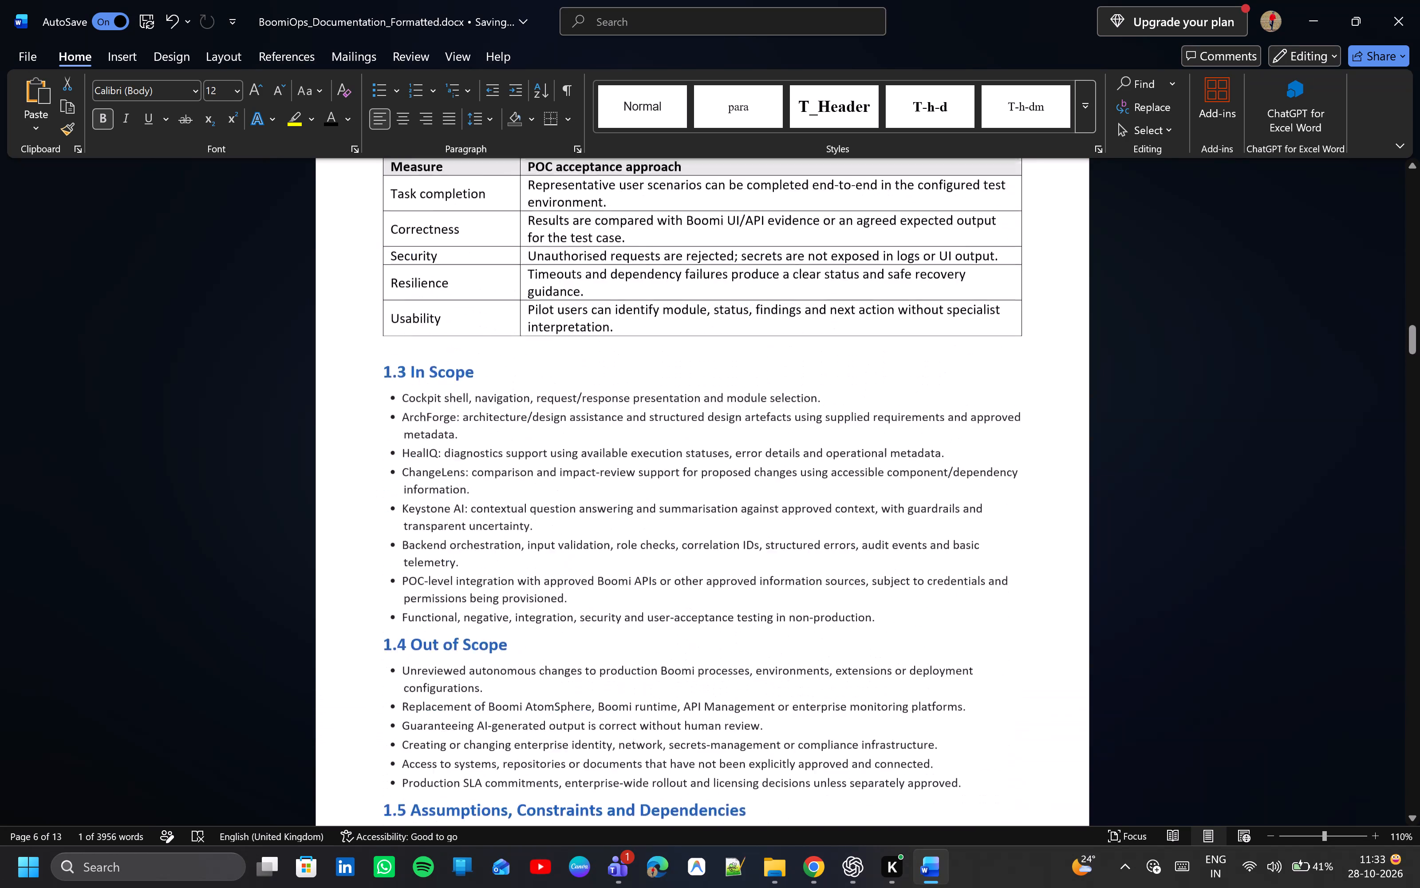
{"action": "scroll", "coordinate": [512, 536], "scroll_direction": "up", "scroll_amount": 1}
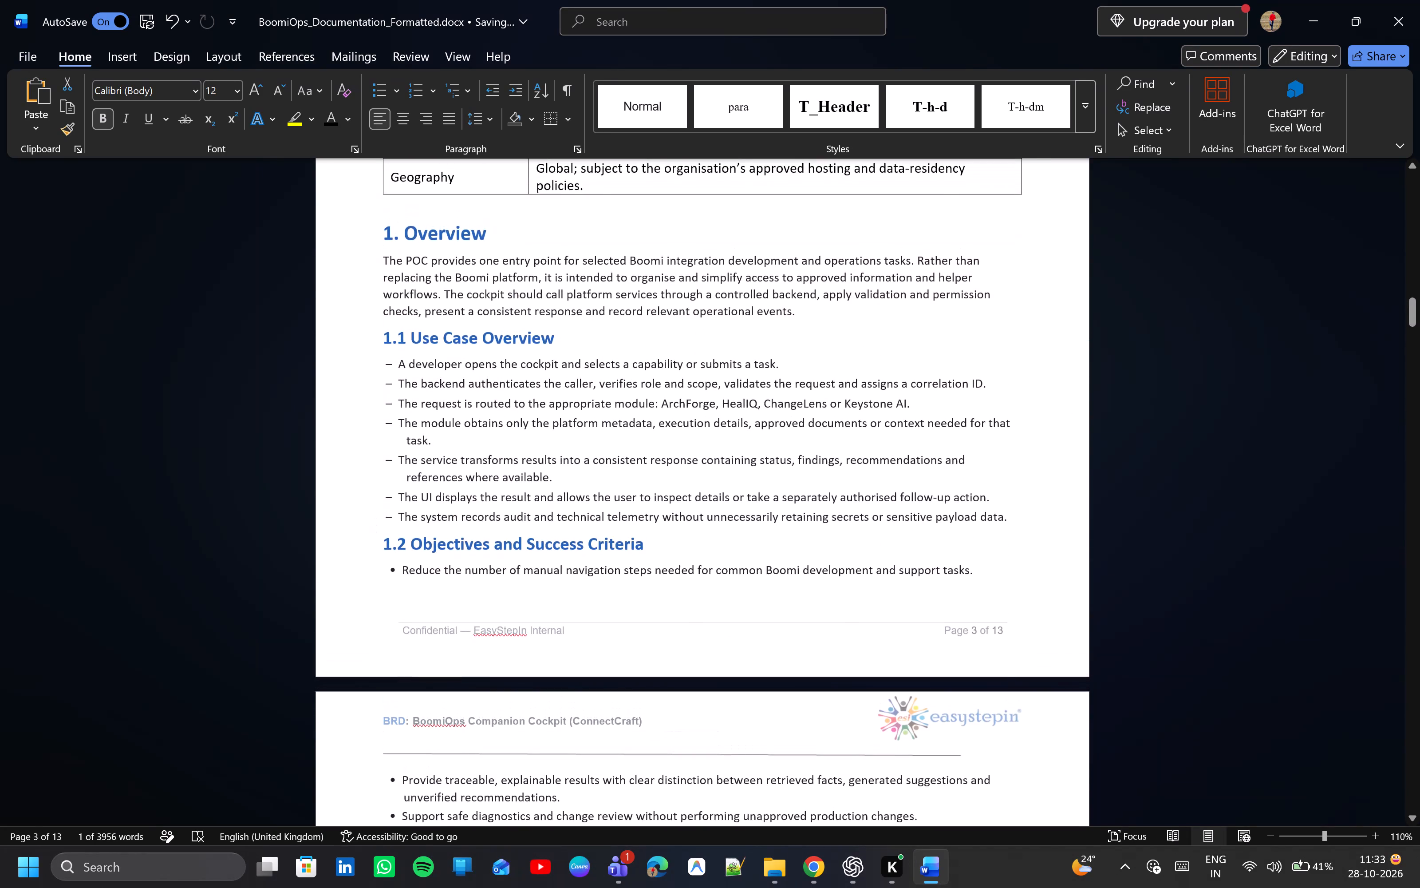
{"action": "scroll", "coordinate": [505, 599], "scroll_direction": "up", "scroll_amount": 1}
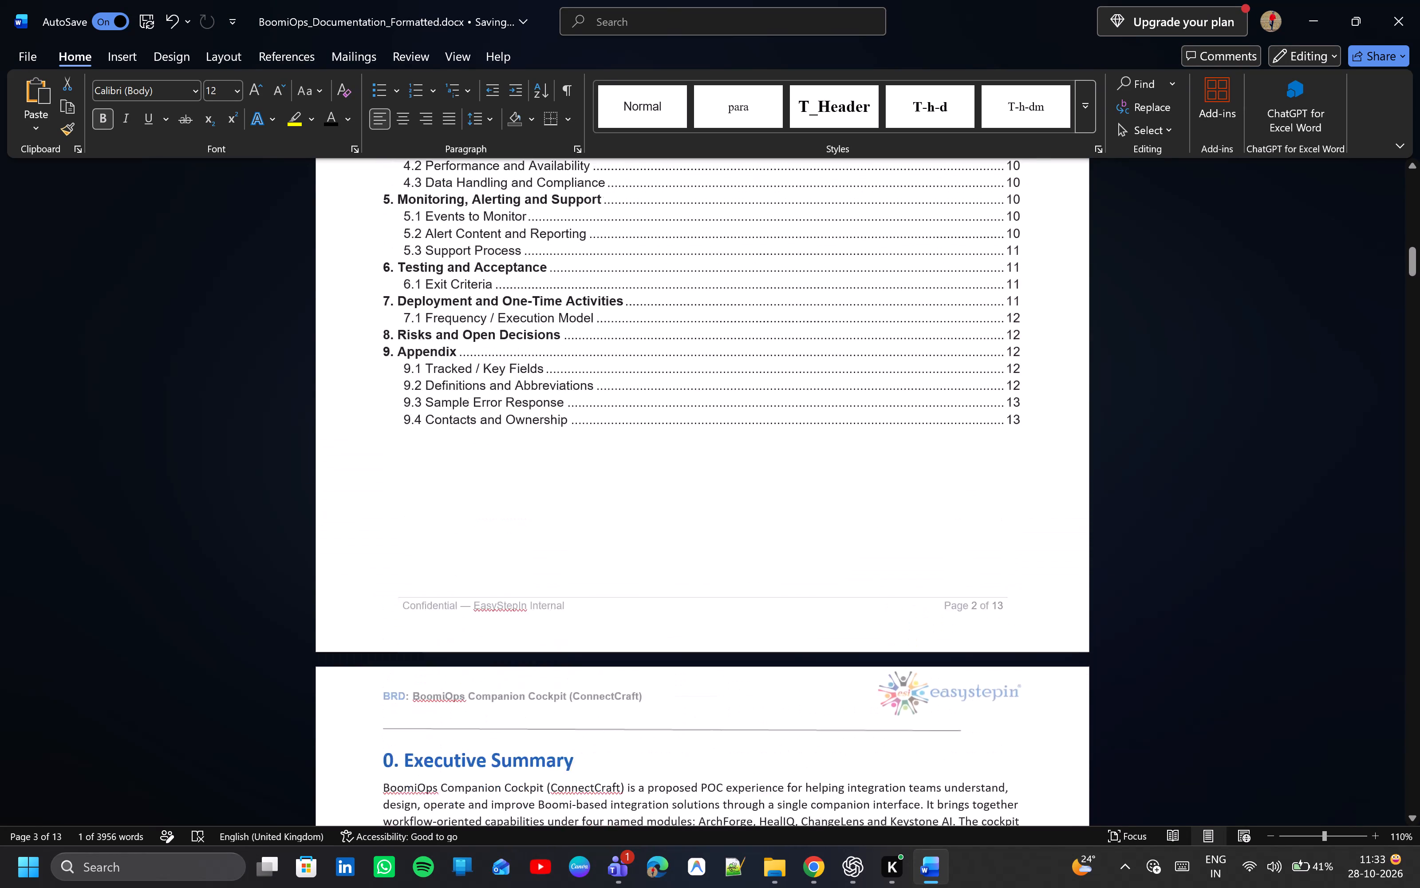
{"action": "scroll", "coordinate": [505, 599], "scroll_direction": "up", "scroll_amount": 3}
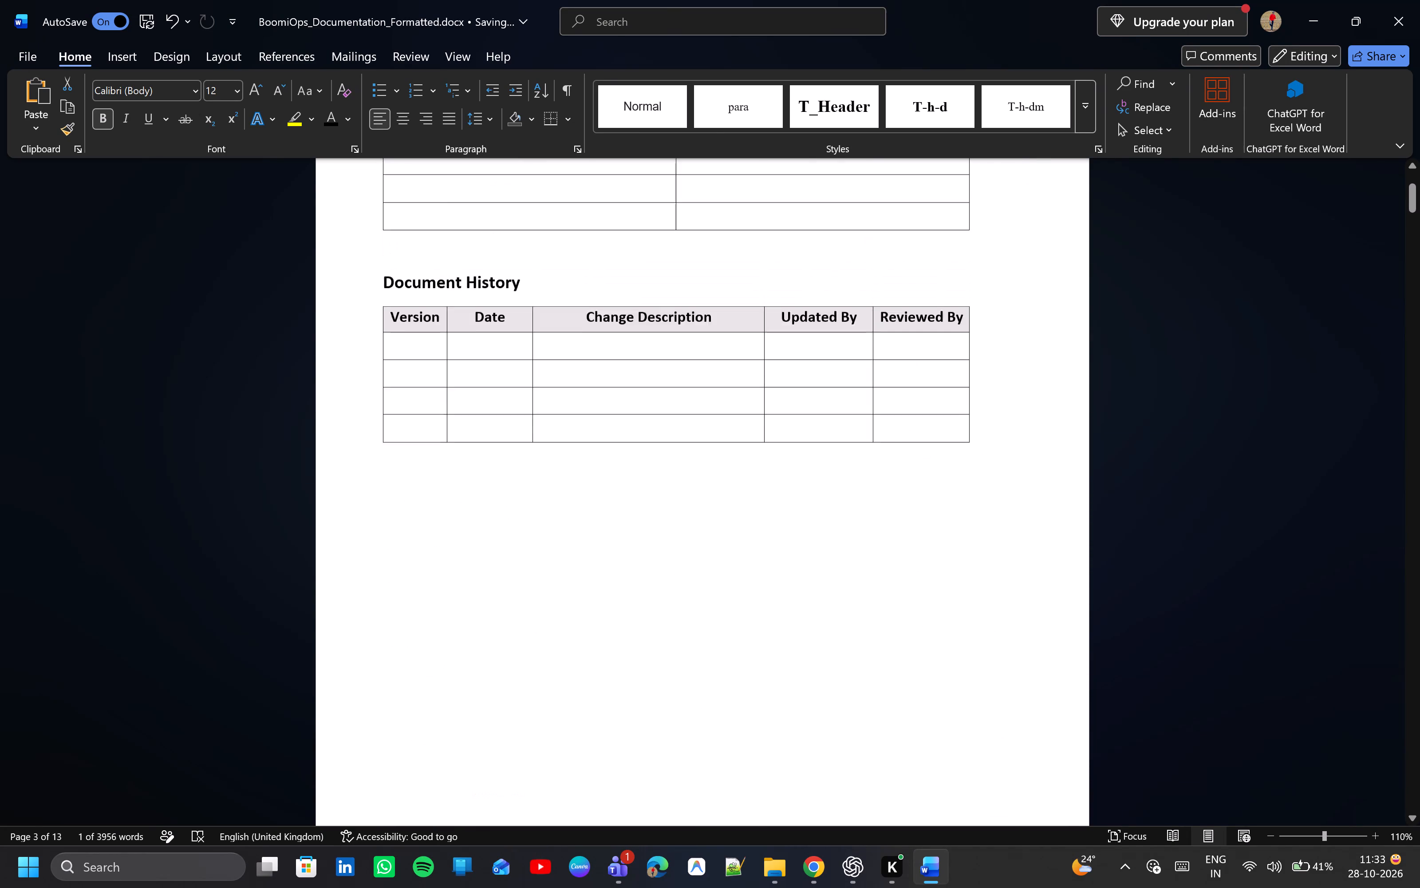
{"action": "scroll", "coordinate": [505, 599], "scroll_direction": "up", "scroll_amount": 1}
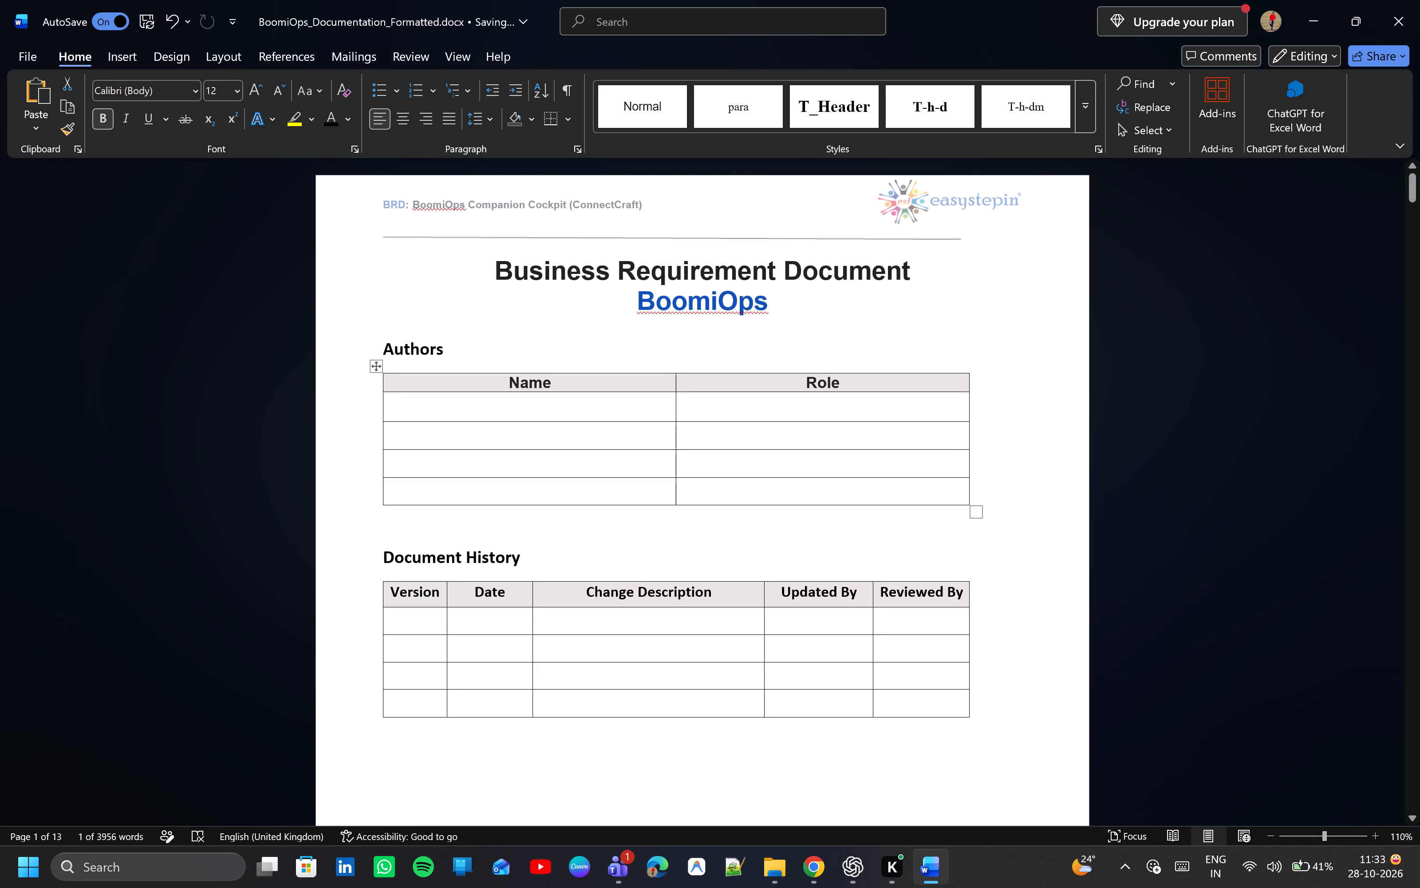
{"action": "left_click", "coordinate": [773, 306]}
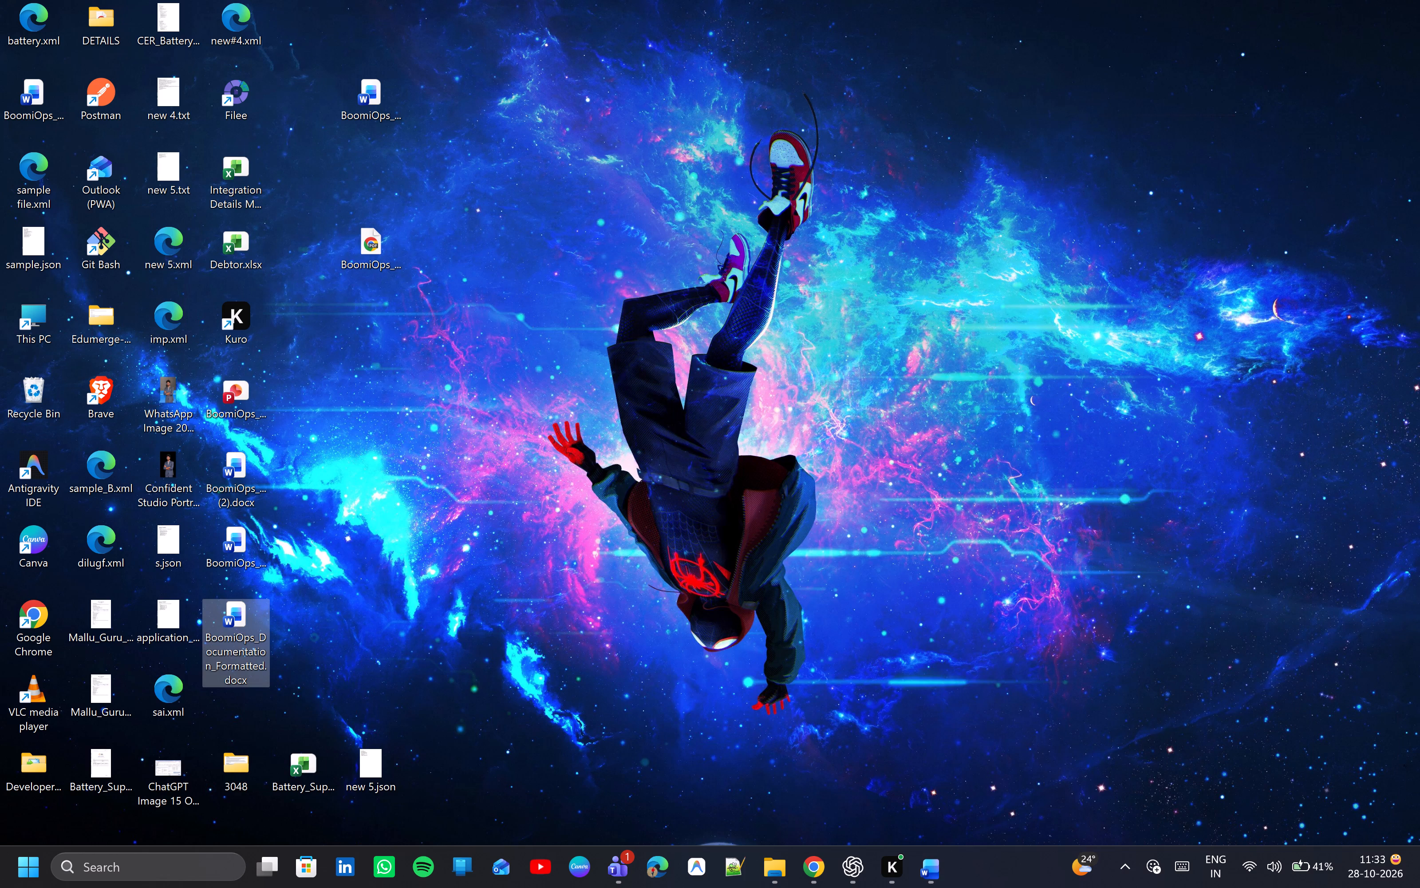
Open the reference document EasyStepIn_Sanbot__BRD.docx from the Downloads folder.
{"action": "left_click", "coordinate": [769, 870]}
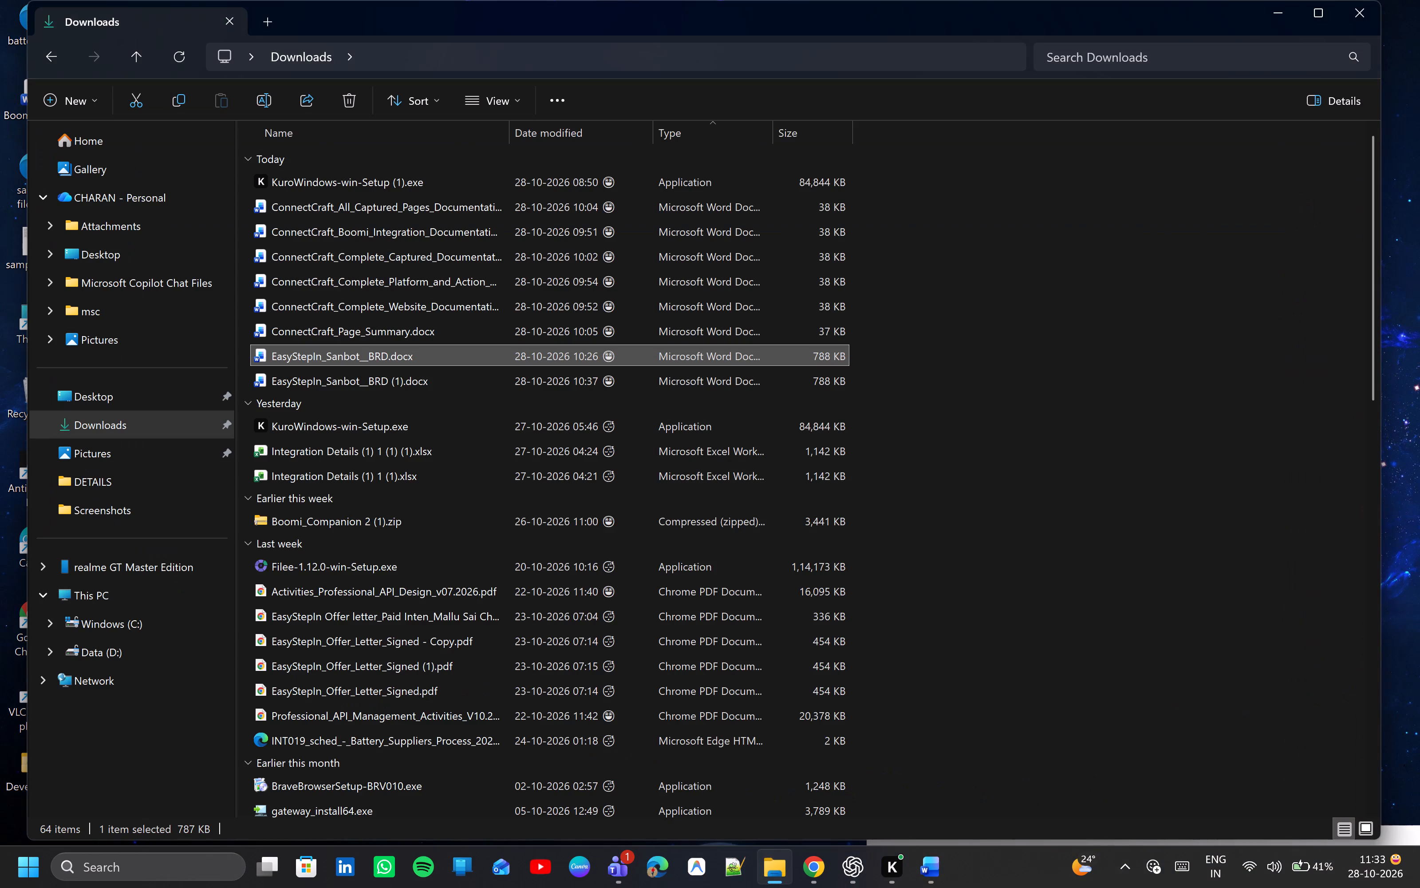
{"action": "double_click", "coordinate": [374, 355]}
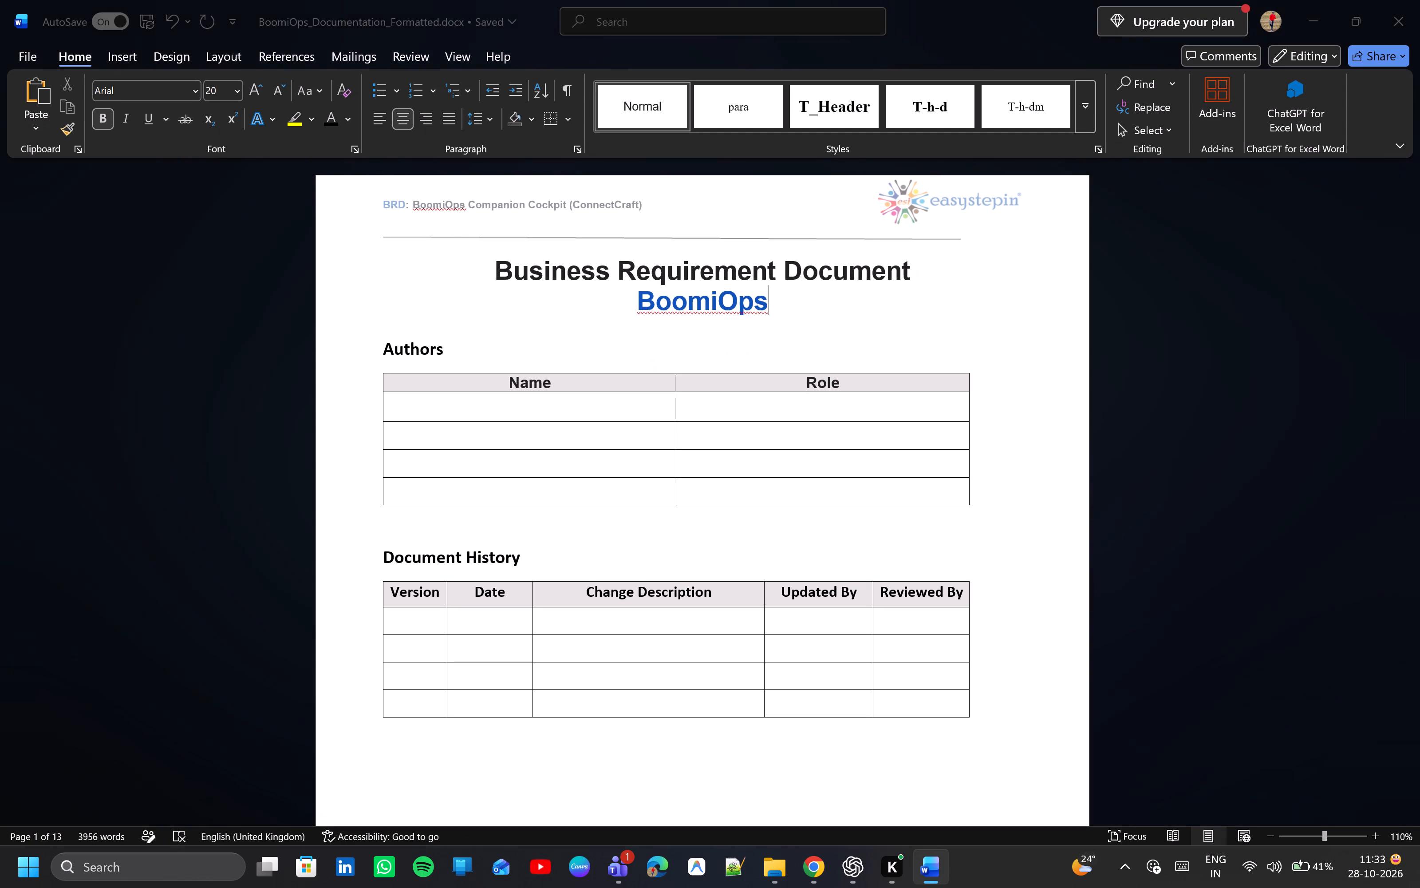
Copy the entire page header of the Sanbot BRD, including the title text, logo and divider line.
{"action": "double_click", "coordinate": [576, 212]}
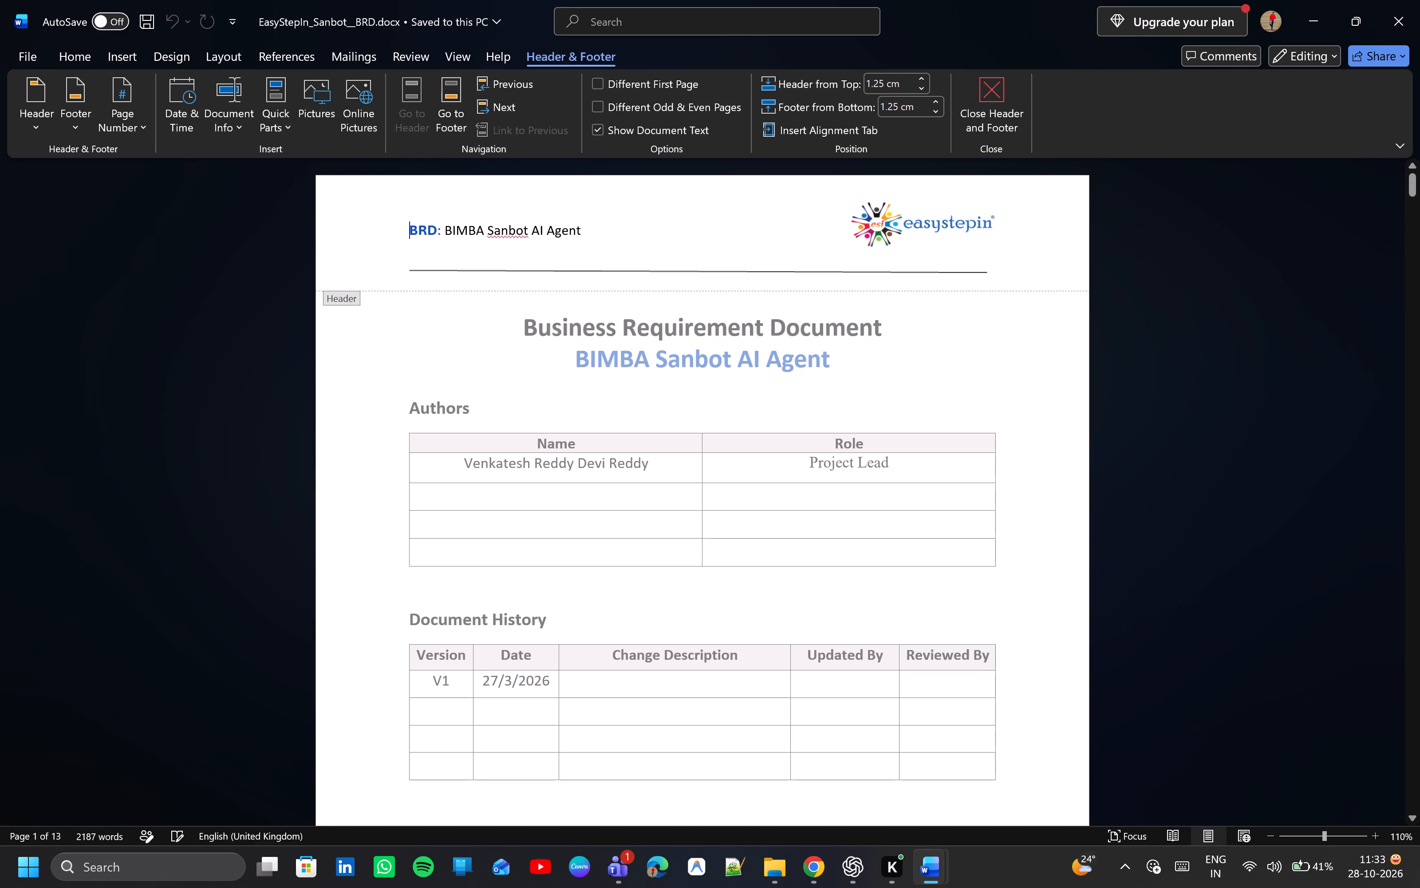
{"action": "left_click_drag", "start_coordinate": [396, 200], "coordinate": [779, 257]}
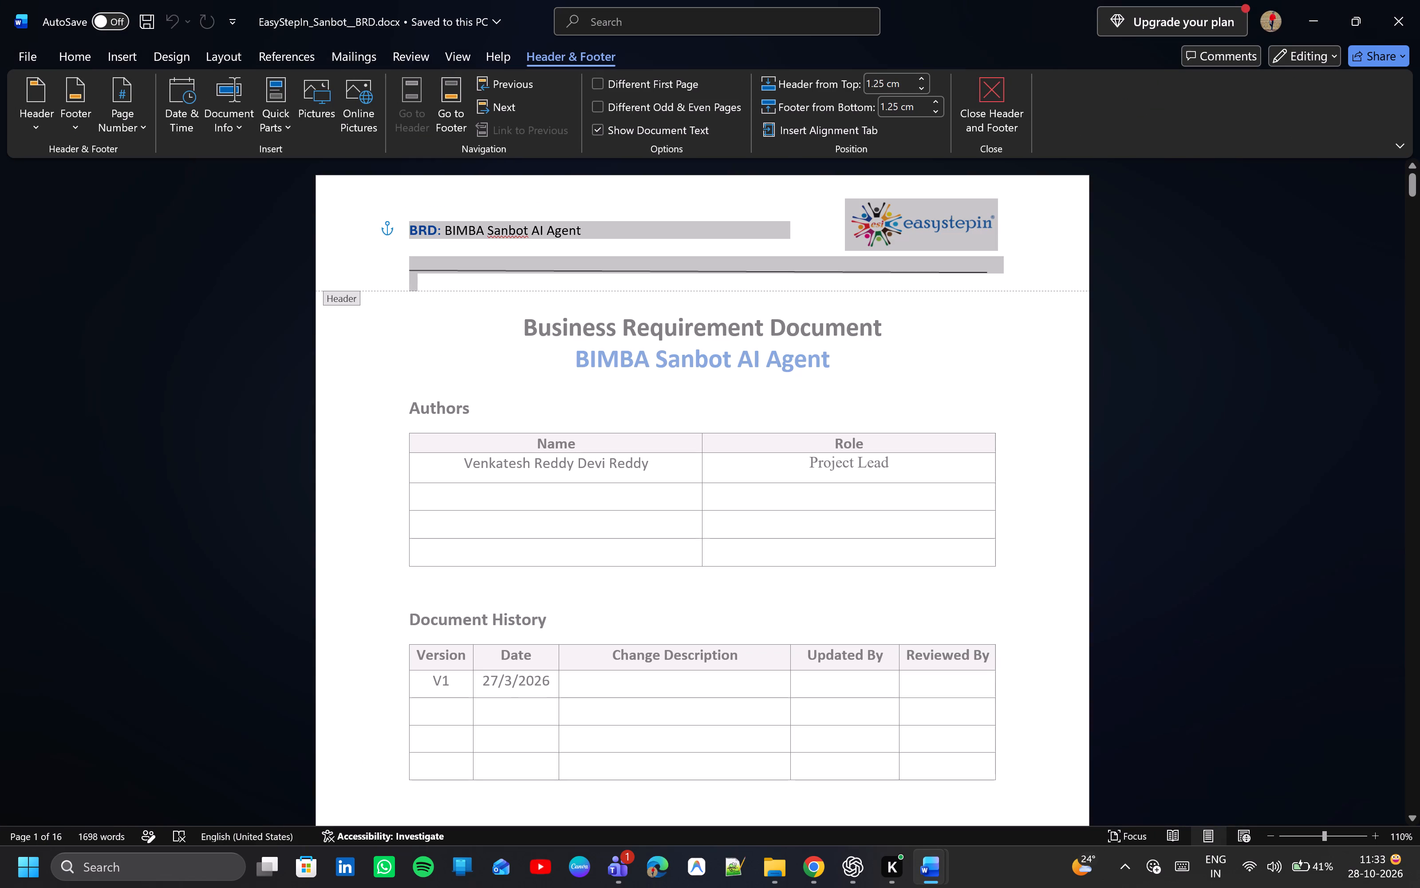
{"action": "left_click_drag", "start_coordinate": [779, 257], "coordinate": [1020, 303]}
{"action": "left_click_drag", "start_coordinate": [1020, 303], "coordinate": [1014, 287]}
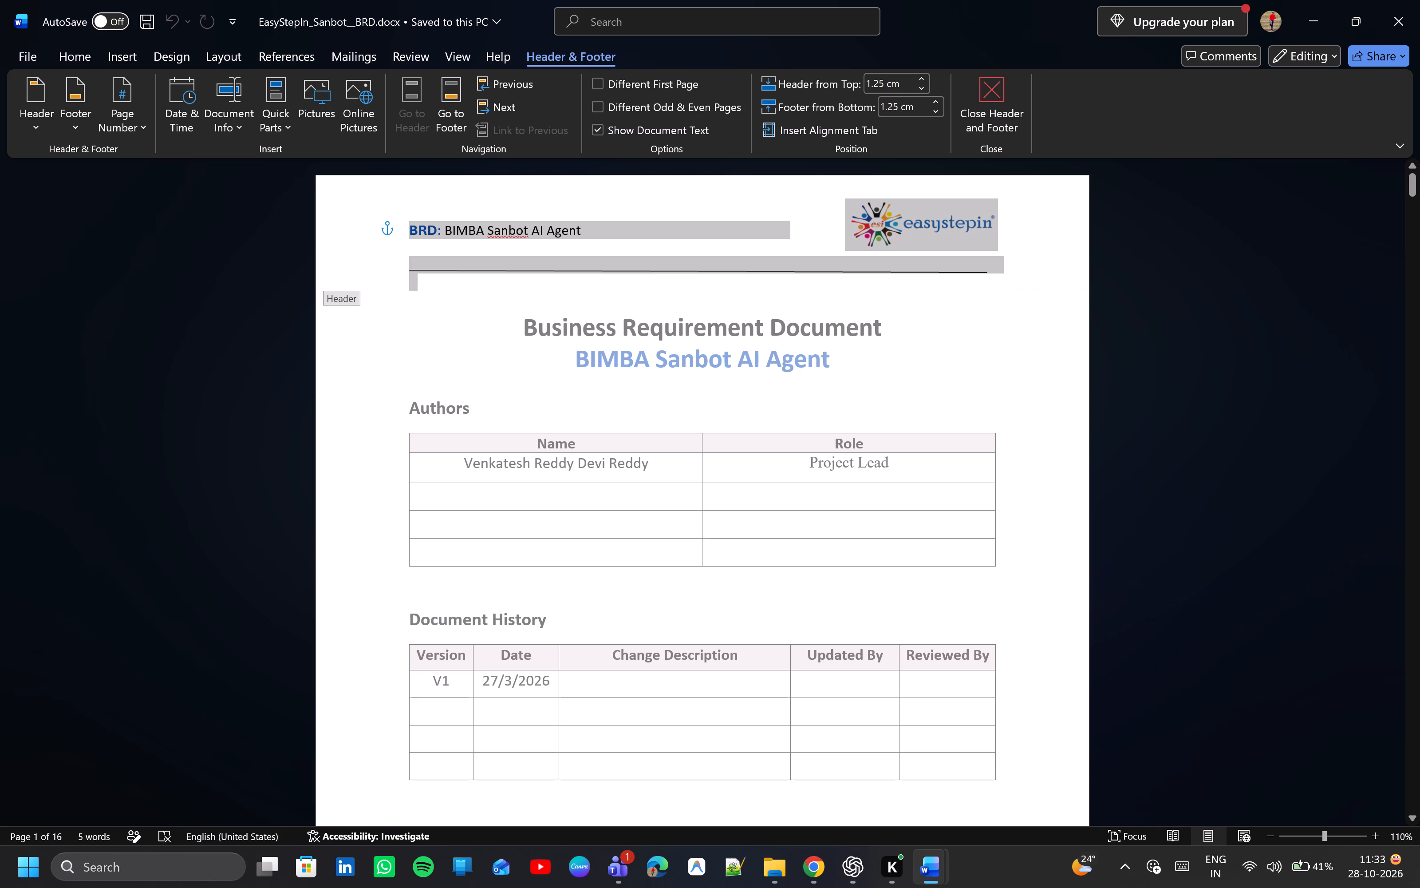
{"action": "key", "text": "ctrl+c"}
{"action": "key", "text": "ctrl+c"}
{"action": "key", "text": "ctrl+c"}
Switch back to BoomiOps_Documentation_Formatted.docx and replace its existing page header content with the copied Sanbot header.
{"action": "key", "text": "alt+Tab"}
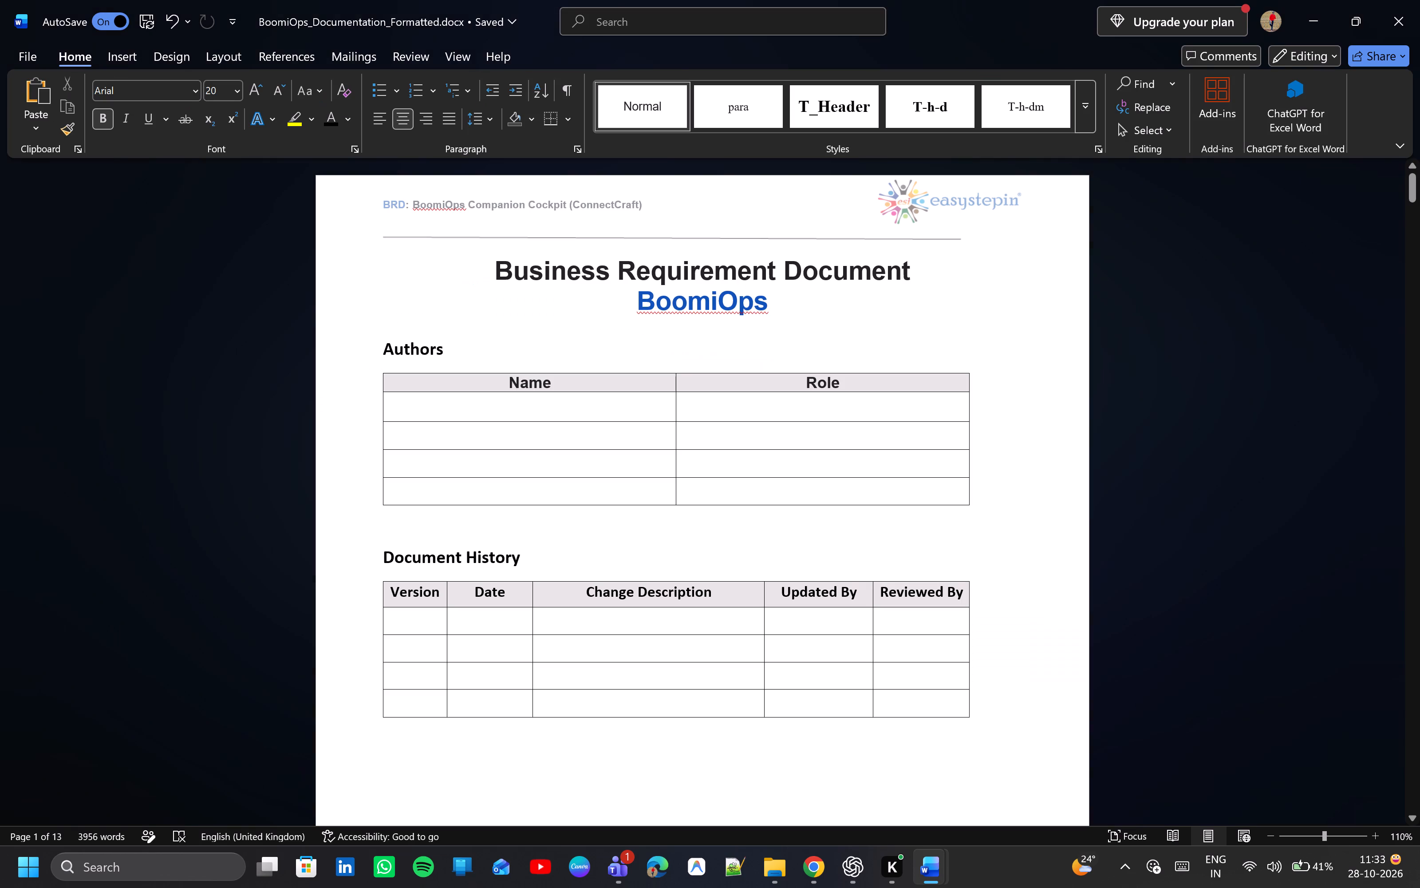
{"action": "left_click", "coordinate": [478, 187]}
{"action": "double_click", "coordinate": [478, 187]}
{"action": "scroll", "coordinate": [414, 187], "scroll_direction": "up", "scroll_amount": 1}
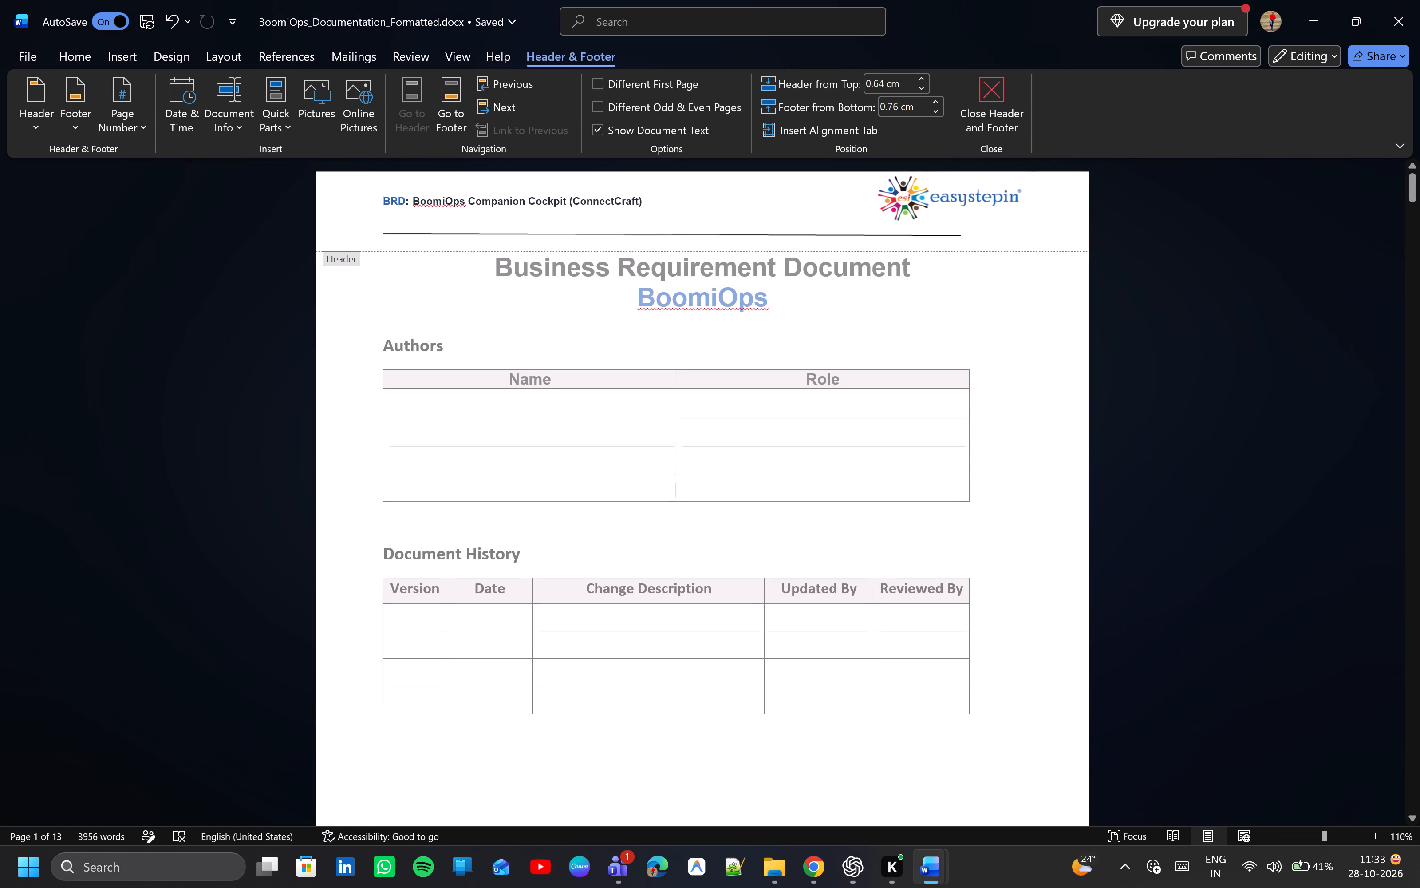
{"action": "left_click_drag", "start_coordinate": [383, 185], "coordinate": [954, 246]}
{"action": "key", "text": "ctrl+v"}
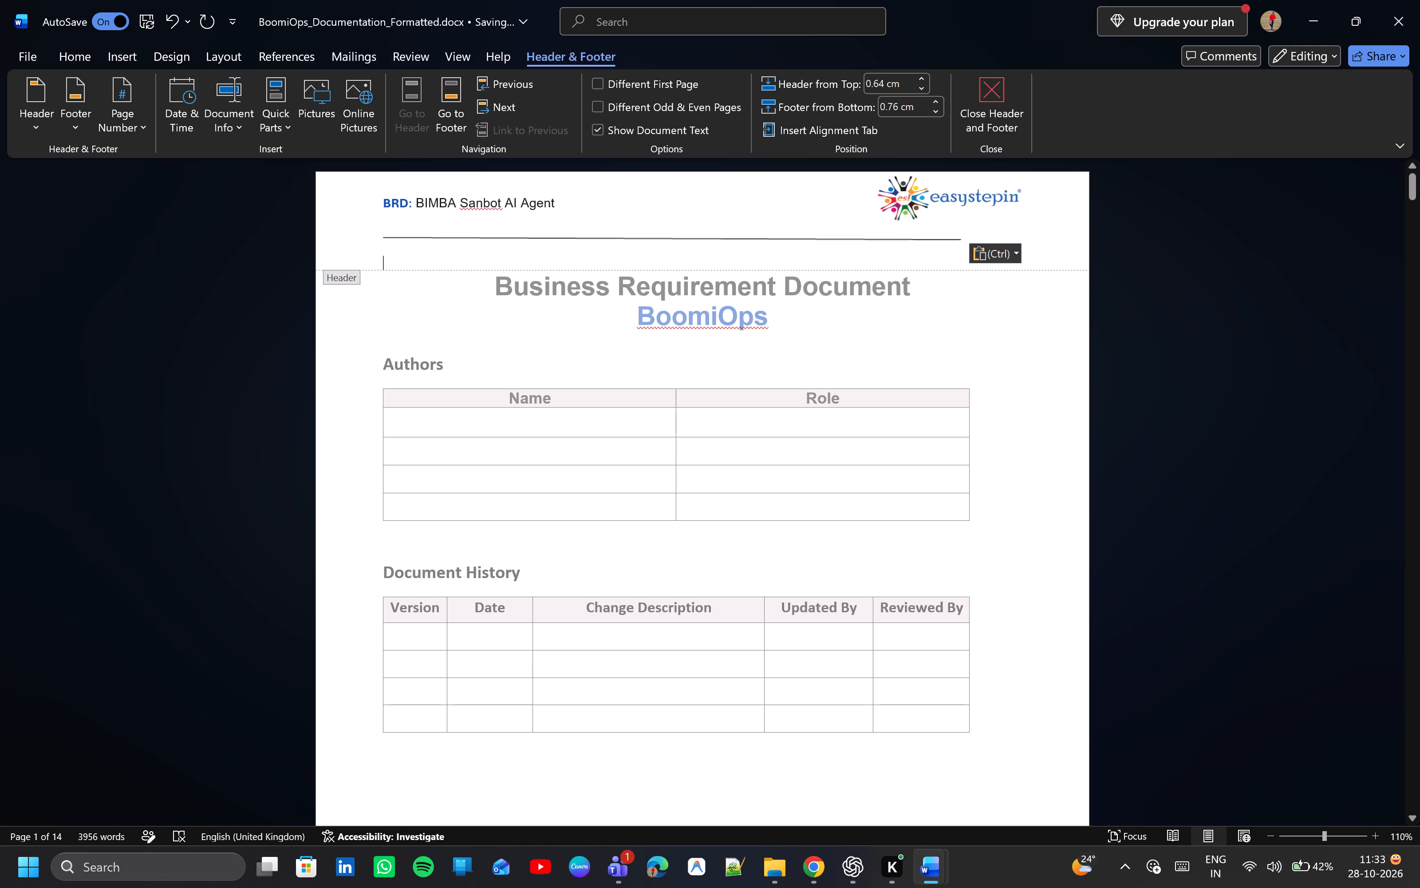
Replace the title text BIMBA Sanbot AI Agent after "BRD:" in the page header with BoomiOps and leave the header.
{"action": "double_click", "coordinate": [435, 203]}
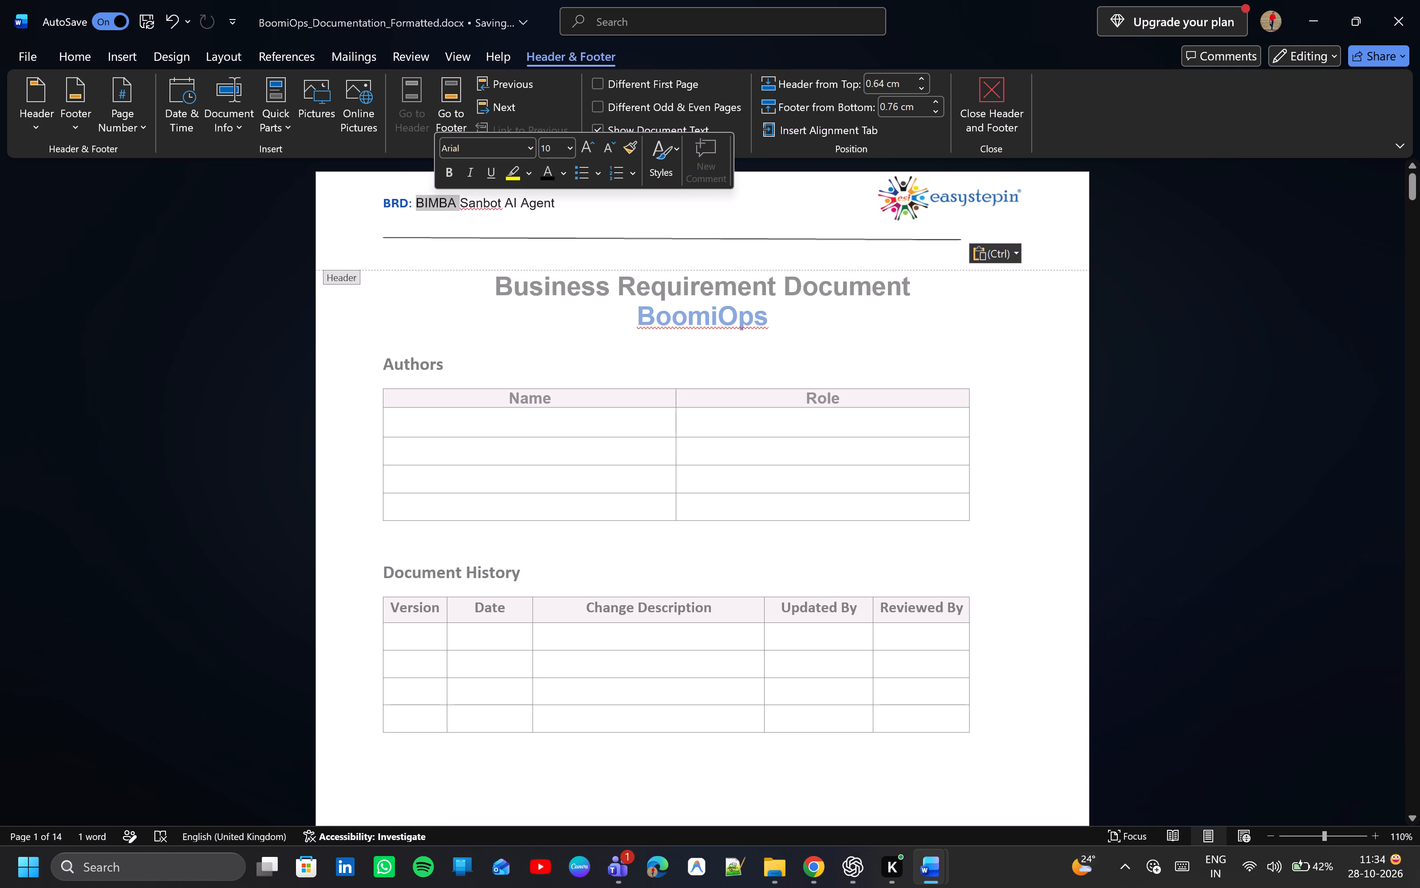
{"action": "key", "text": "Delete"}
{"action": "key", "text": "Delete"}
{"action": "key", "text": "Delete"}
{"action": "key", "text": "Delete"}
{"action": "key", "text": "Delete"}
{"action": "key", "text": "Delete"}
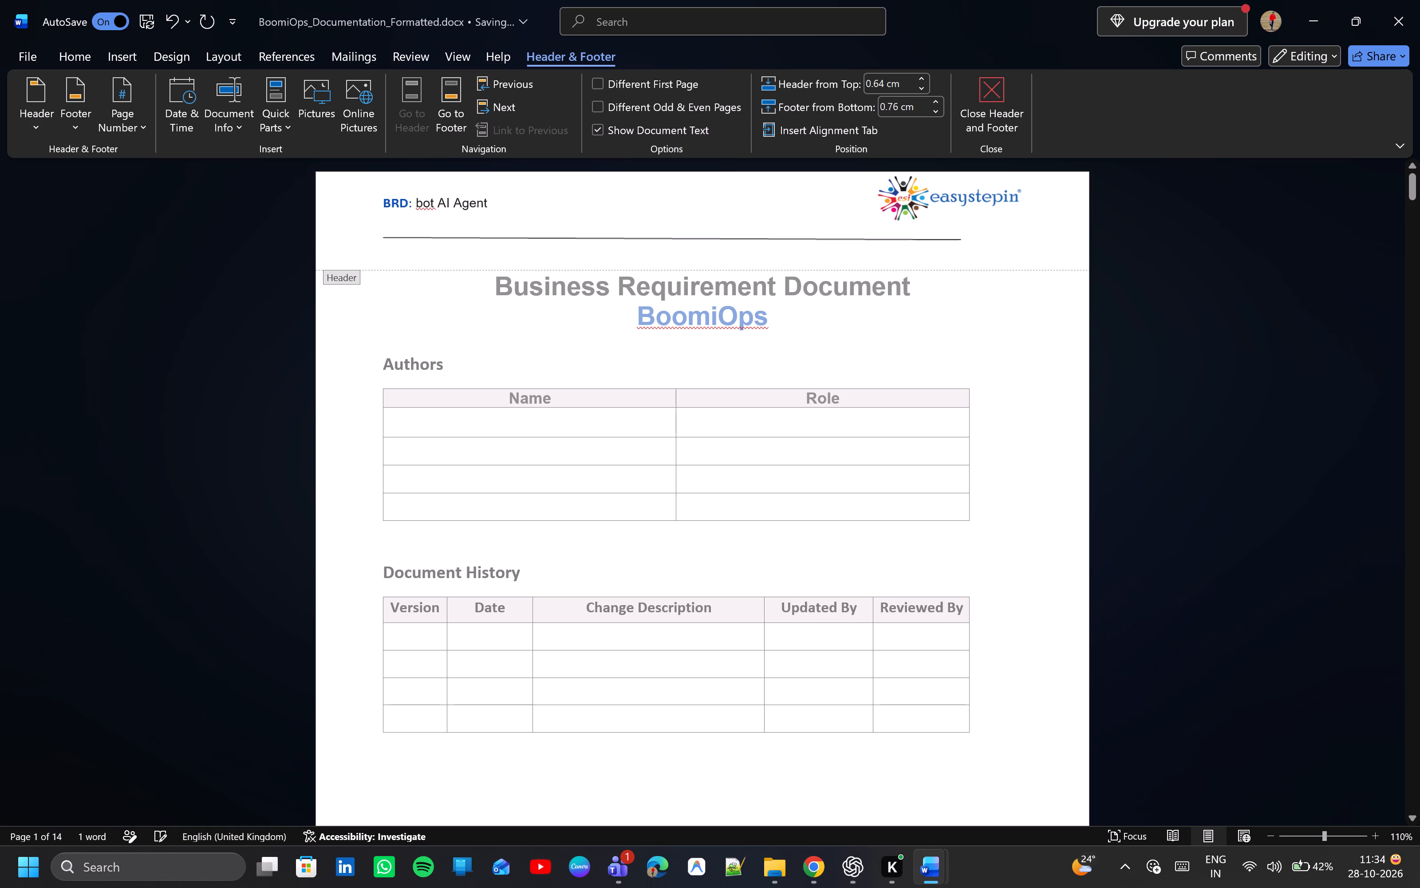
{"action": "key", "text": "Delete"}
{"action": "key", "text": "Delete"}
{"action": "key", "text": "Delete"}
{"action": "key", "text": "Delete"}
{"action": "key", "text": "Delete"}
{"action": "key", "text": "Delete"}
{"action": "key", "text": "Delete"}
{"action": "key", "text": "Delete"}
{"action": "key", "text": "Delete"}
{"action": "key", "text": "Delete"}
{"action": "key", "text": "Delete"}
{"action": "key", "text": "Delete"}
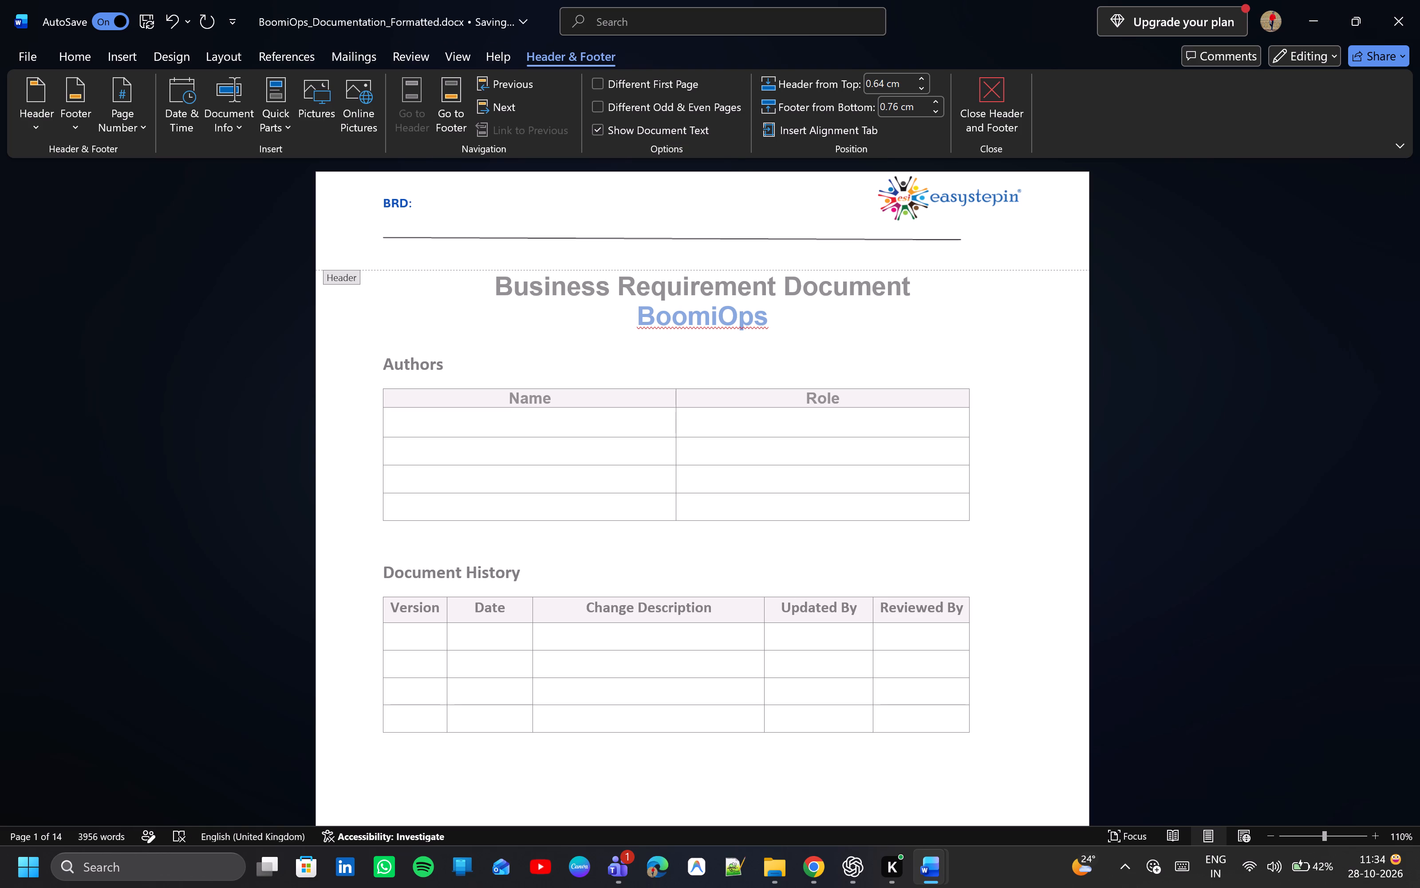
{"action": "type", "text": "Boomi"}
{"action": "type", "text": "Ops"}
{"action": "double_click", "coordinate": [858, 347]}
Reopen the title page's header and move its divider line into the empty paragraph just below it.
{"action": "scroll", "coordinate": [878, 391], "scroll_direction": "up", "scroll_amount": 1}
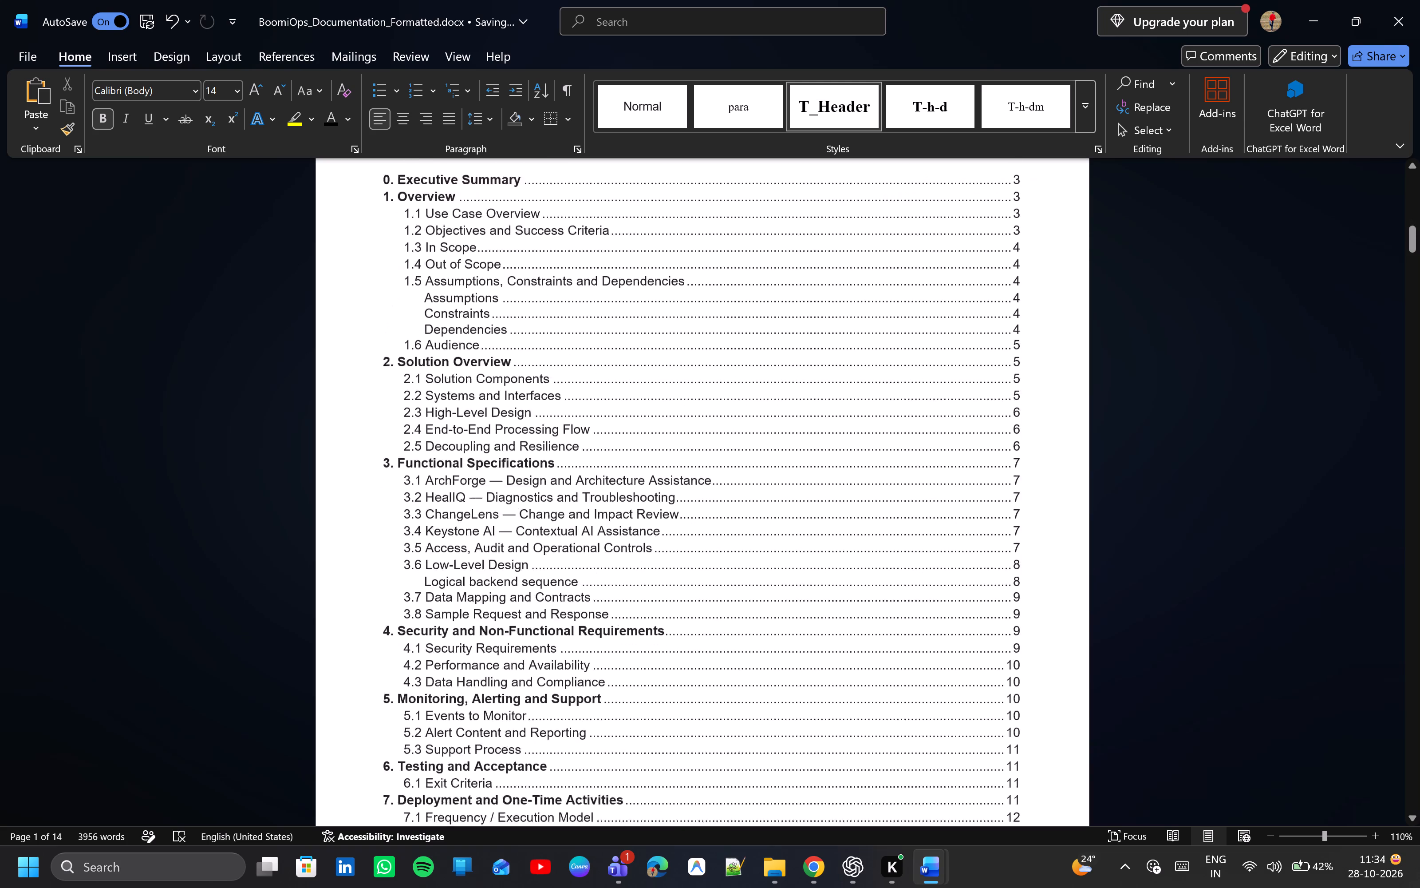
{"action": "scroll", "coordinate": [878, 391], "scroll_direction": "up", "scroll_amount": 1}
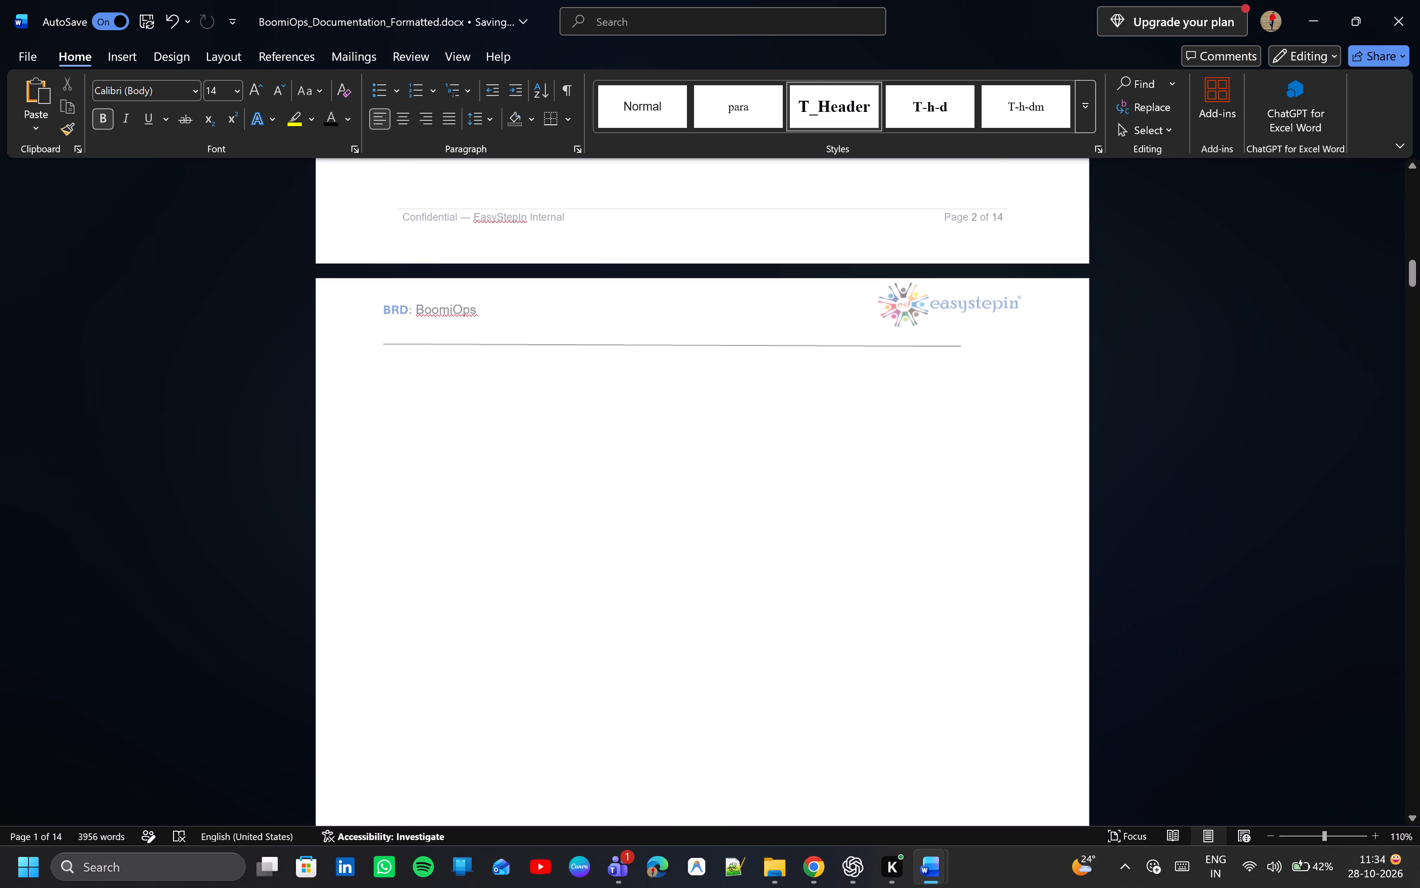
{"action": "scroll", "coordinate": [878, 391], "scroll_direction": "up", "scroll_amount": 1}
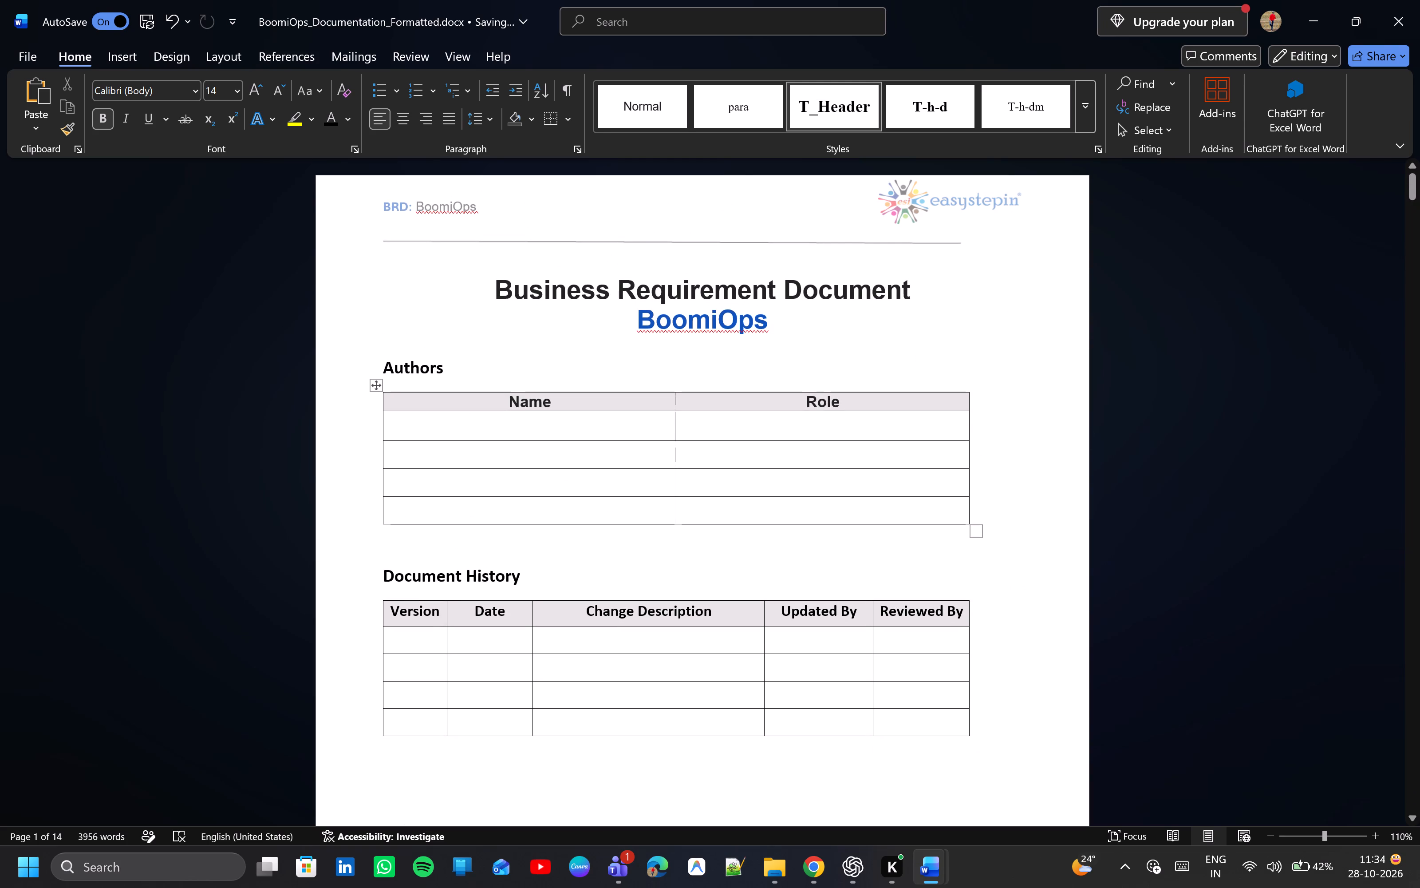
{"action": "double_click", "coordinate": [568, 179]}
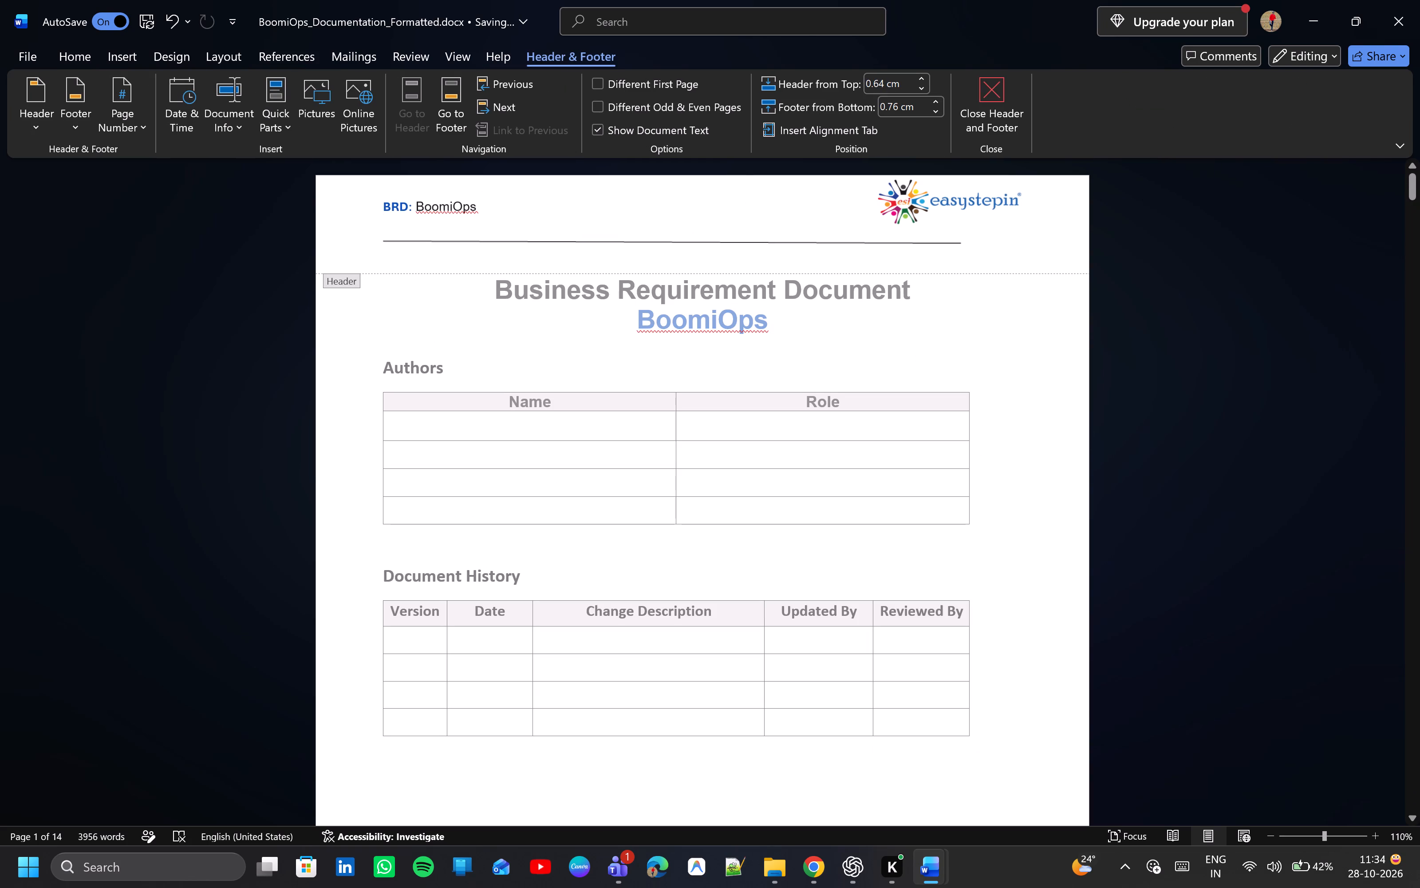
{"action": "left_click", "coordinate": [618, 243]}
{"action": "left_click_drag", "start_coordinate": [618, 243], "coordinate": [618, 255]}
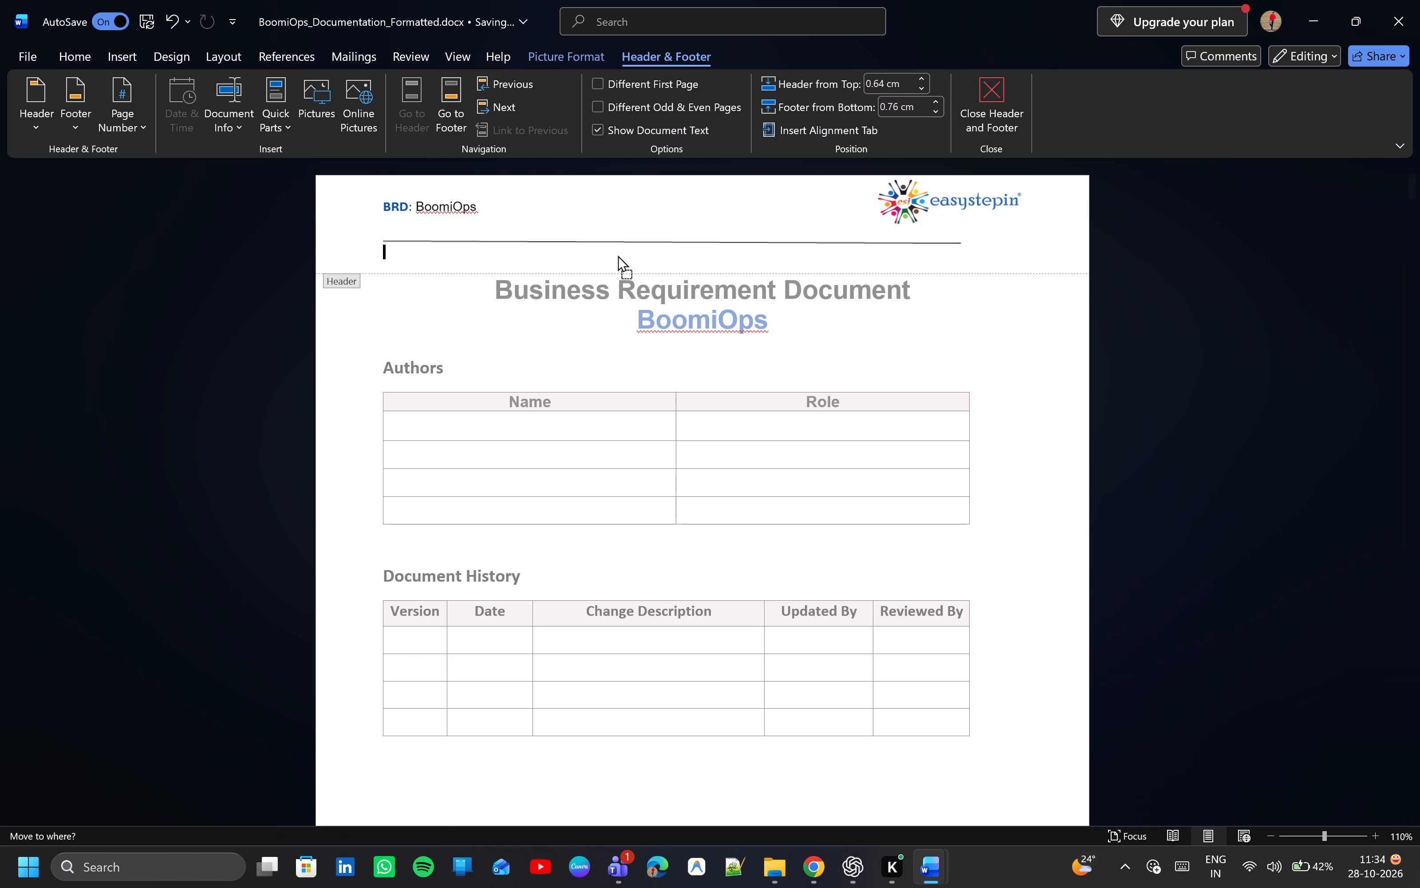
{"action": "left_click_drag", "start_coordinate": [618, 255], "coordinate": [618, 255]}
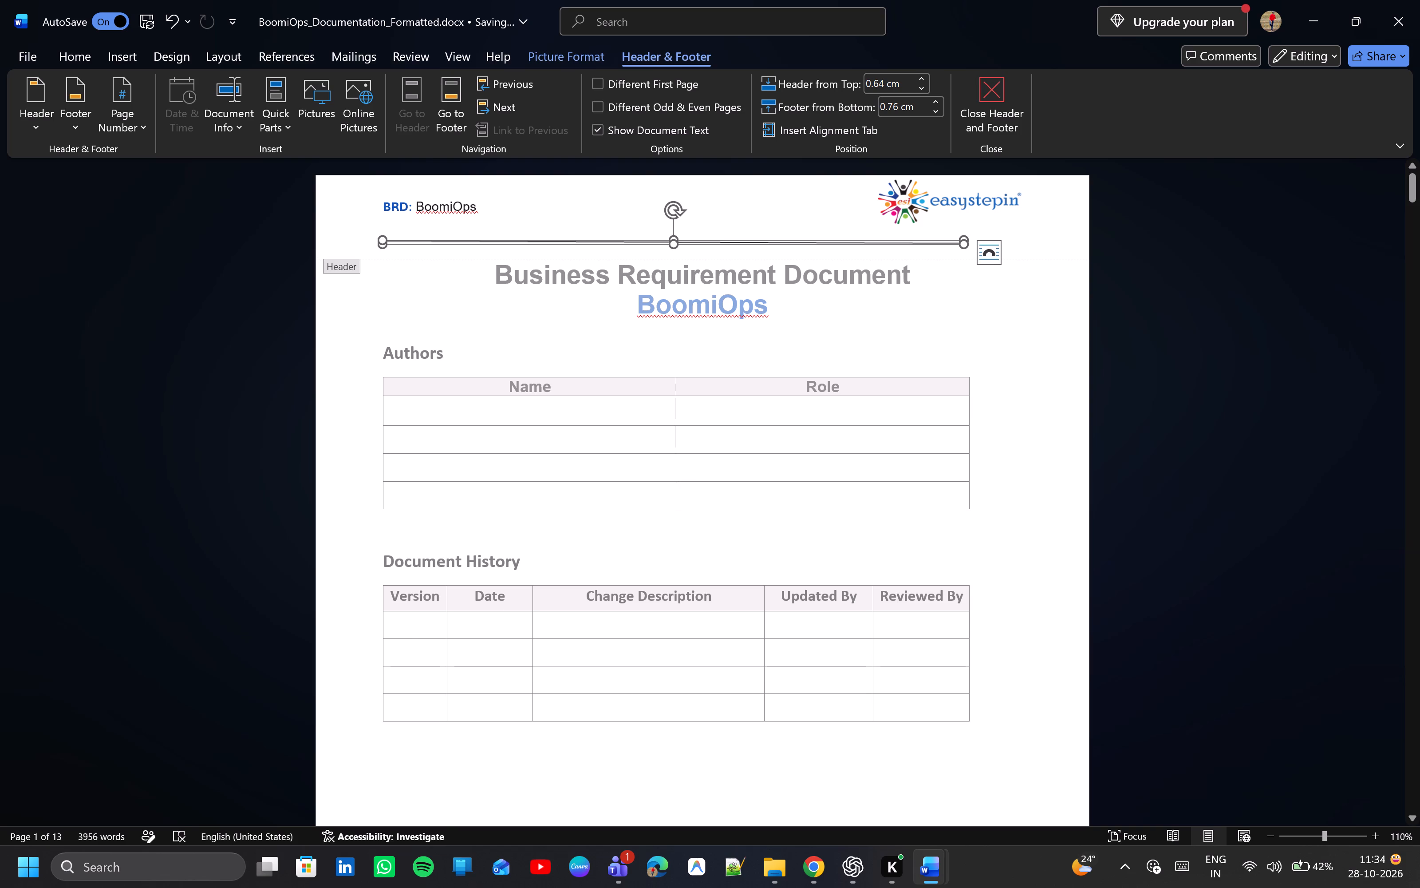
Switch to EasyStepIn_Sanbot__BRD.docx and examine the font, text size and layout of its page header.
{"action": "key", "text": "alt+Tab"}
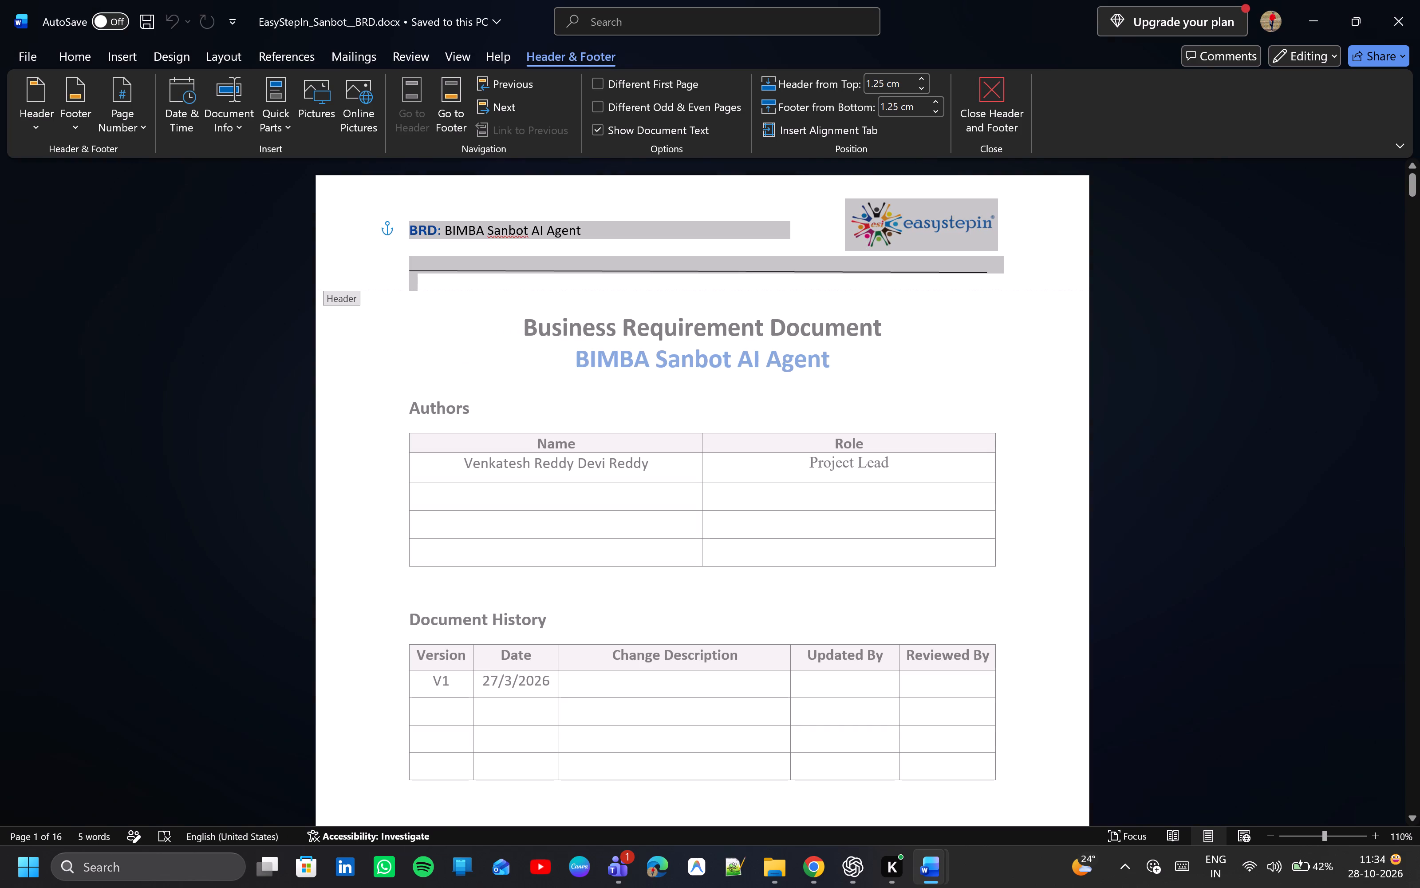
{"action": "left_click", "coordinate": [625, 255]}
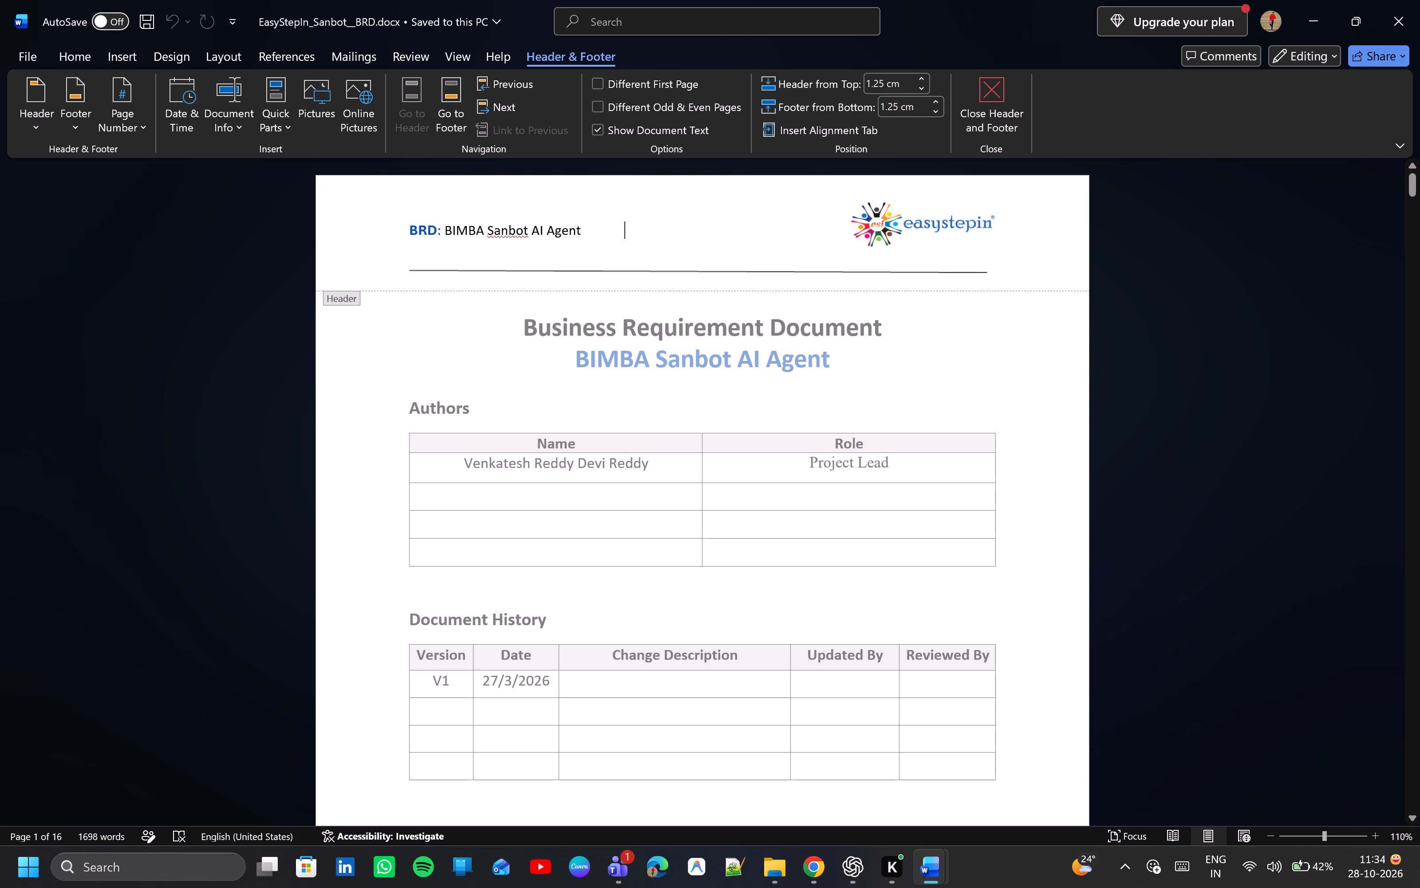
{"action": "left_click", "coordinate": [543, 255]}
{"action": "left_click", "coordinate": [84, 60]}
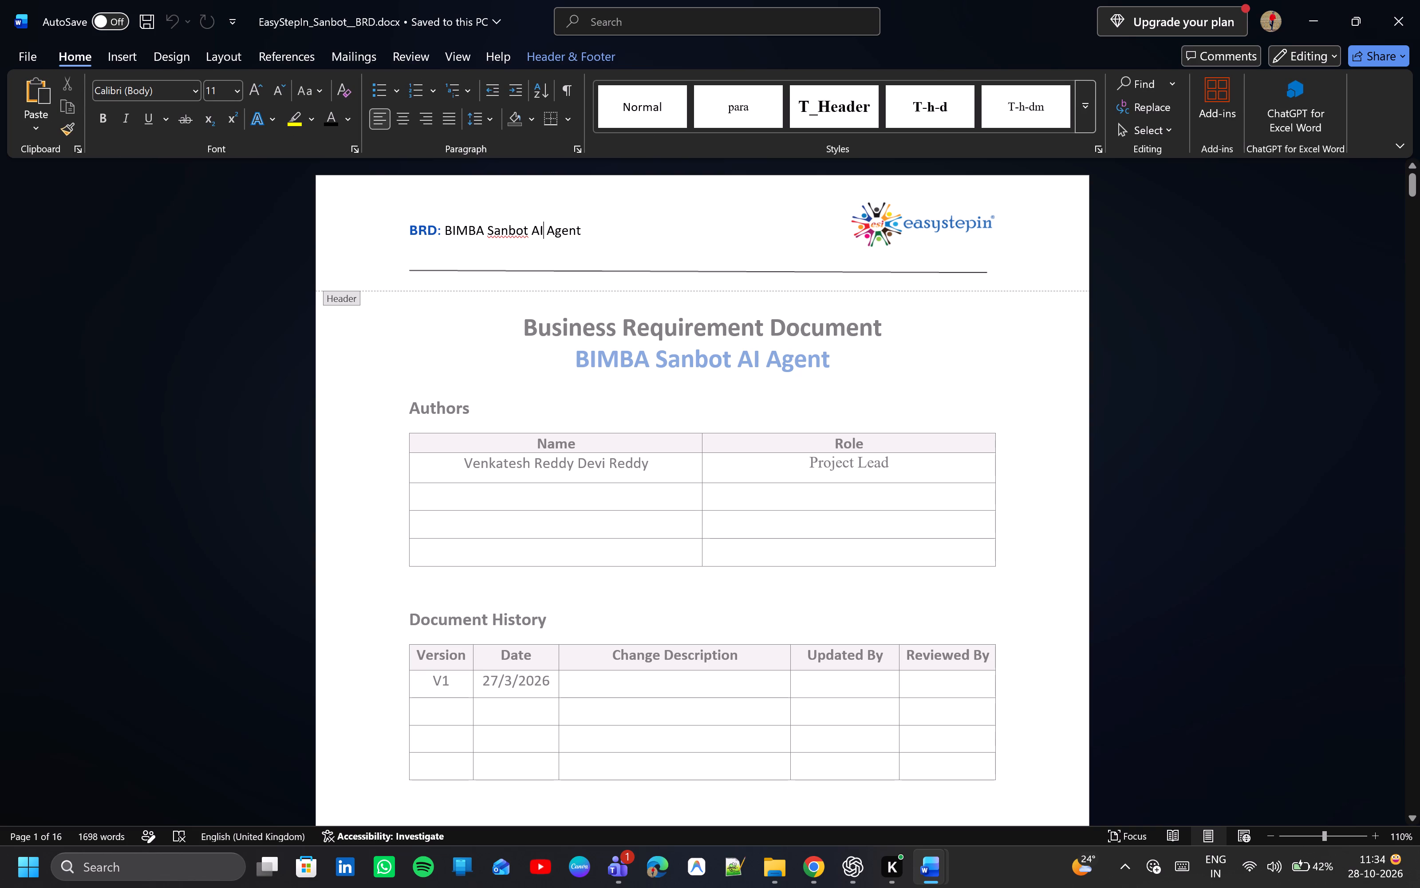
{"action": "triple_click", "coordinate": [465, 226]}
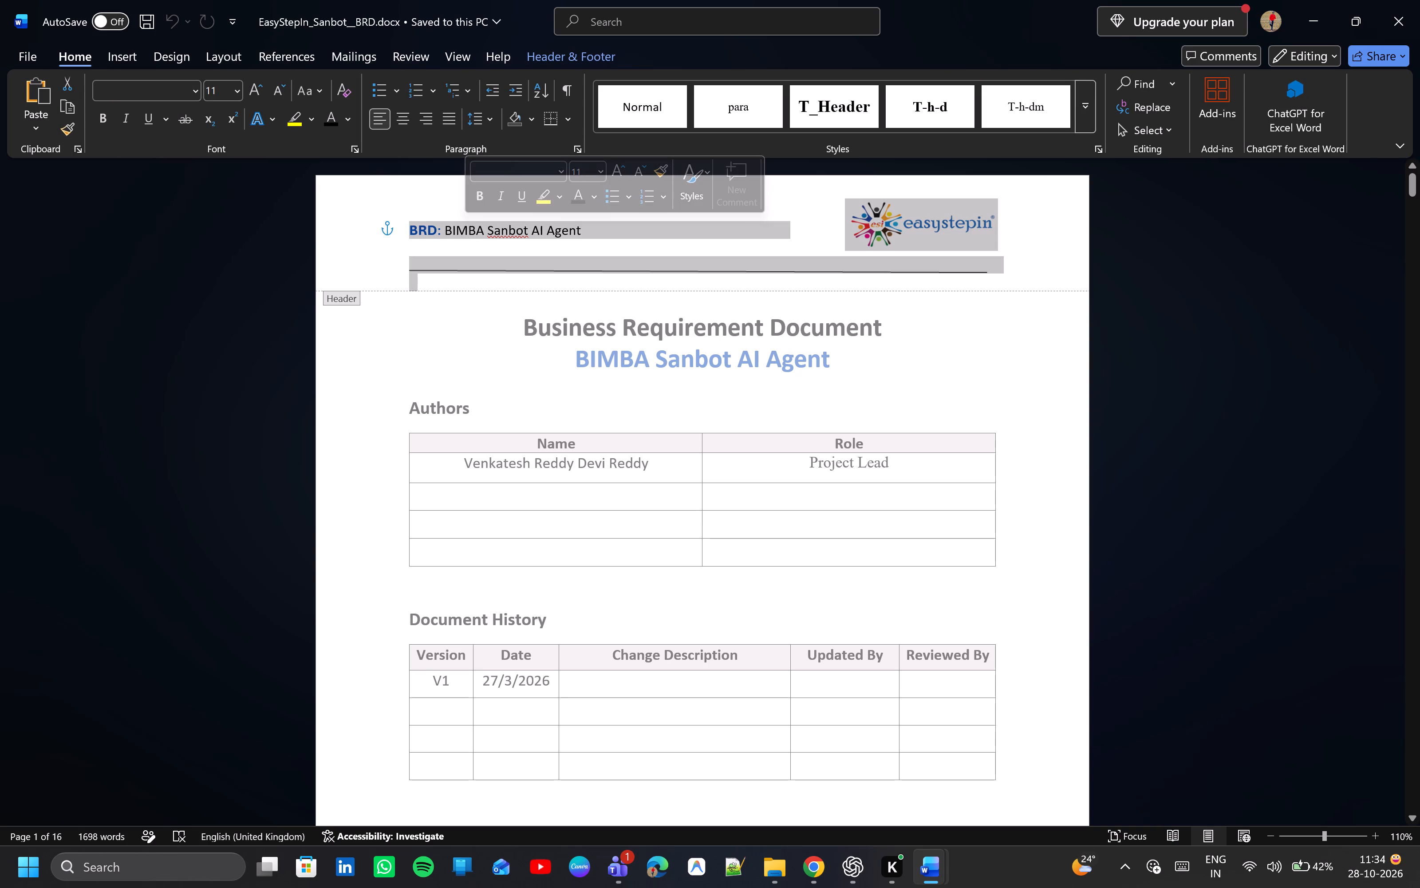
{"action": "left_click", "coordinate": [513, 244]}
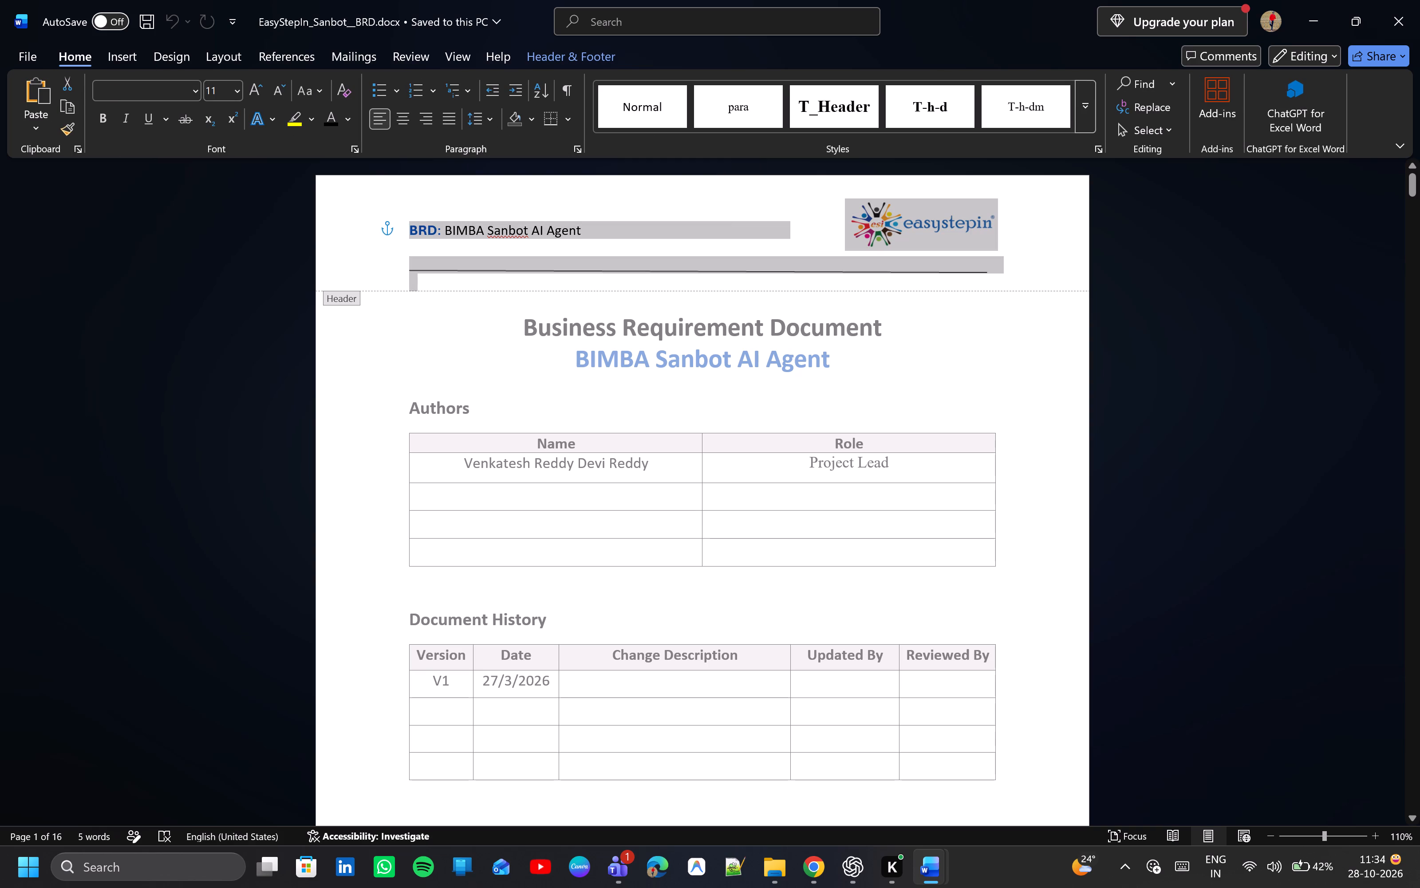
{"action": "left_click", "coordinate": [513, 244]}
{"action": "left_click", "coordinate": [446, 247]}
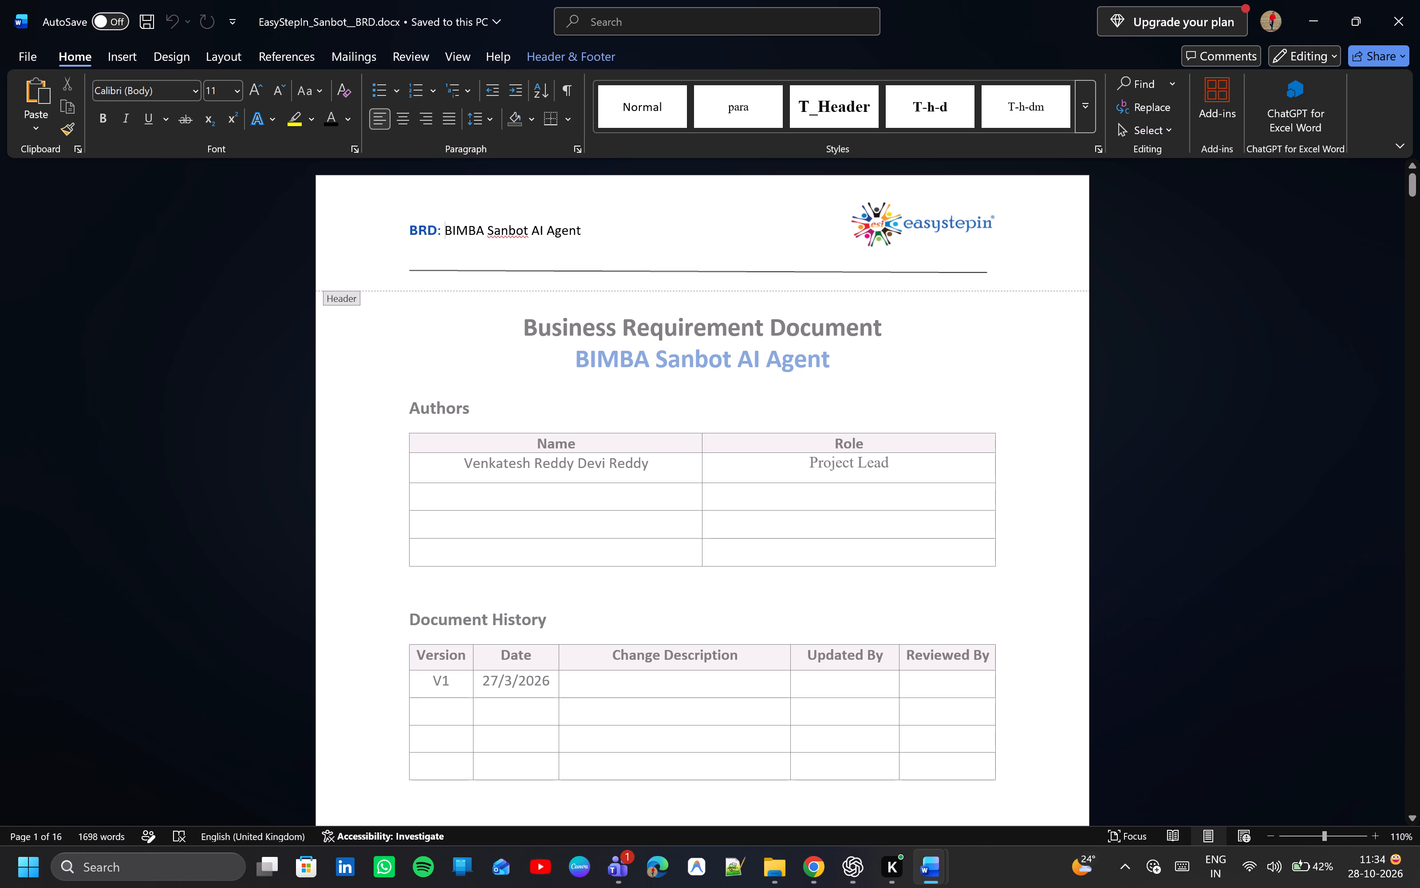
{"action": "left_click", "coordinate": [446, 247]}
{"action": "left_click", "coordinate": [445, 260]}
{"action": "left_click", "coordinate": [913, 236]}
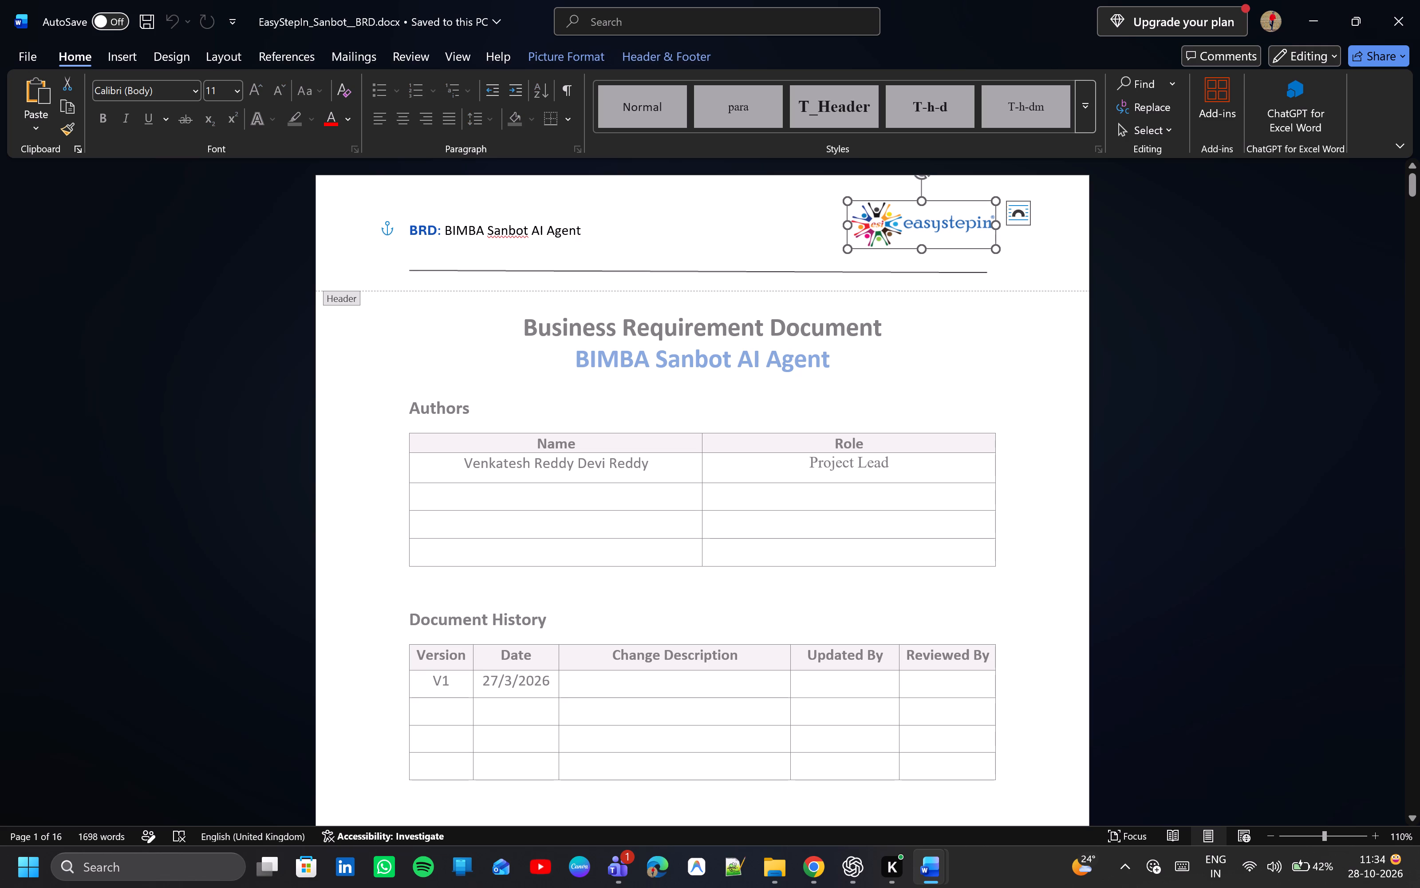
Switch back to BoomiOps_Documentation_Formatted.docx and set the page header text to Calibri (Body) at 11 pt.
{"action": "key", "text": "alt+Tab"}
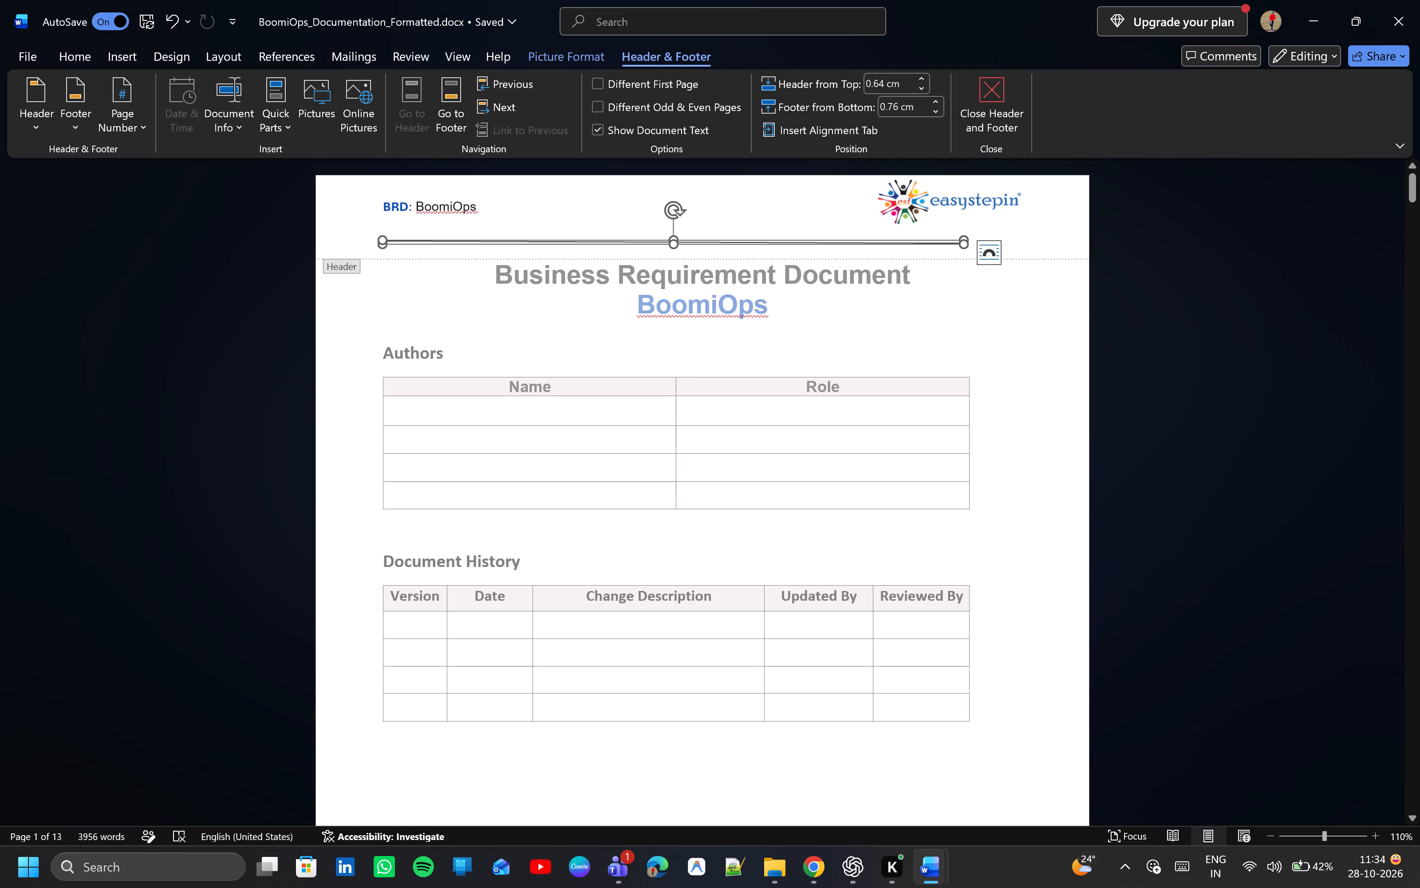
{"action": "left_click", "coordinate": [978, 202]}
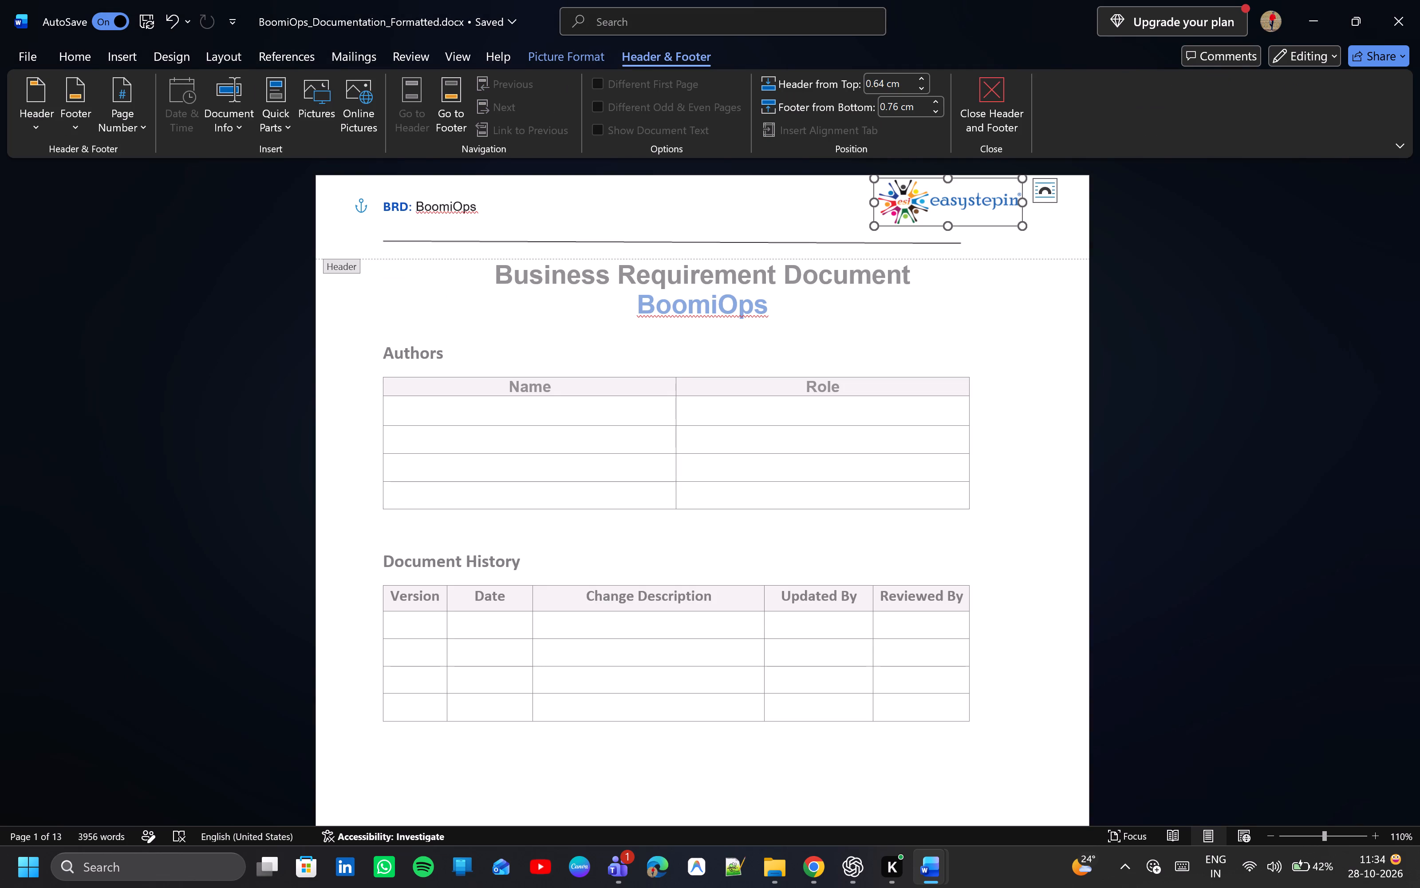
{"action": "left_click", "coordinate": [91, 48]}
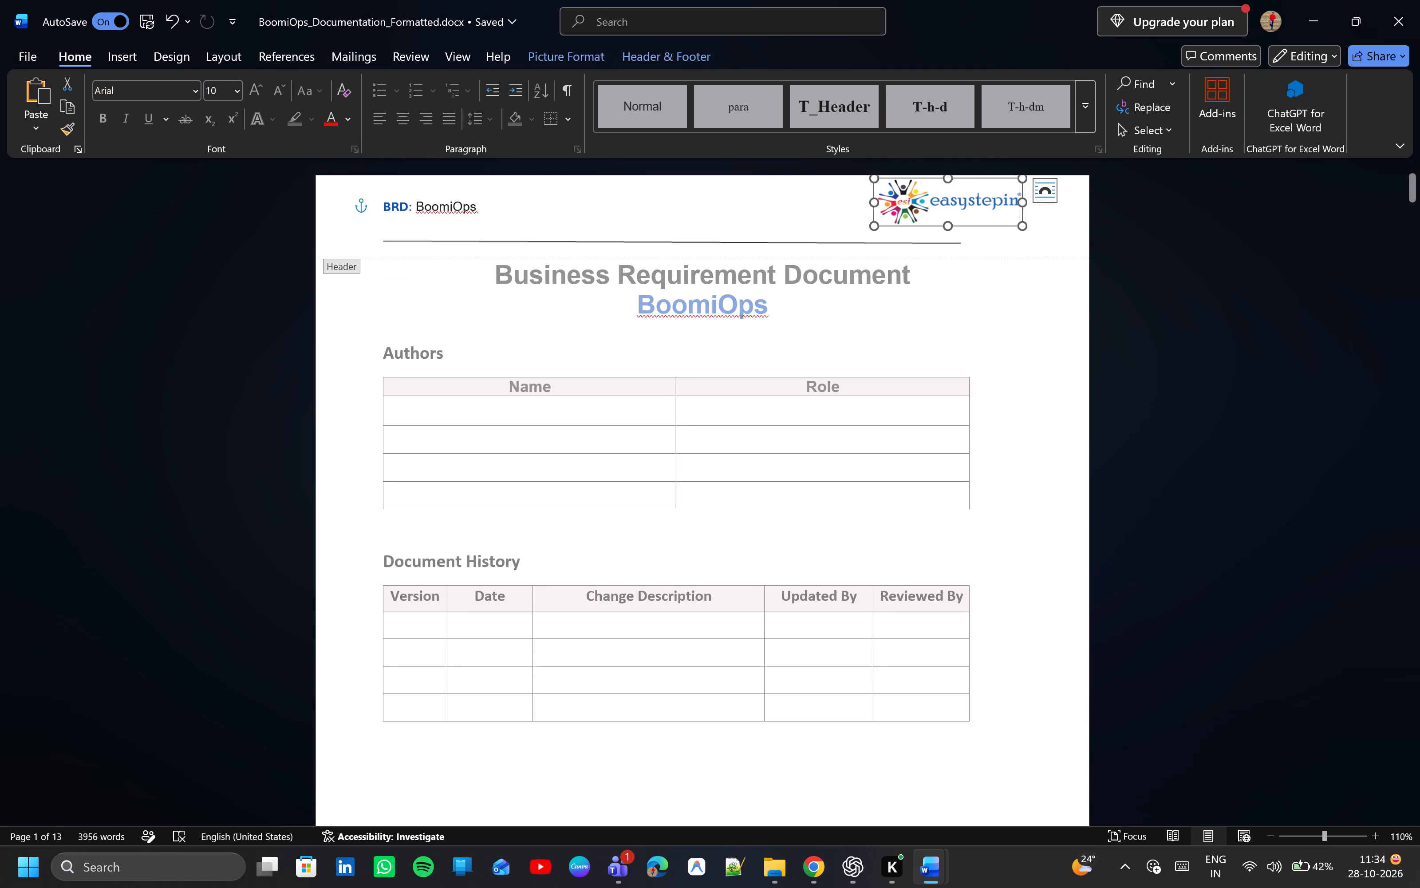
{"action": "left_click", "coordinate": [258, 95]}
{"action": "left_click", "coordinate": [238, 90]}
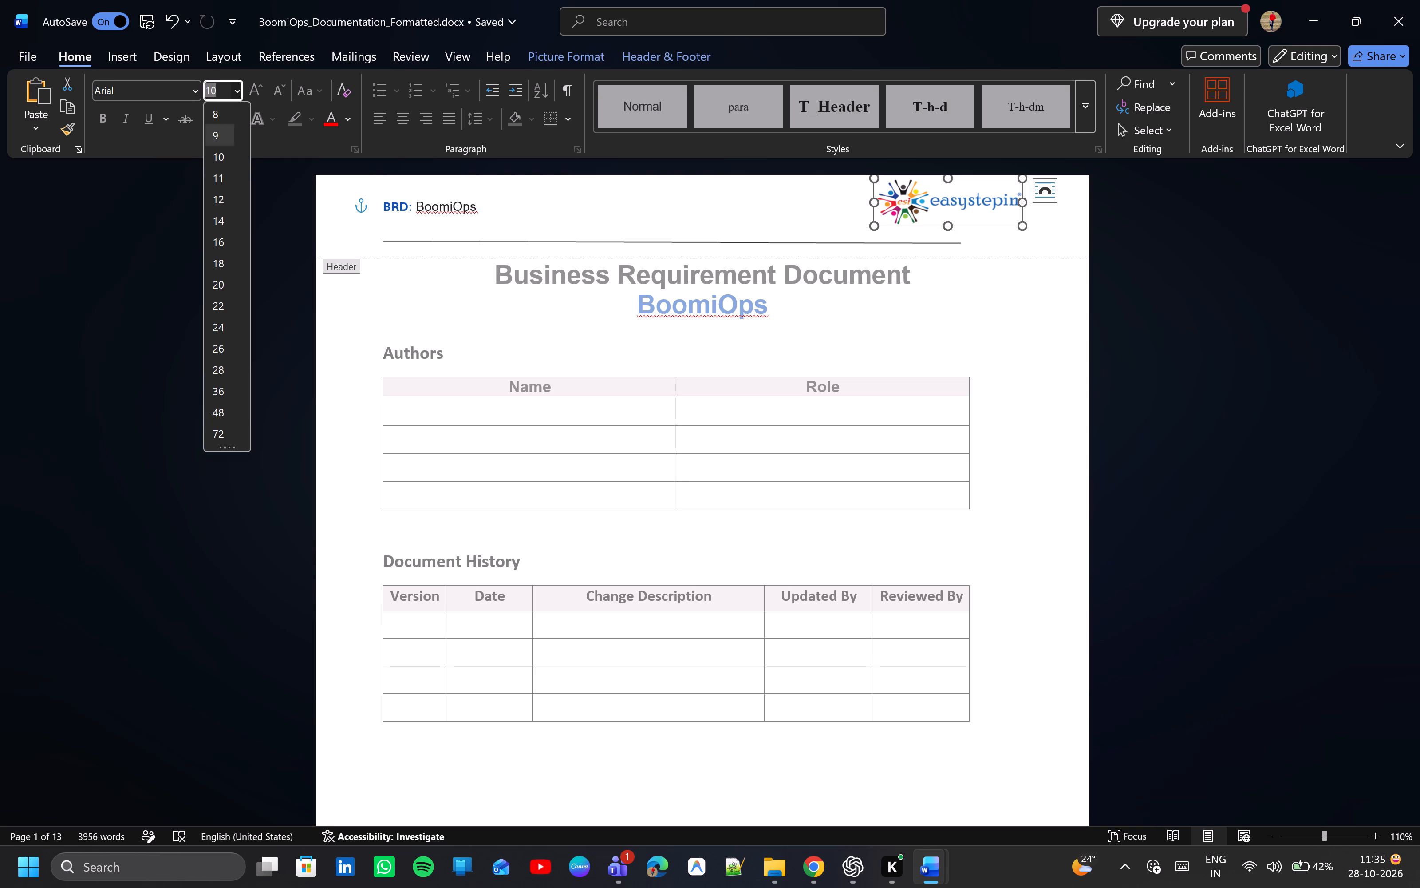
{"action": "left_click", "coordinate": [217, 172]}
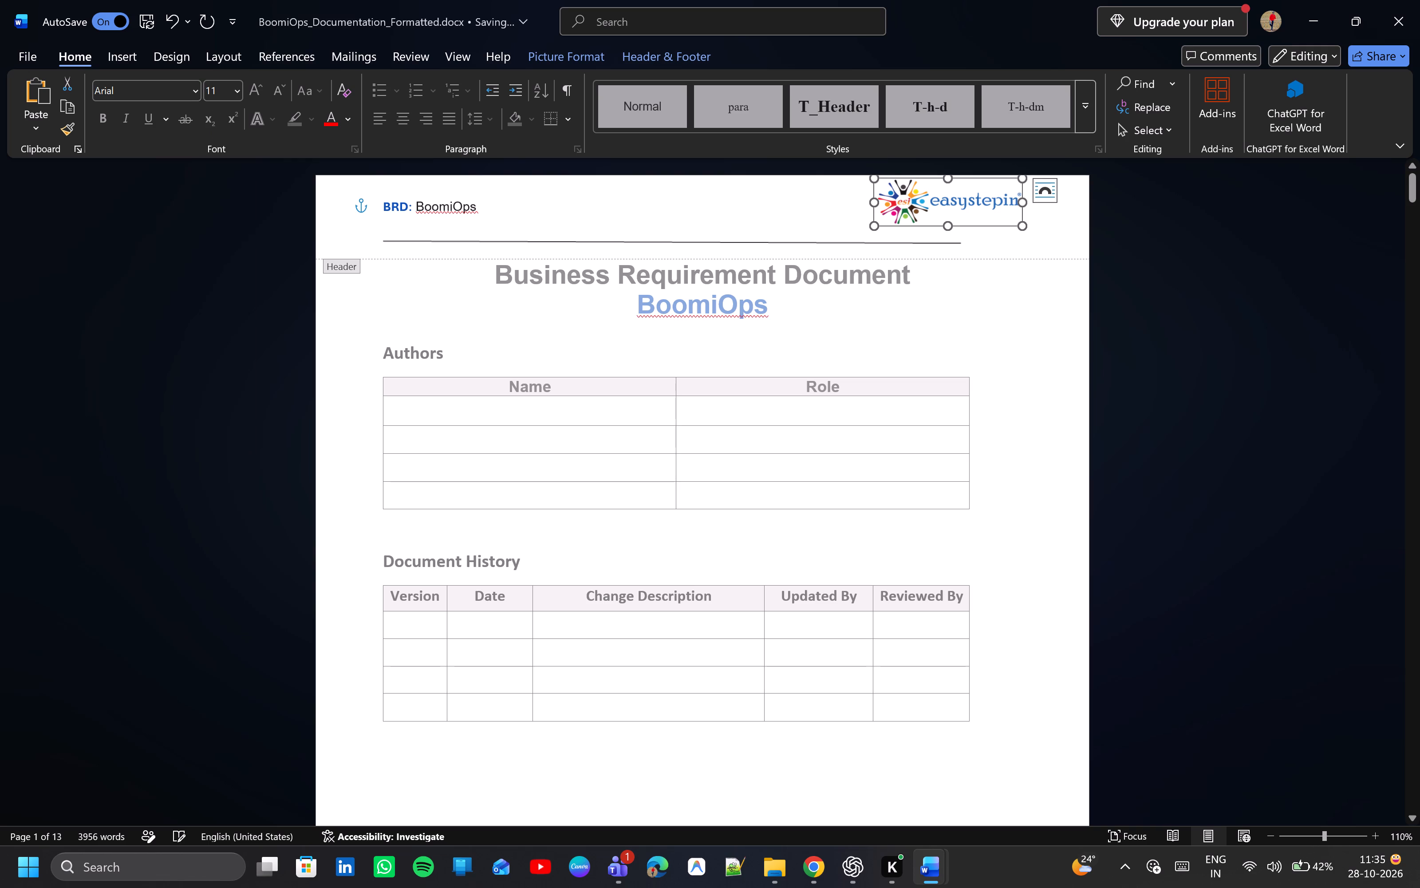
{"action": "triple_click", "coordinate": [425, 206]}
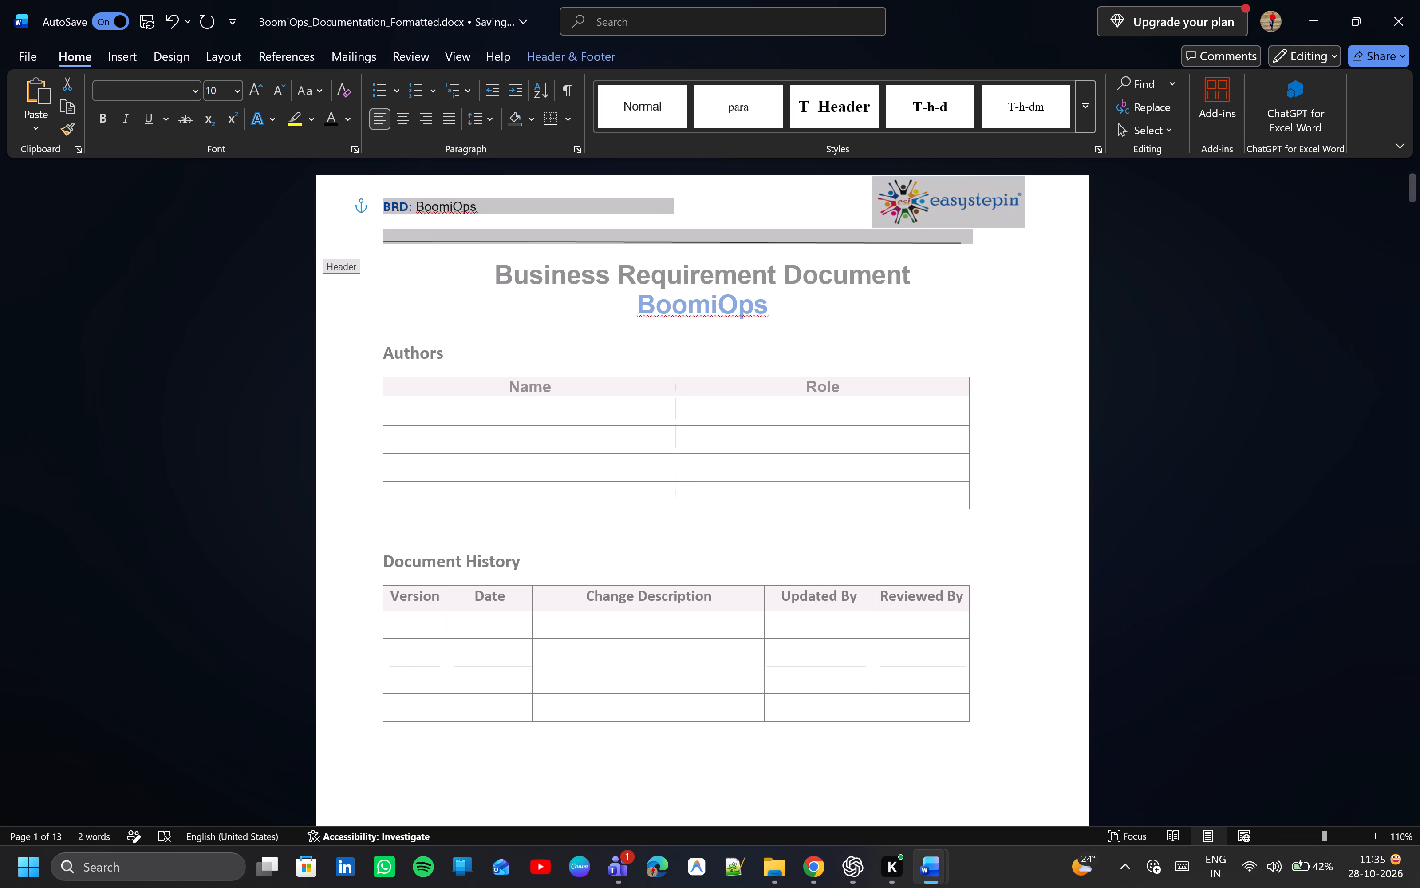
{"action": "left_click", "coordinate": [252, 93]}
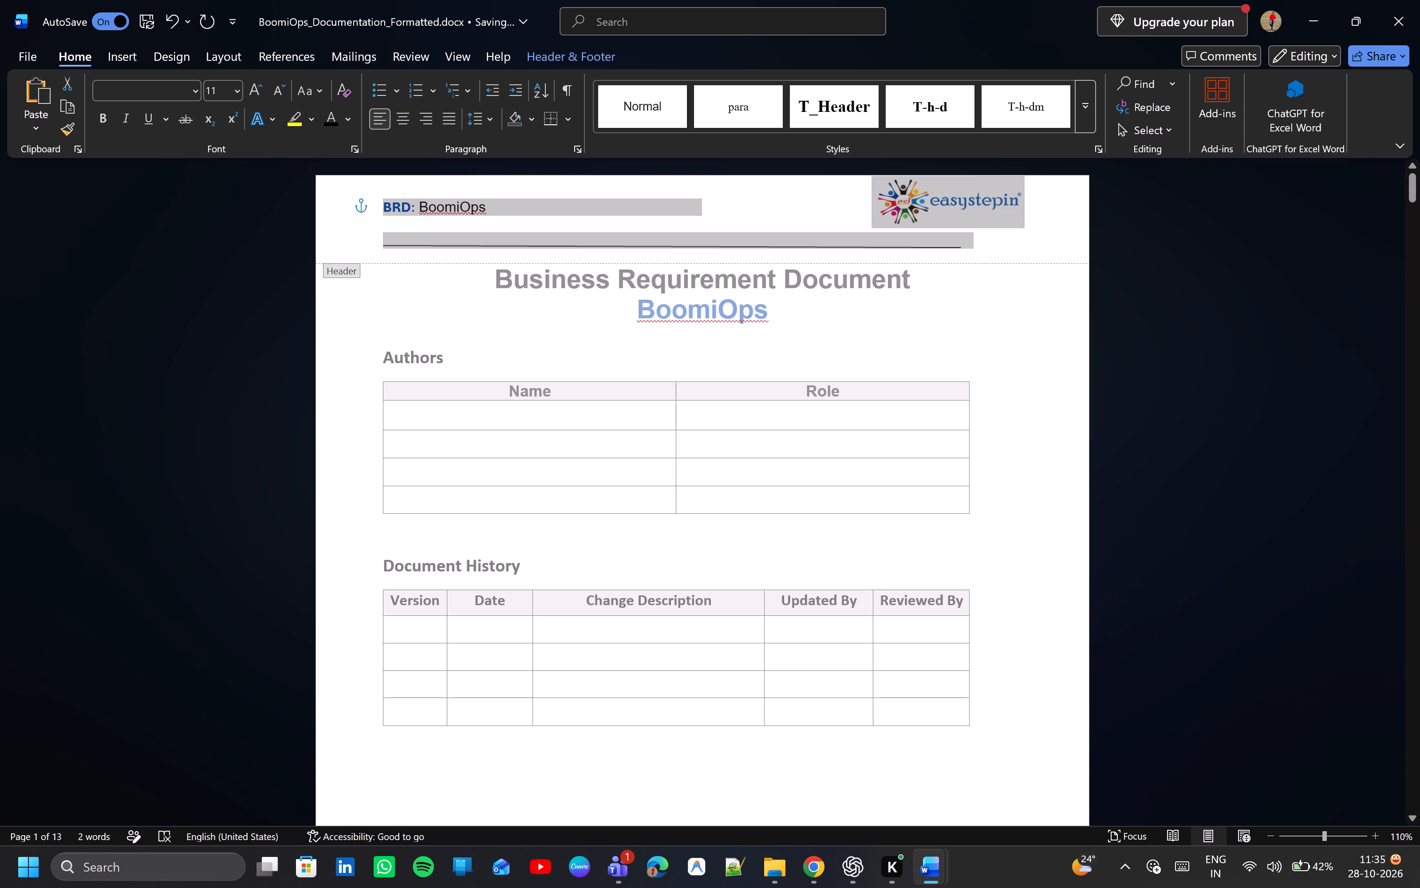
{"action": "left_click", "coordinate": [195, 90]}
{"action": "left_click", "coordinate": [187, 162]}
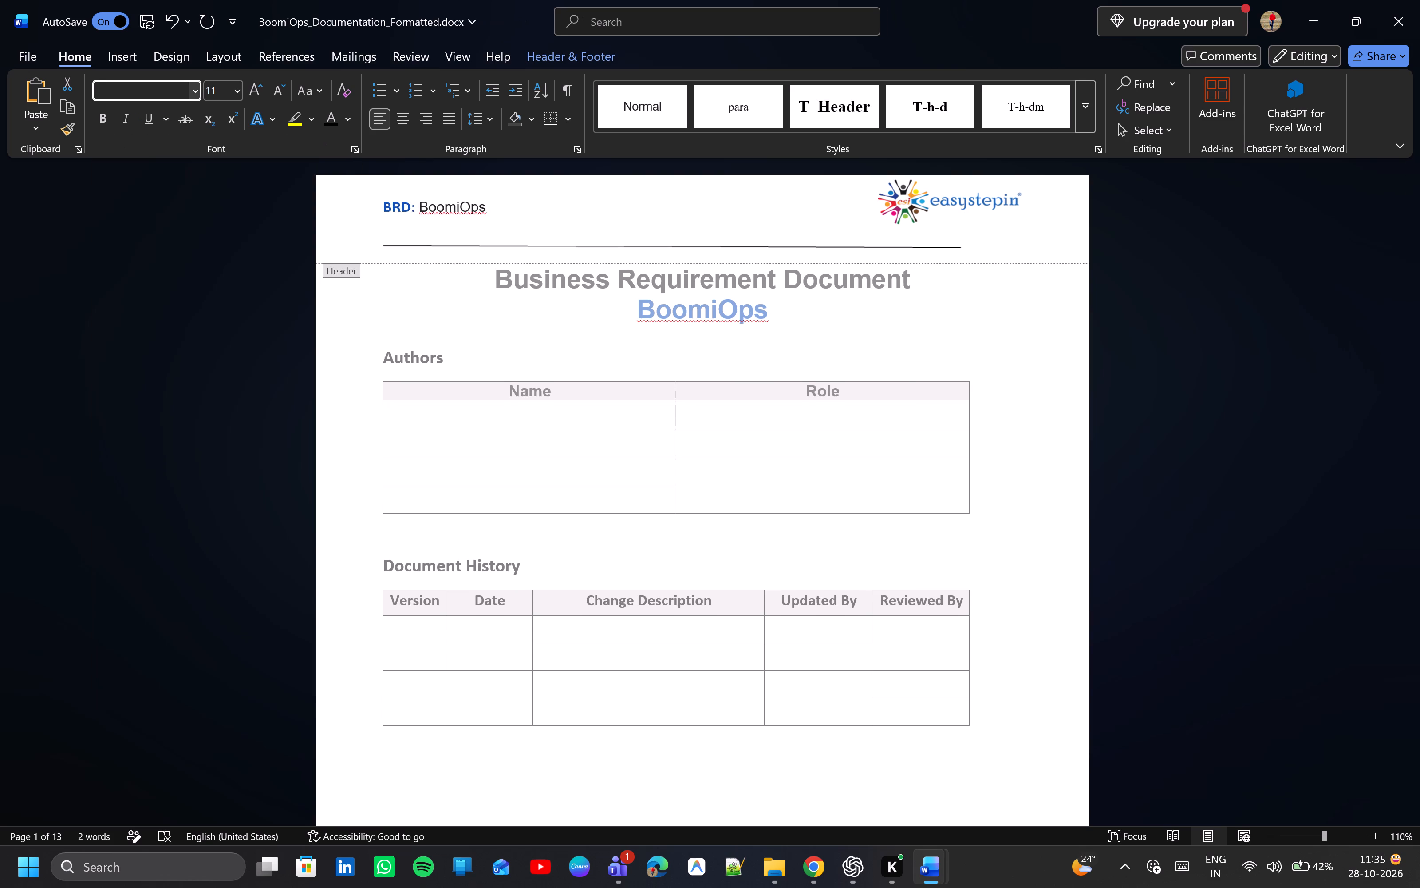
{"action": "left_click", "coordinate": [545, 224]}
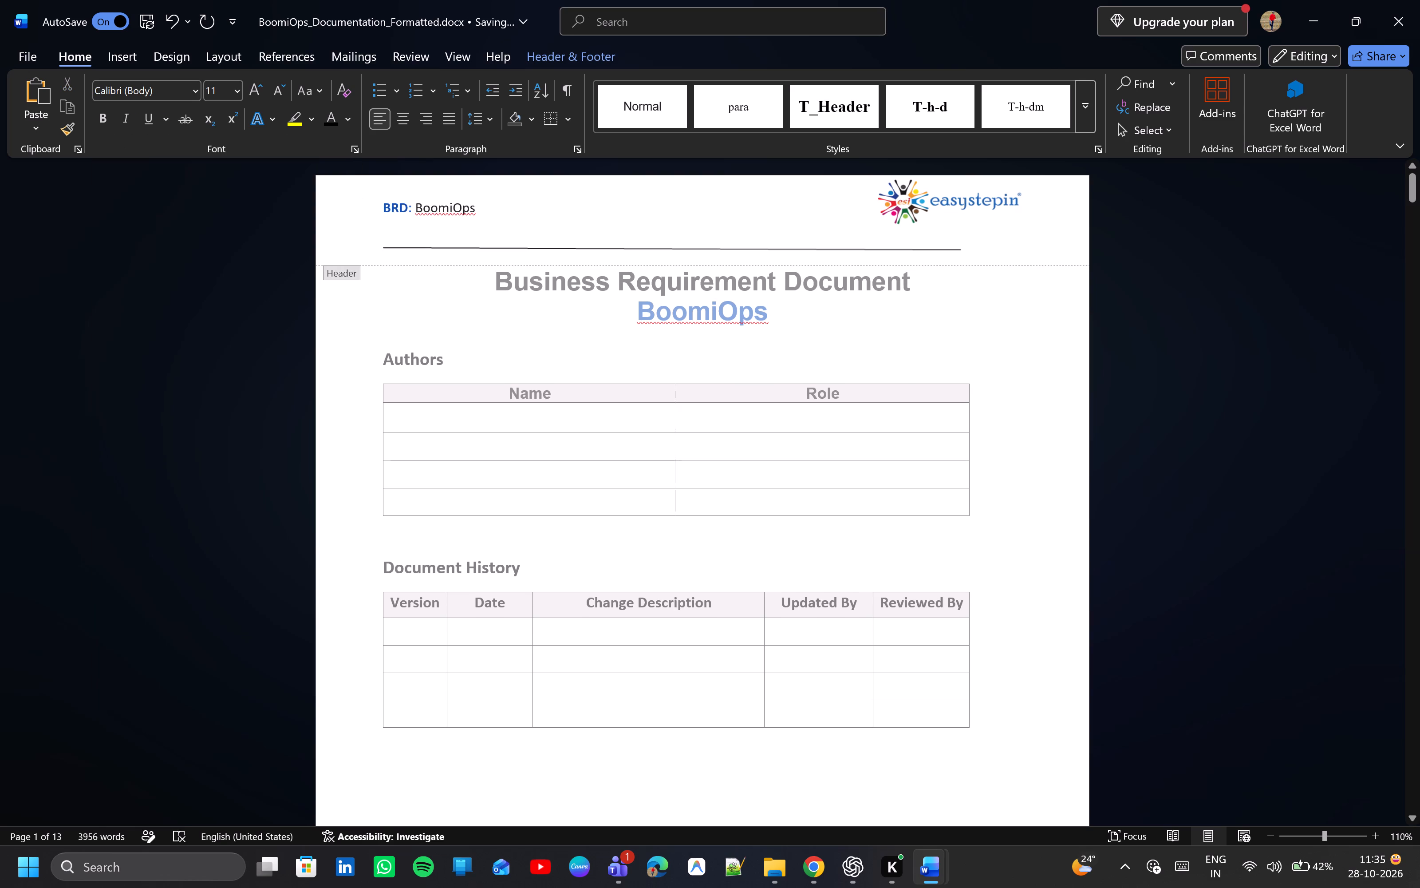
{"action": "double_click", "coordinate": [986, 431]}
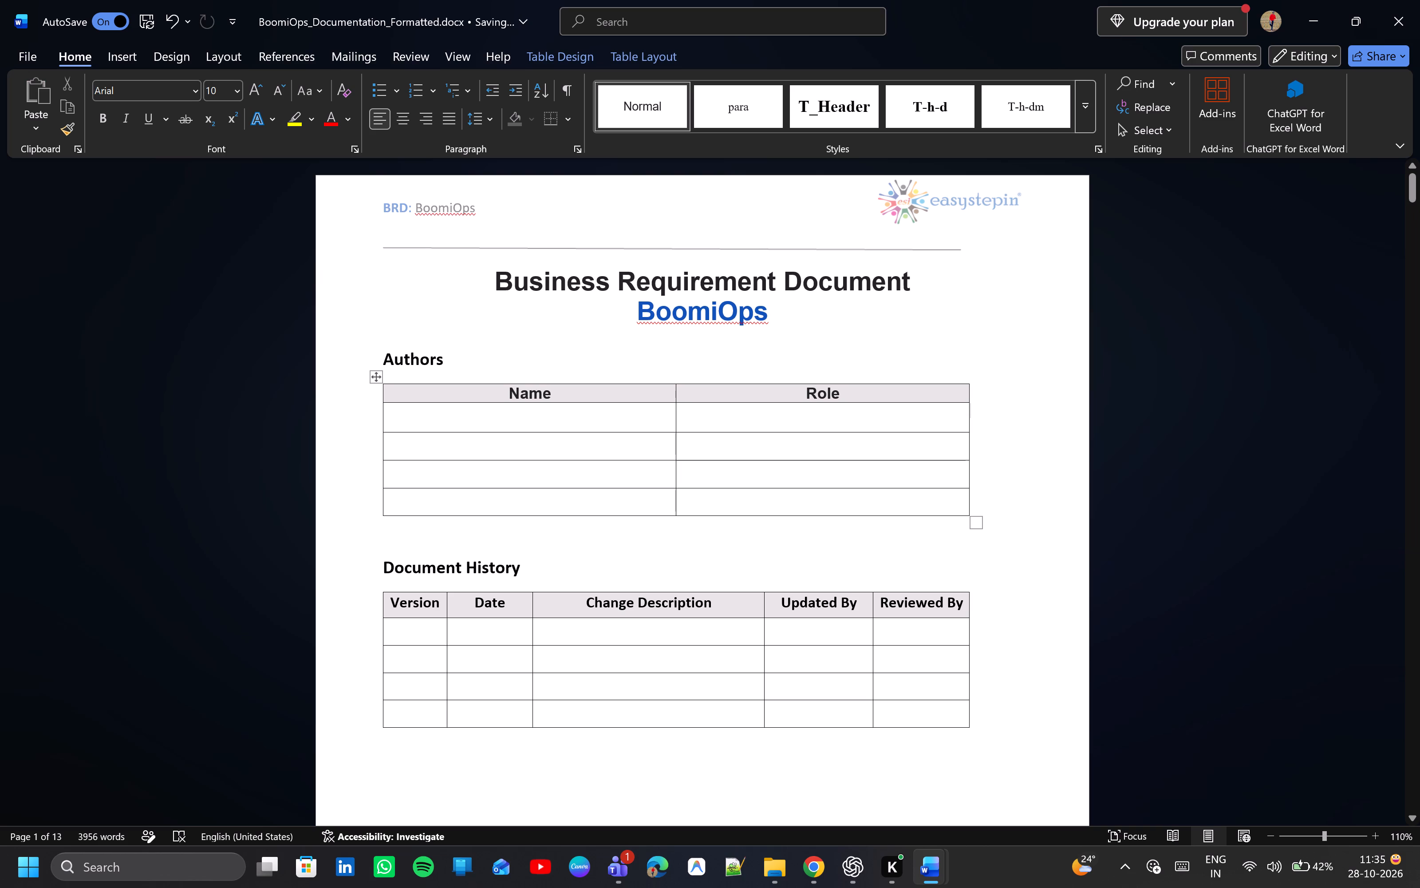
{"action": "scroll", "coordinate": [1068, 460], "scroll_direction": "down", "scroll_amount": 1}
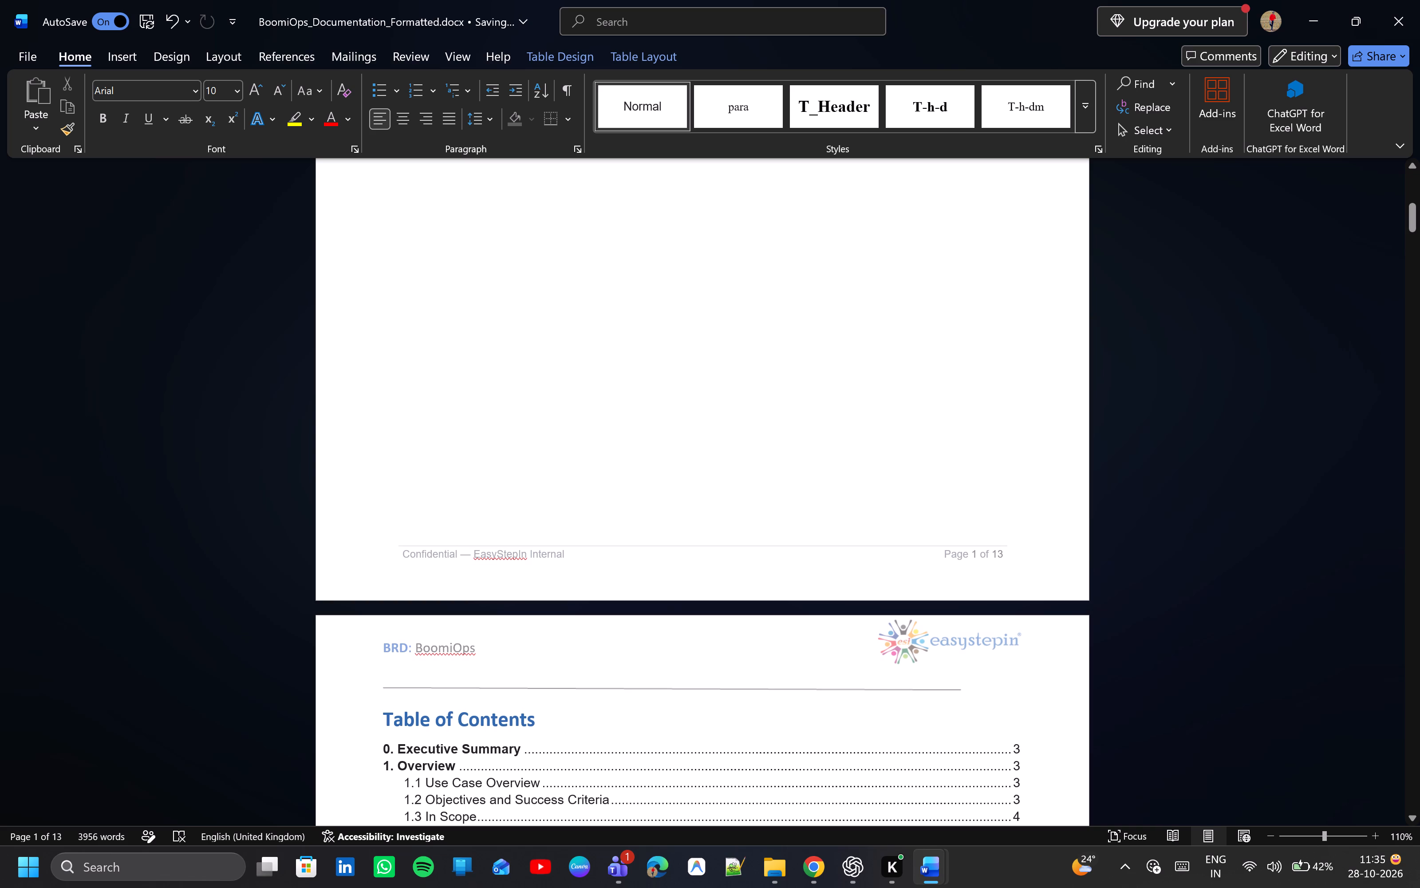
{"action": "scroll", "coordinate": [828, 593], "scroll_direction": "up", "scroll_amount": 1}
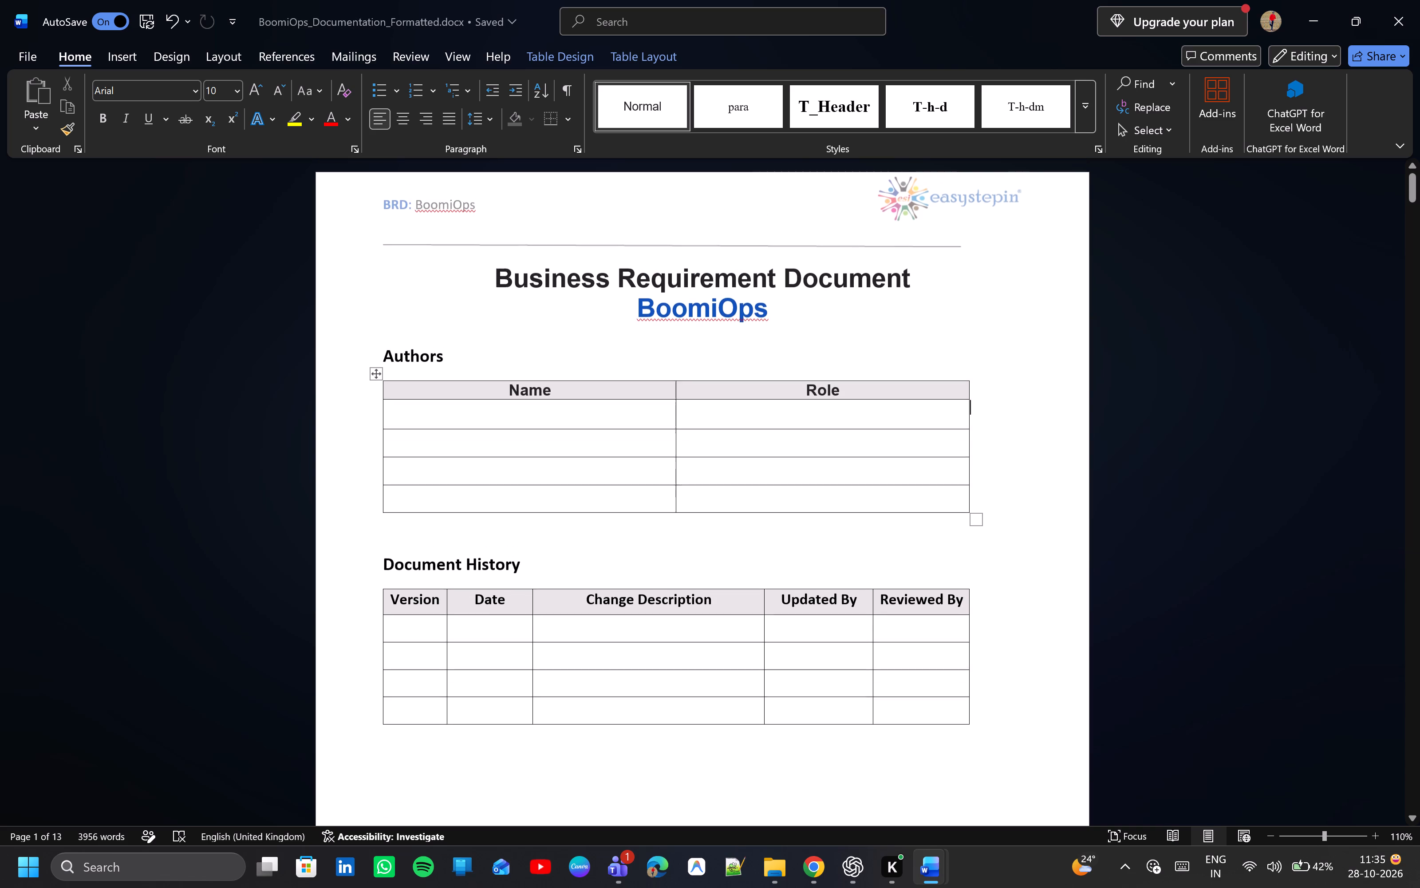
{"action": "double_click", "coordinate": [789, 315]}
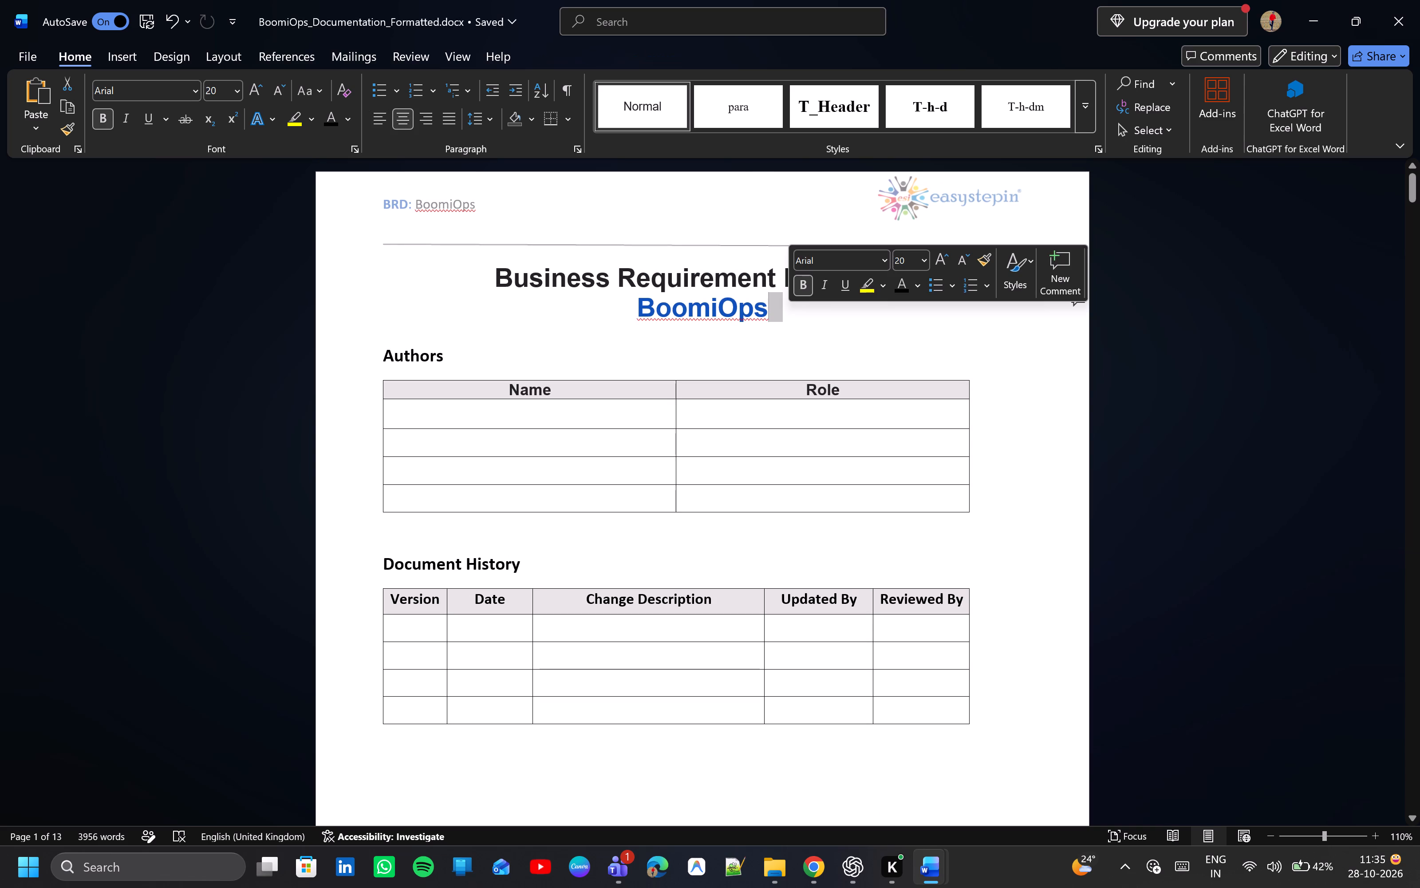
Insert an empty line between the second Executive Summary paragraph and the Field/Description table below it.
{"action": "scroll", "coordinate": [789, 315], "scroll_direction": "down", "scroll_amount": 2}
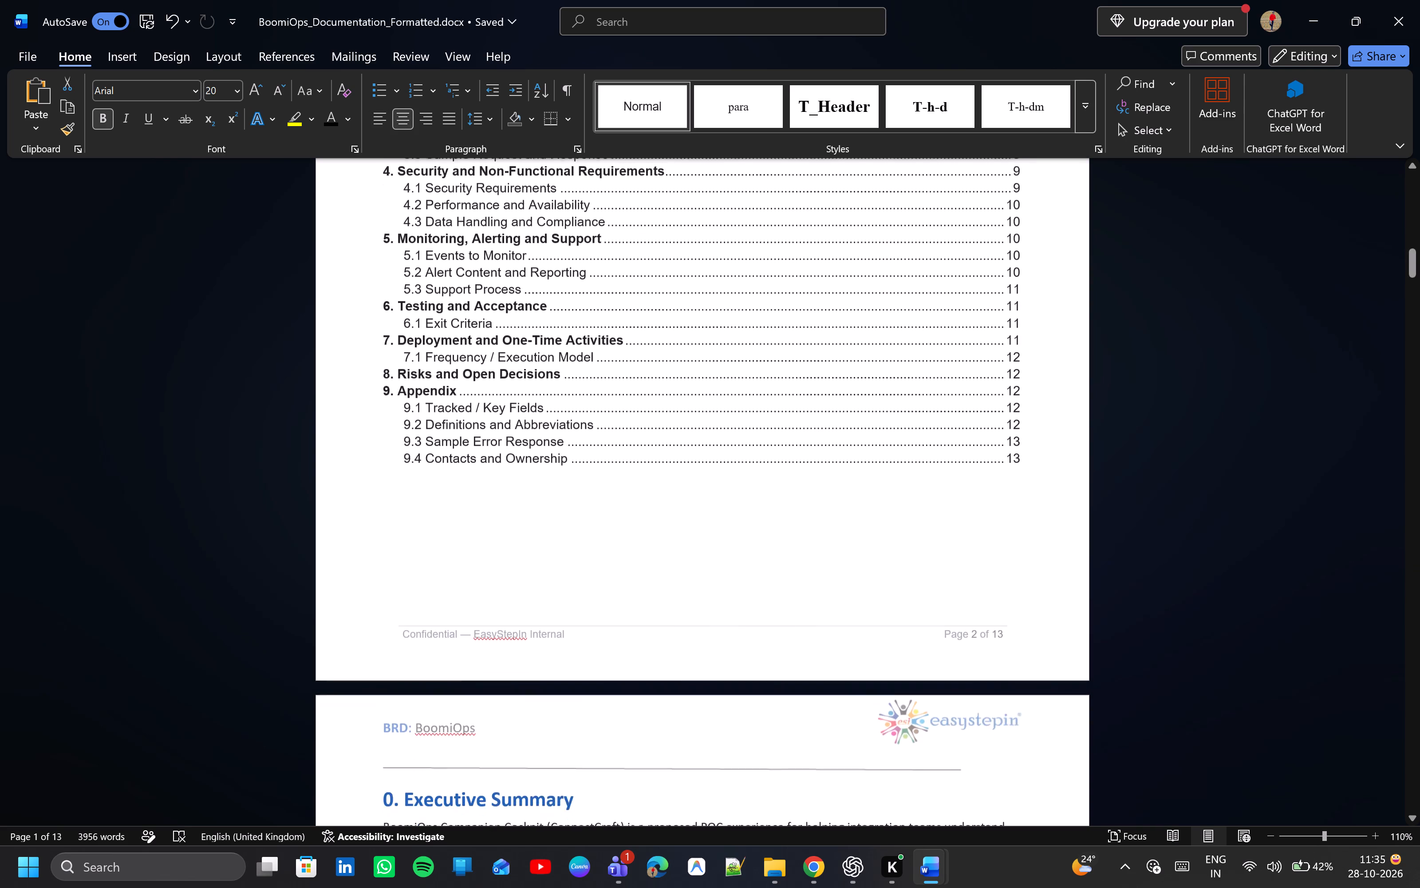
{"action": "scroll", "coordinate": [789, 315], "scroll_direction": "down", "scroll_amount": 1}
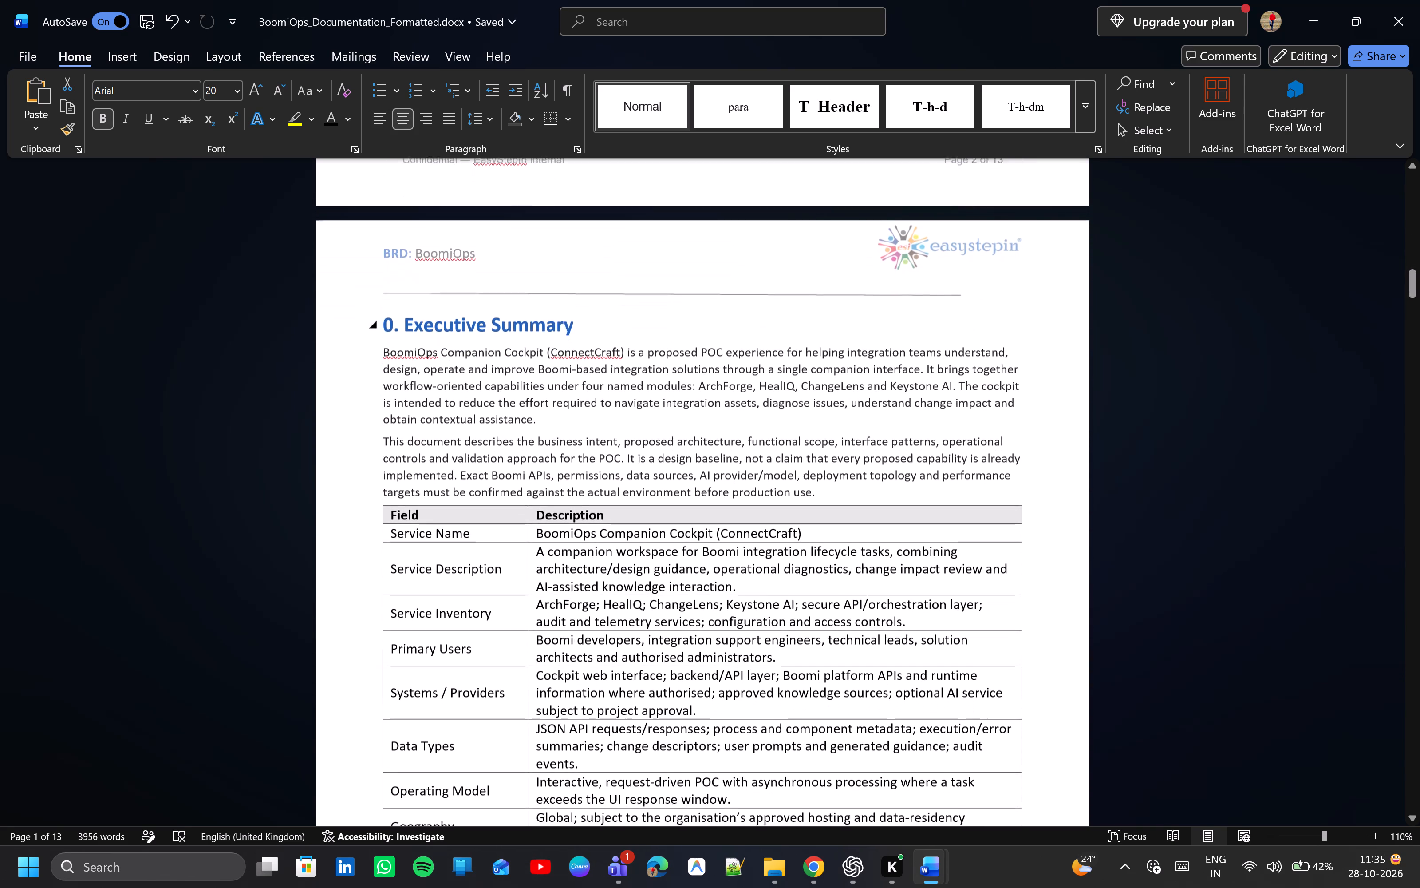
{"action": "scroll", "coordinate": [789, 315], "scroll_direction": "down", "scroll_amount": 1}
{"action": "left_click", "coordinate": [828, 436]}
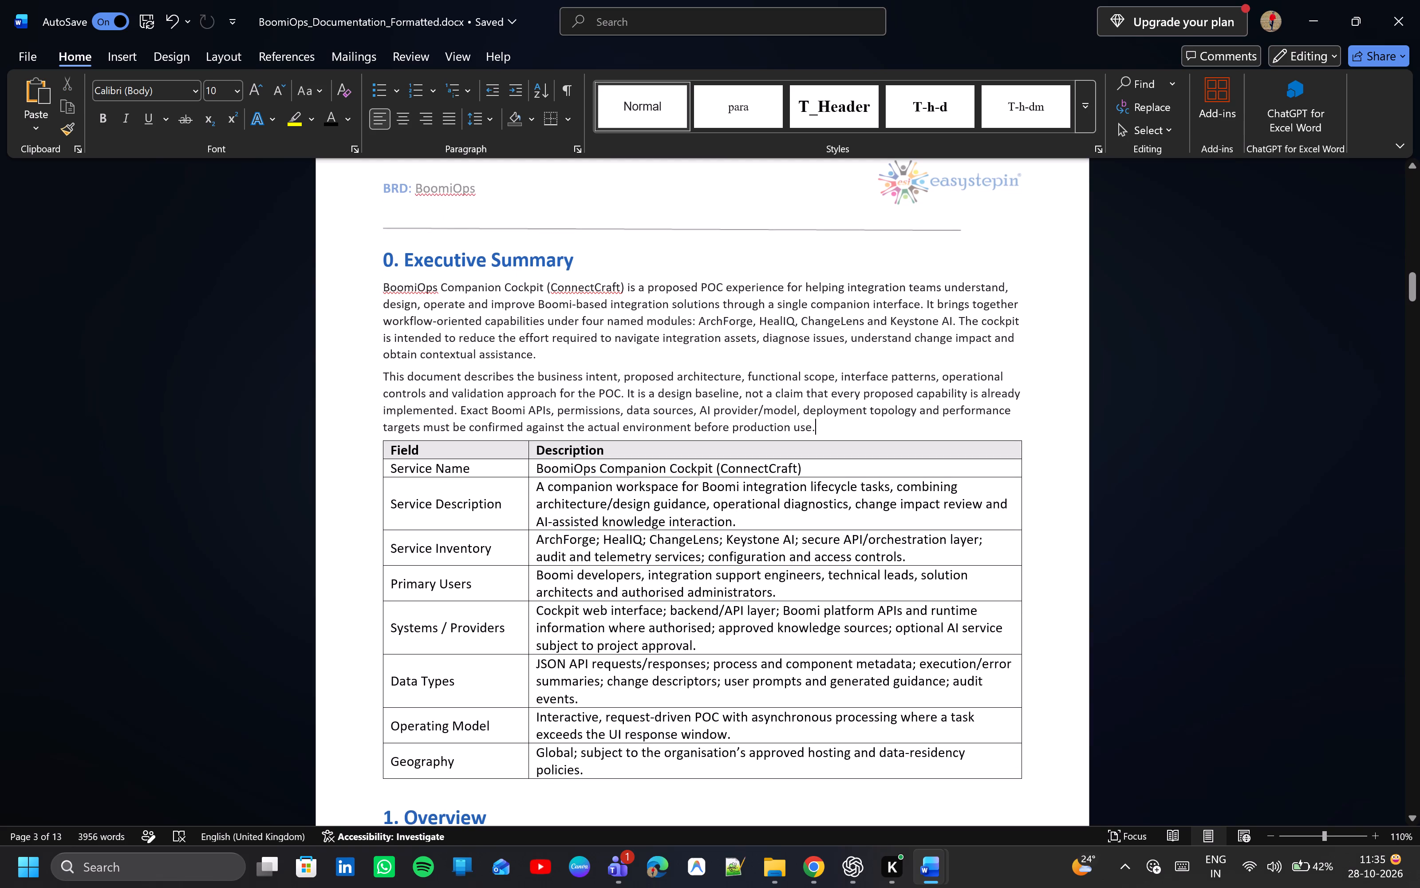
{"action": "key", "text": "Return"}
Insert an empty line between the last bullet of section 1.2 Objectives and Success Criteria and the Measure table.
{"action": "scroll", "coordinate": [828, 436], "scroll_direction": "down", "scroll_amount": 1}
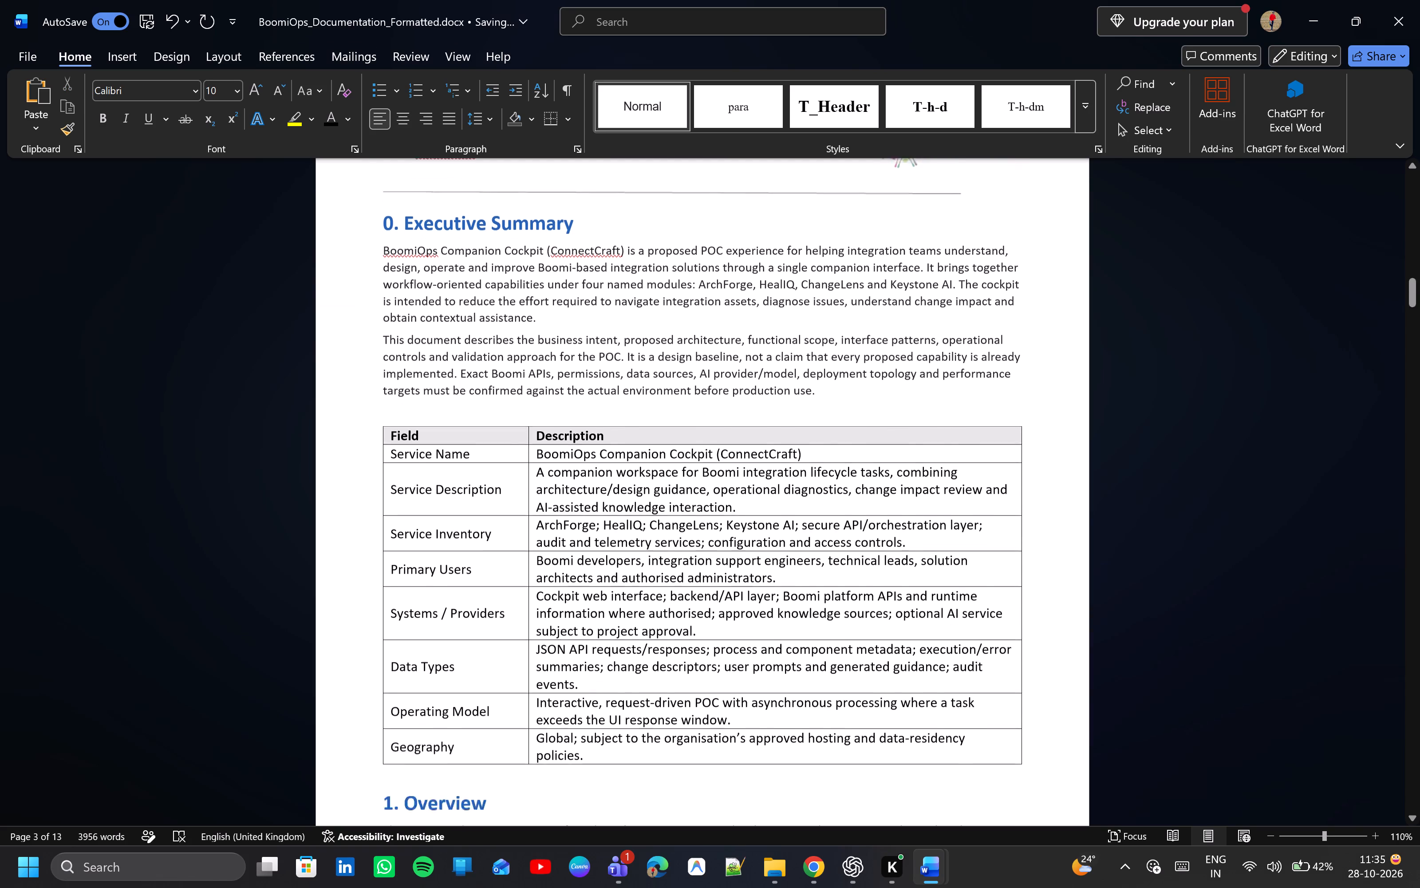
{"action": "scroll", "coordinate": [828, 436], "scroll_direction": "down", "scroll_amount": 1}
{"action": "scroll", "coordinate": [626, 509], "scroll_direction": "down", "scroll_amount": 1}
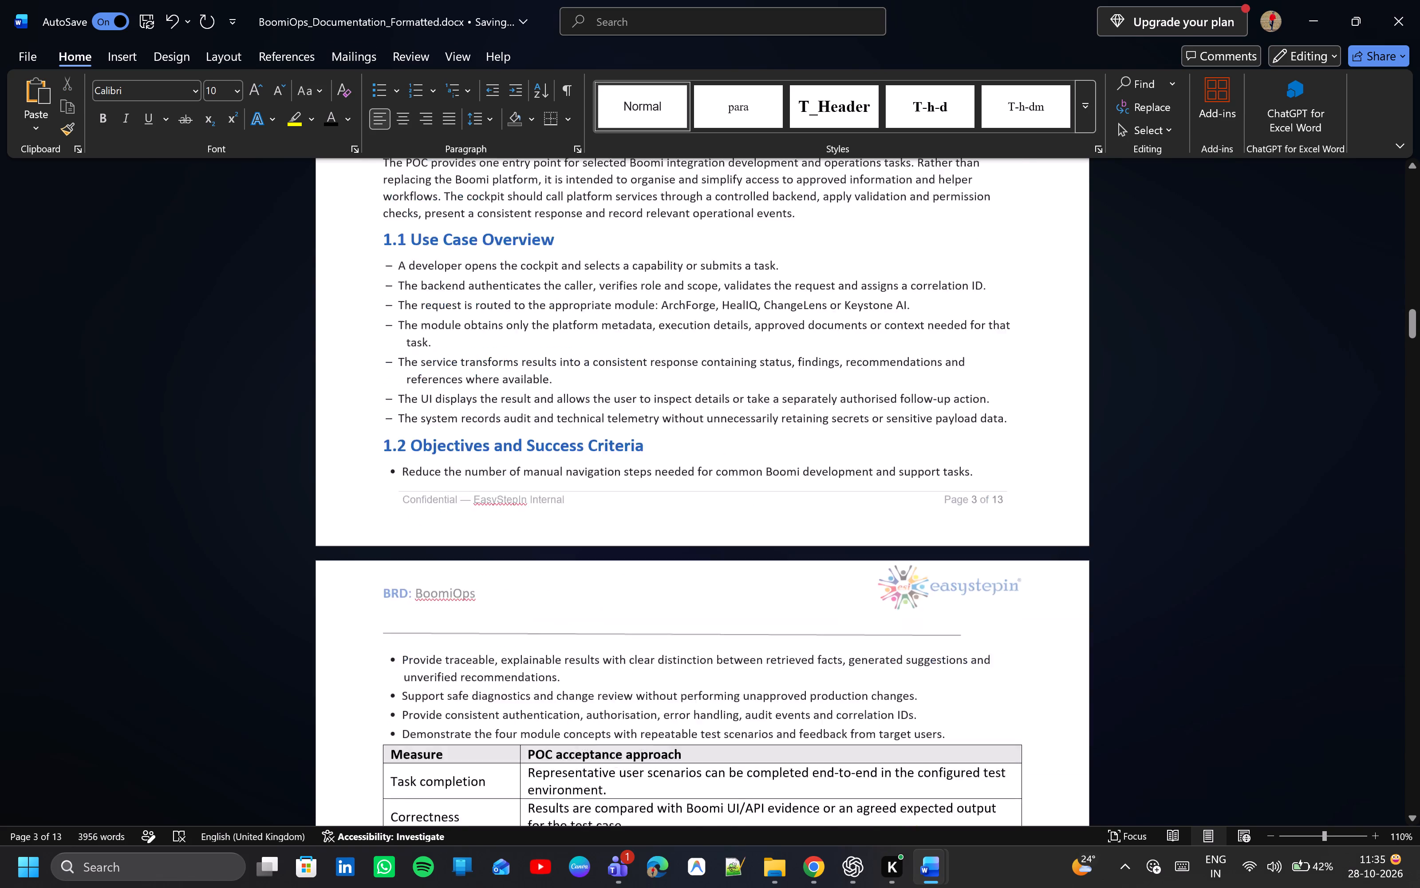
{"action": "scroll", "coordinate": [626, 509], "scroll_direction": "down", "scroll_amount": 1}
{"action": "left_click", "coordinate": [954, 334]}
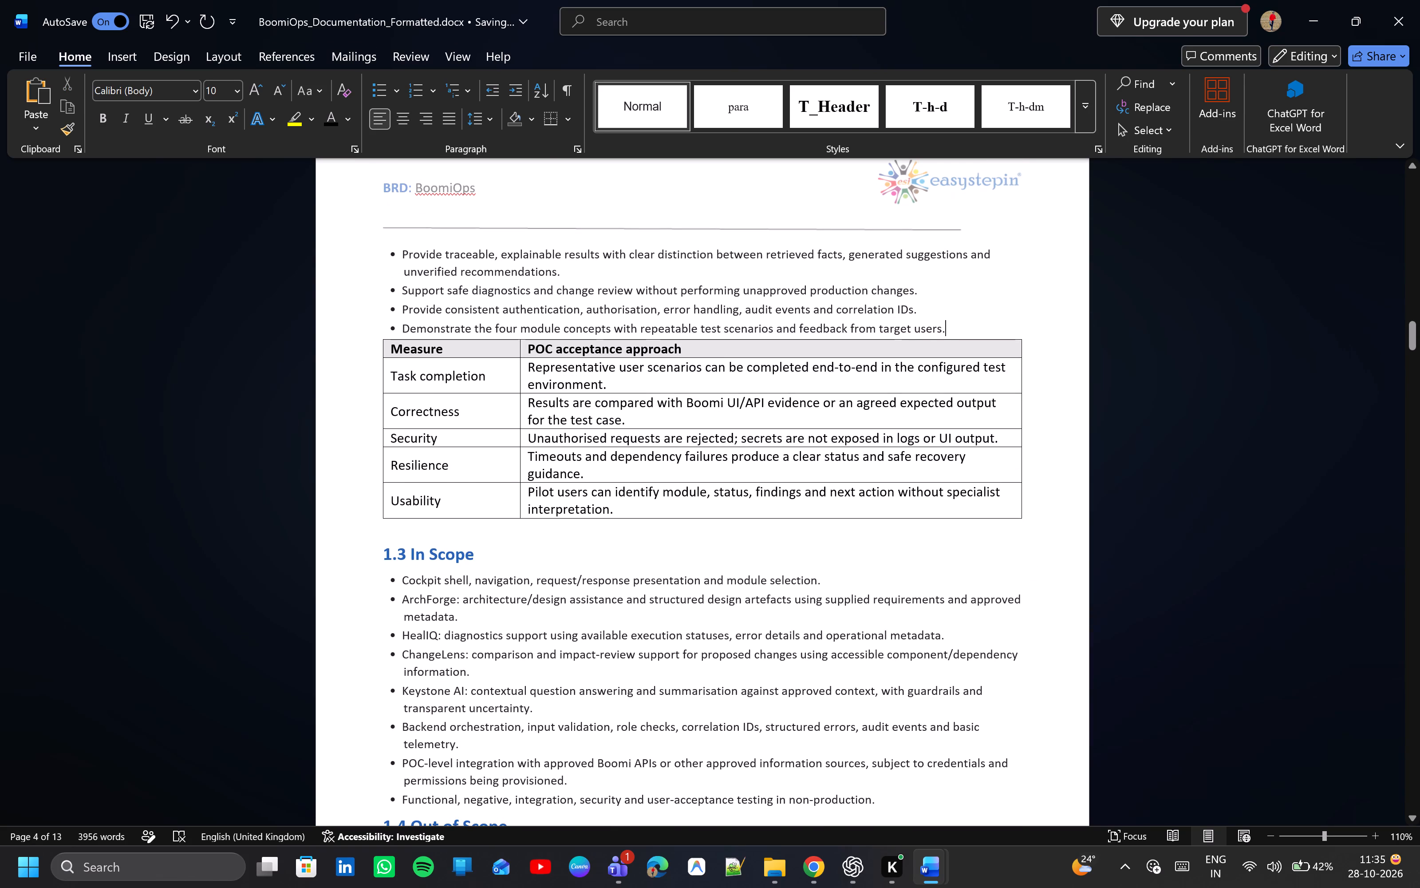
{"action": "key", "text": "Return"}
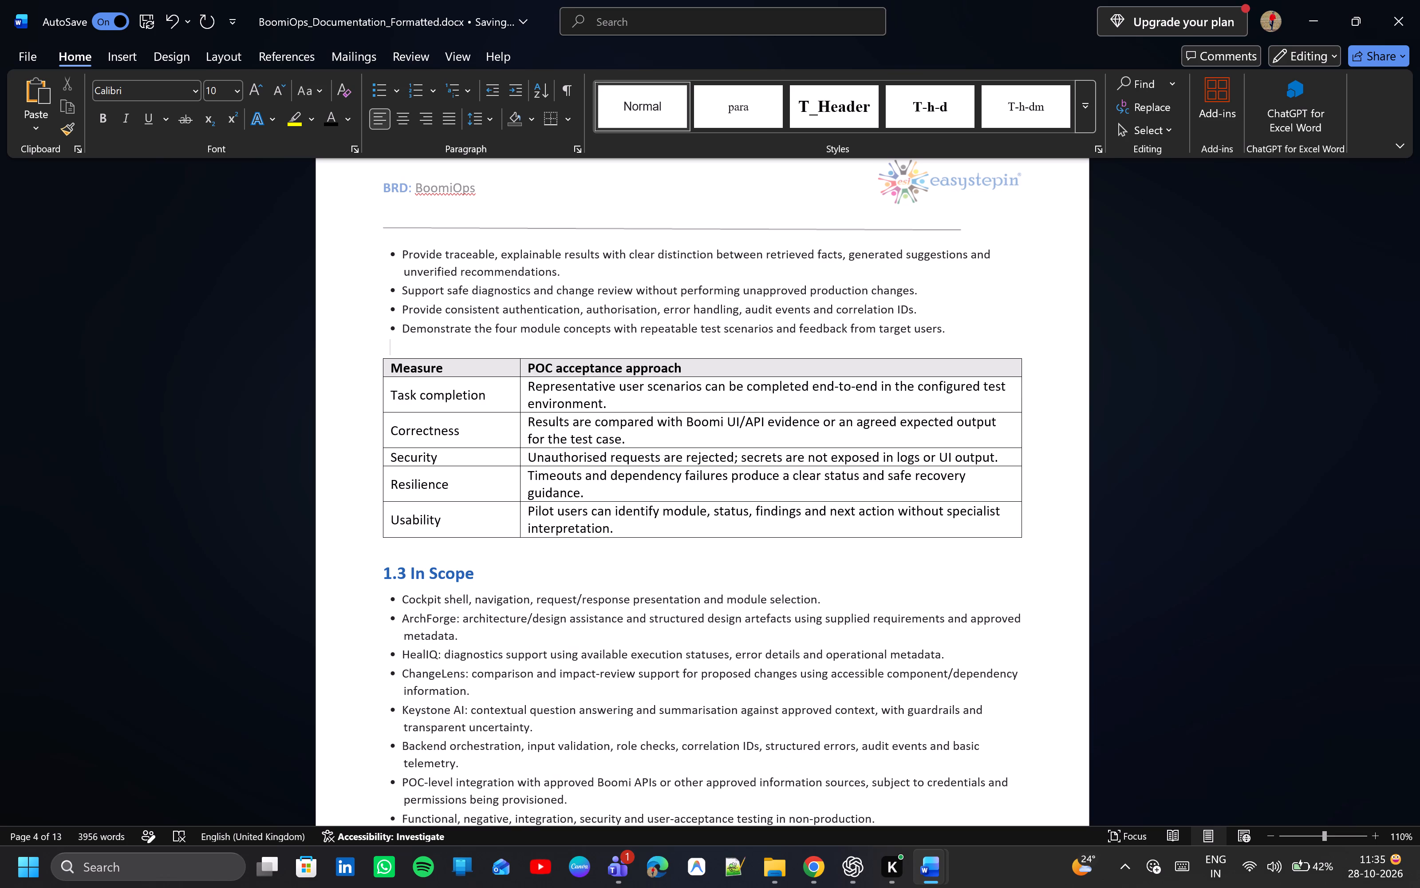